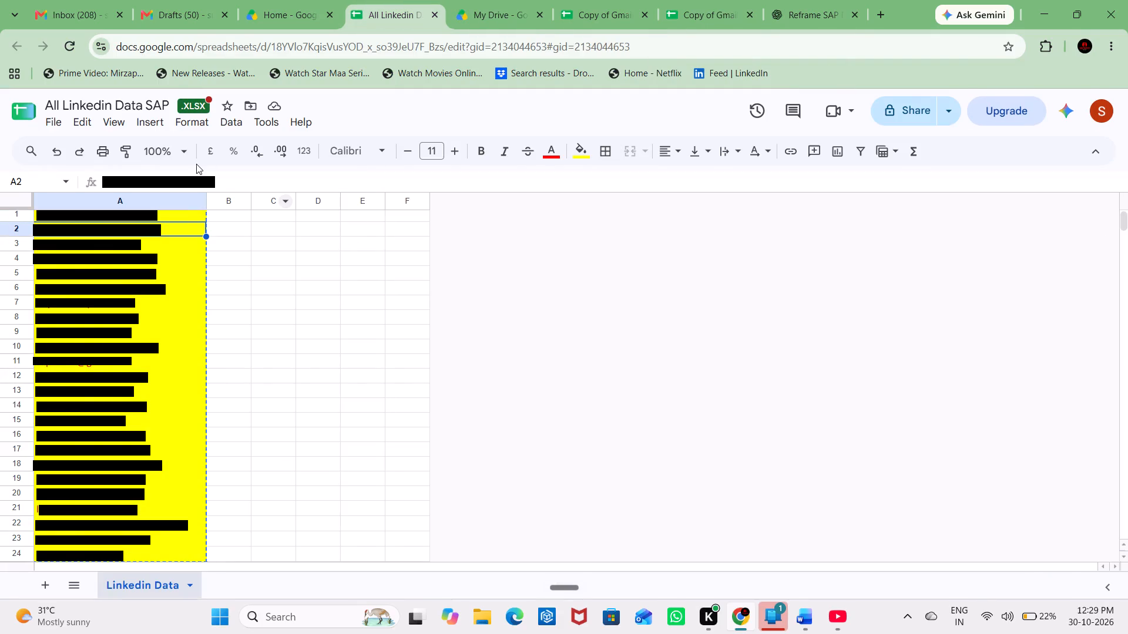
Remove a single character from within the entry in cell A2 of the Linkedin Data sheet.
{"action": "left_click", "coordinate": [195, 180]}
{"action": "key", "text": "BackSpace"}
{"action": "key", "text": "Return"}
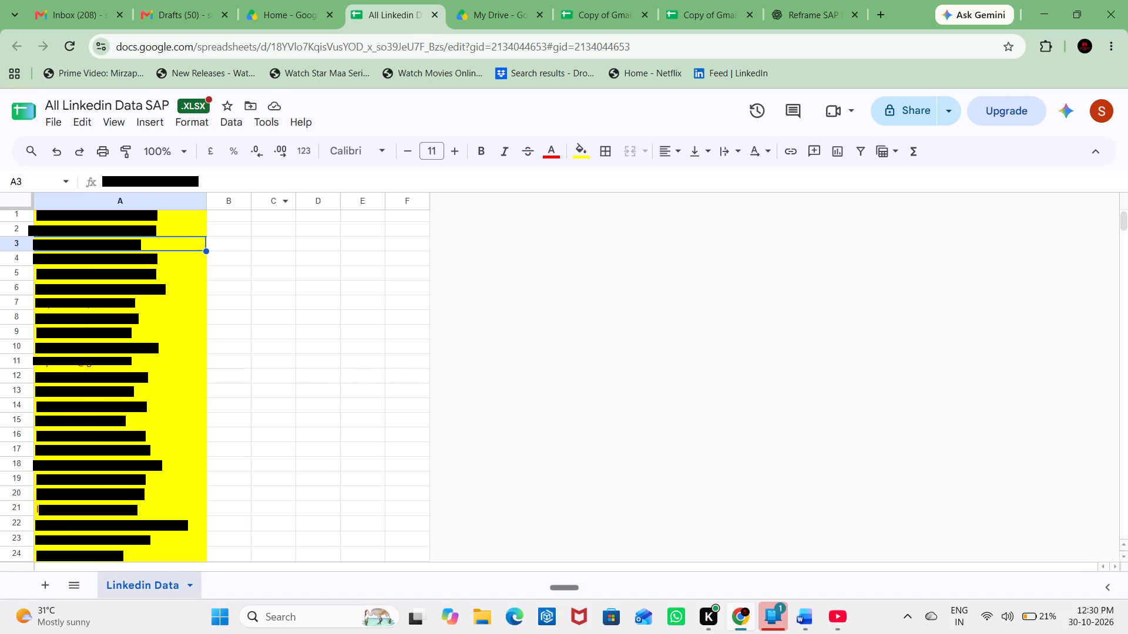
Search the Linkedin Data sheet for the misspelling "gmaill", copy the search term and browse its matches.
{"action": "key", "text": "ctrl+f"}
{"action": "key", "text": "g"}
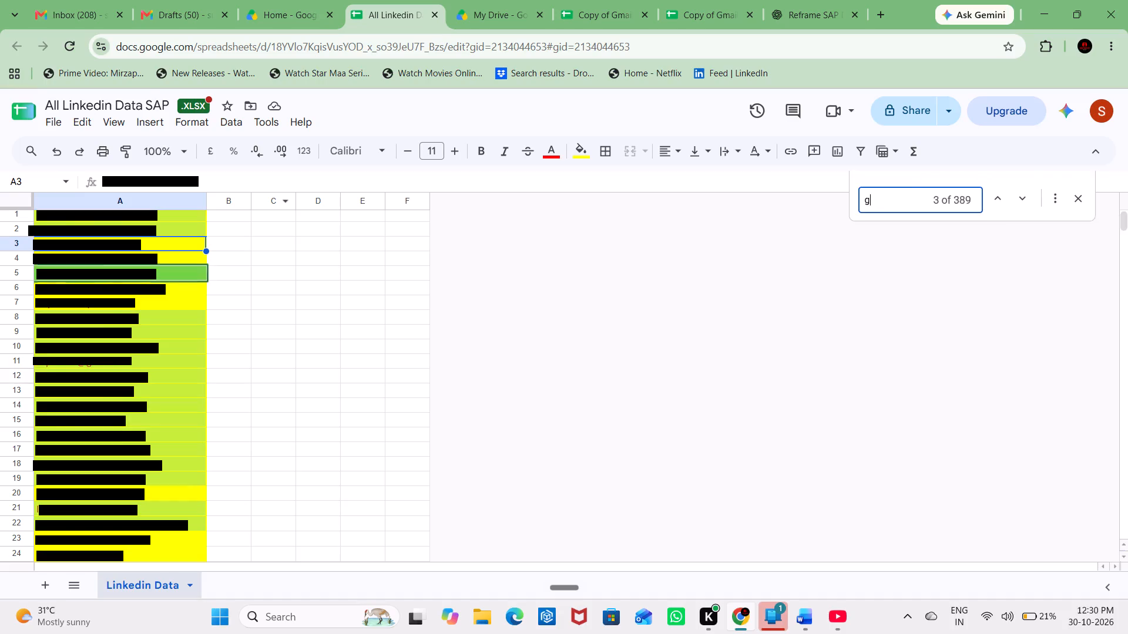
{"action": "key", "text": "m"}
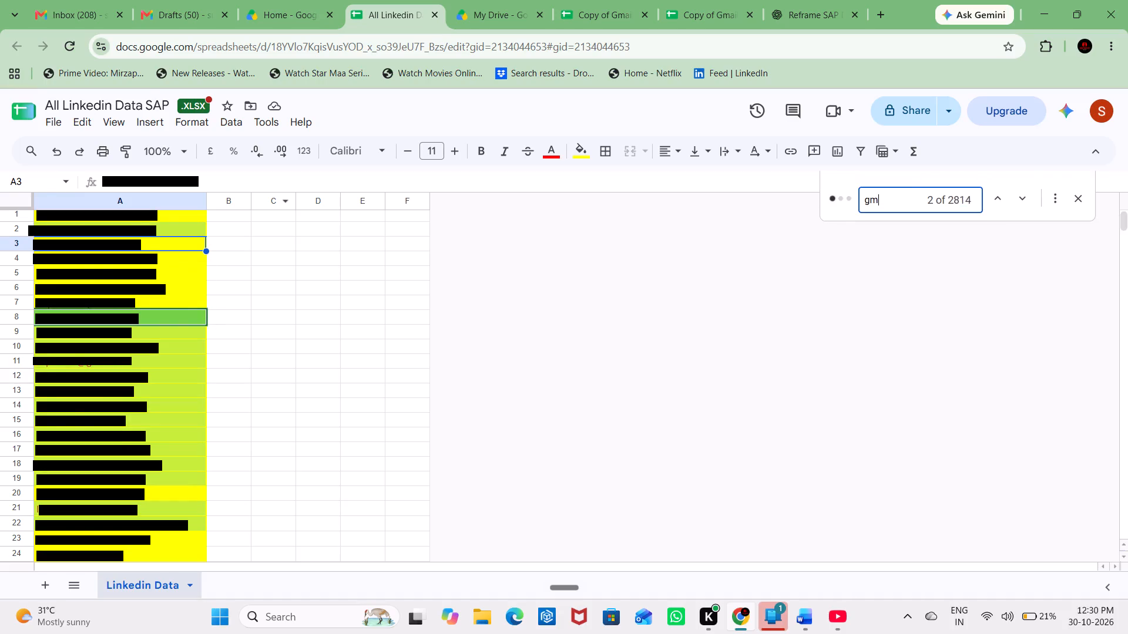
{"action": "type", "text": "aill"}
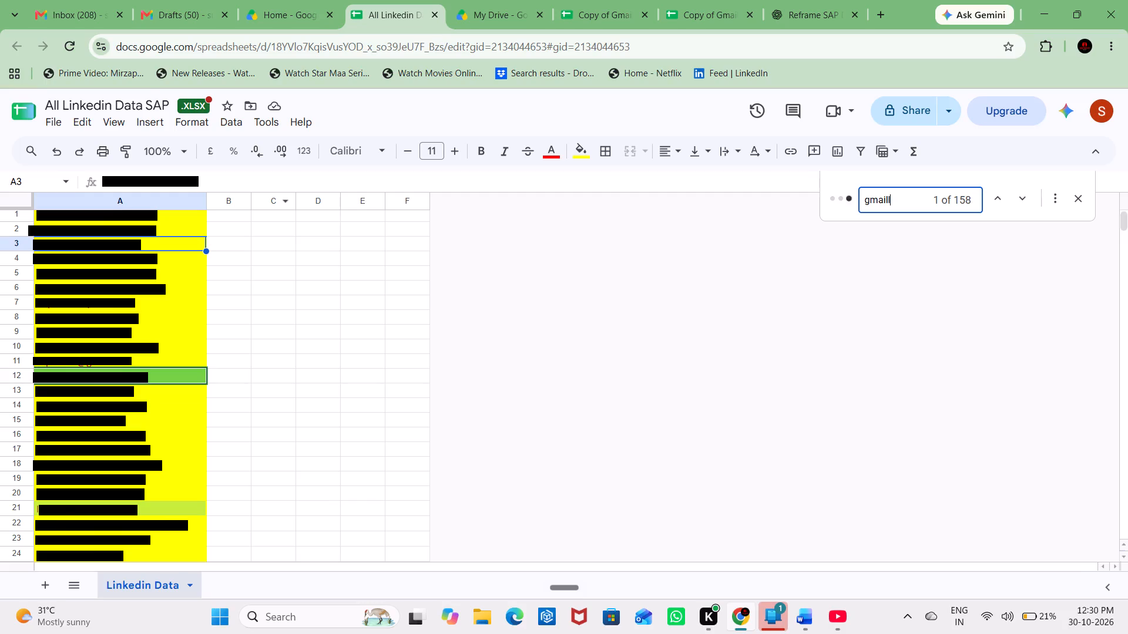
{"action": "left_click_drag", "start_coordinate": [891, 198], "coordinate": [844, 195]}
{"action": "left_click_drag", "start_coordinate": [844, 195], "coordinate": [842, 195]}
{"action": "key", "text": "ctrl+c"}
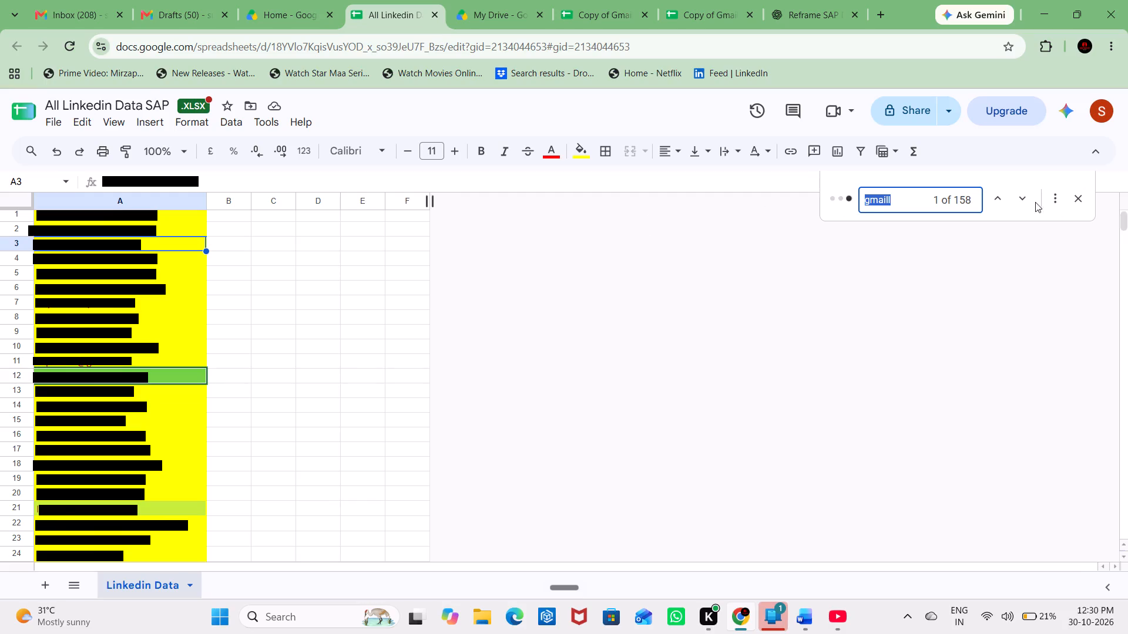
{"action": "left_click", "coordinate": [1026, 199]}
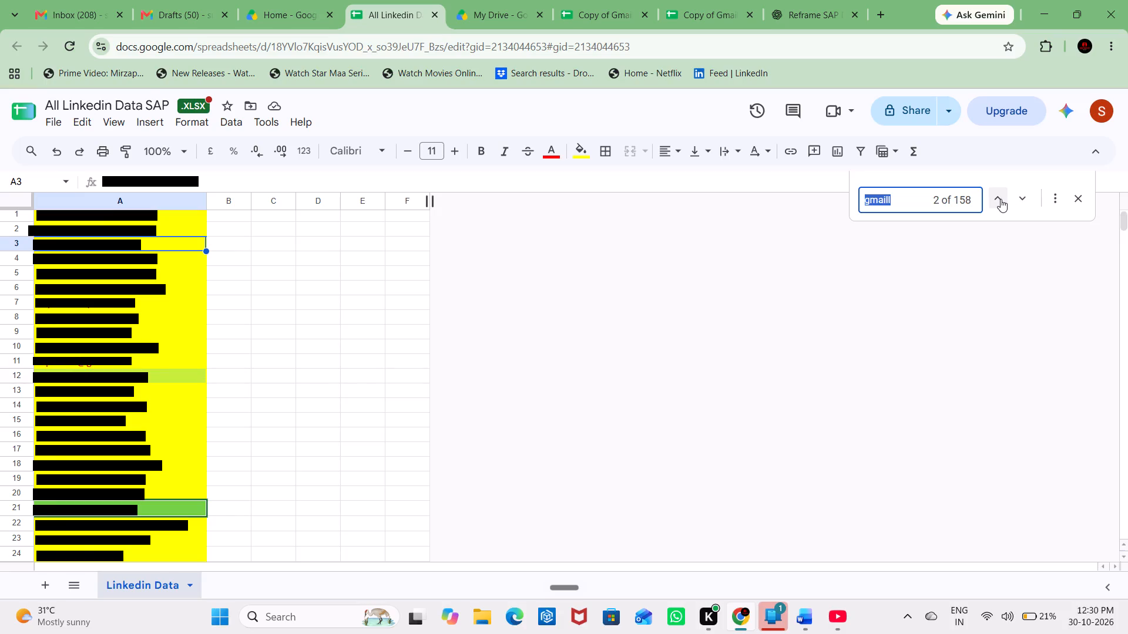
{"action": "left_click", "coordinate": [1001, 199]}
Replace every instance of "gmaill" with "gmail" across all sheets using Find and replace.
{"action": "left_click", "coordinate": [1060, 197]}
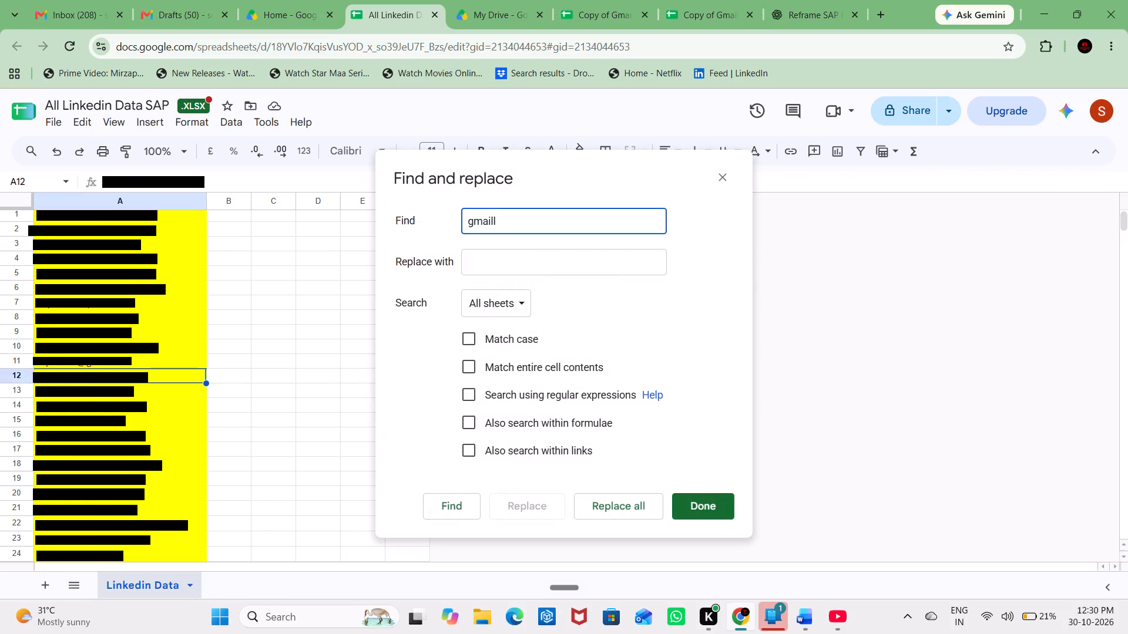
{"action": "left_click", "coordinate": [595, 271]}
{"action": "key", "text": "ctrl+v"}
{"action": "key", "text": "BackSpace"}
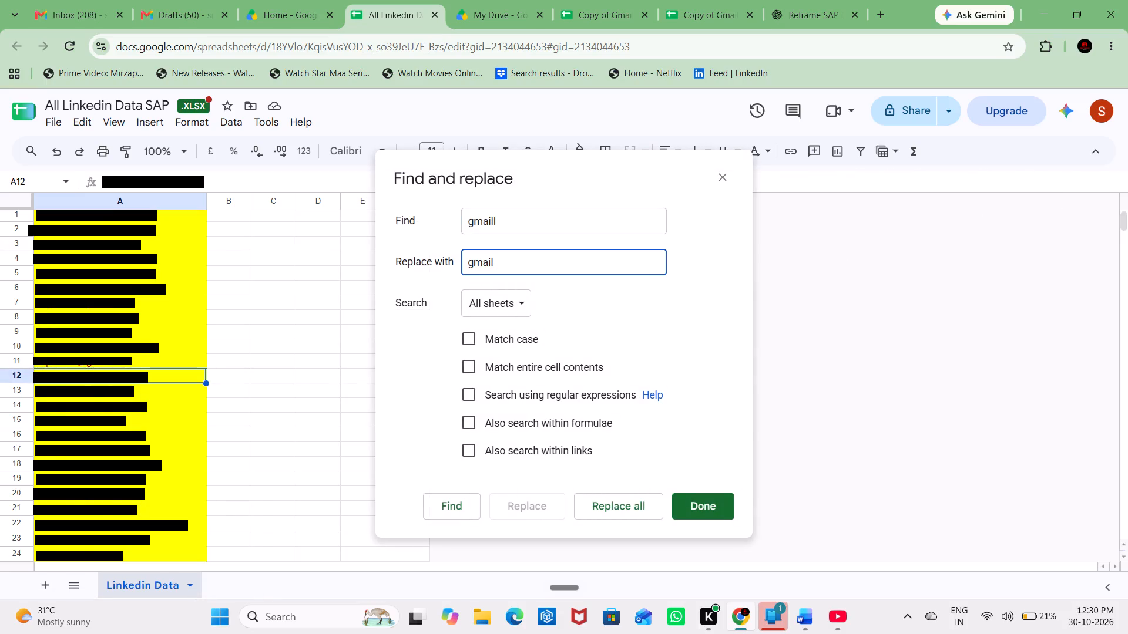
{"action": "left_click", "coordinate": [604, 511]}
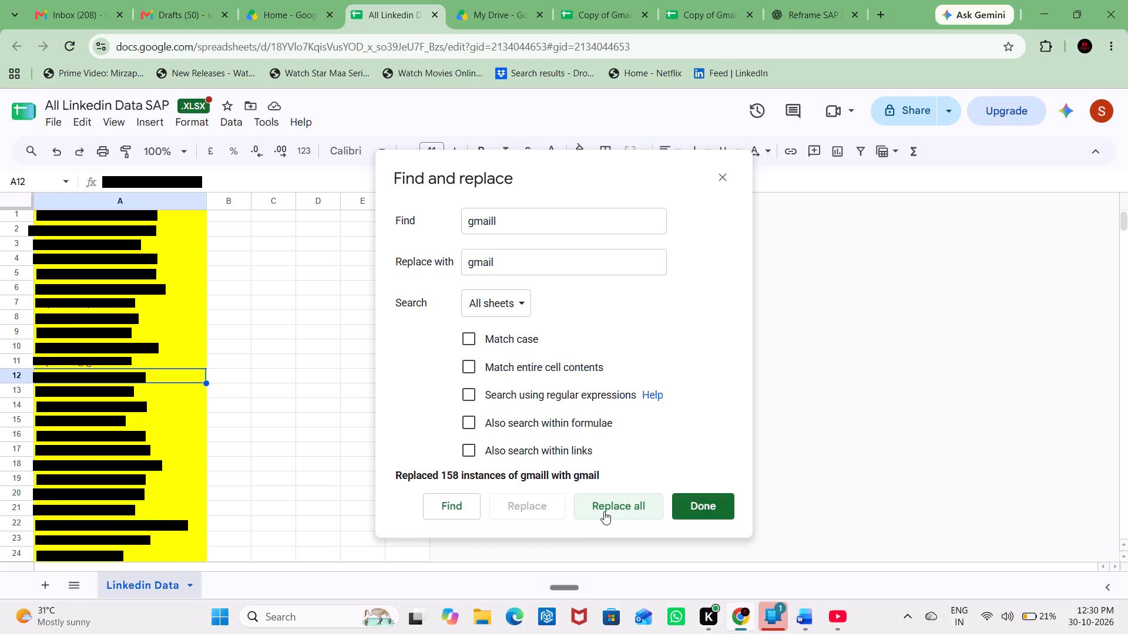
{"action": "left_click", "coordinate": [604, 511]}
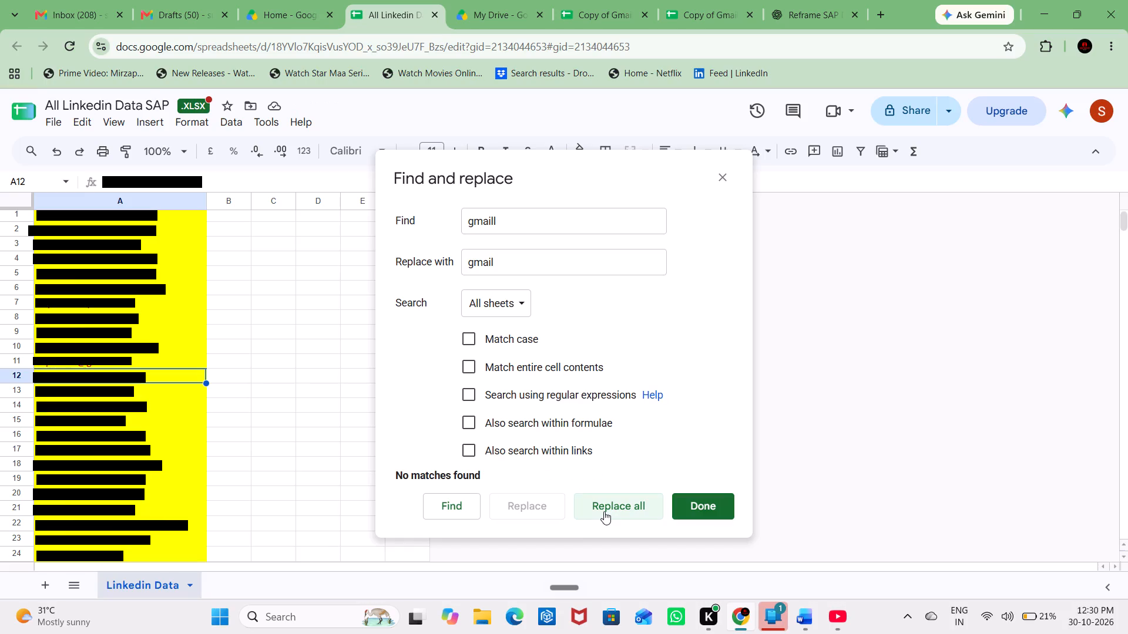
{"action": "left_click", "coordinate": [695, 511]}
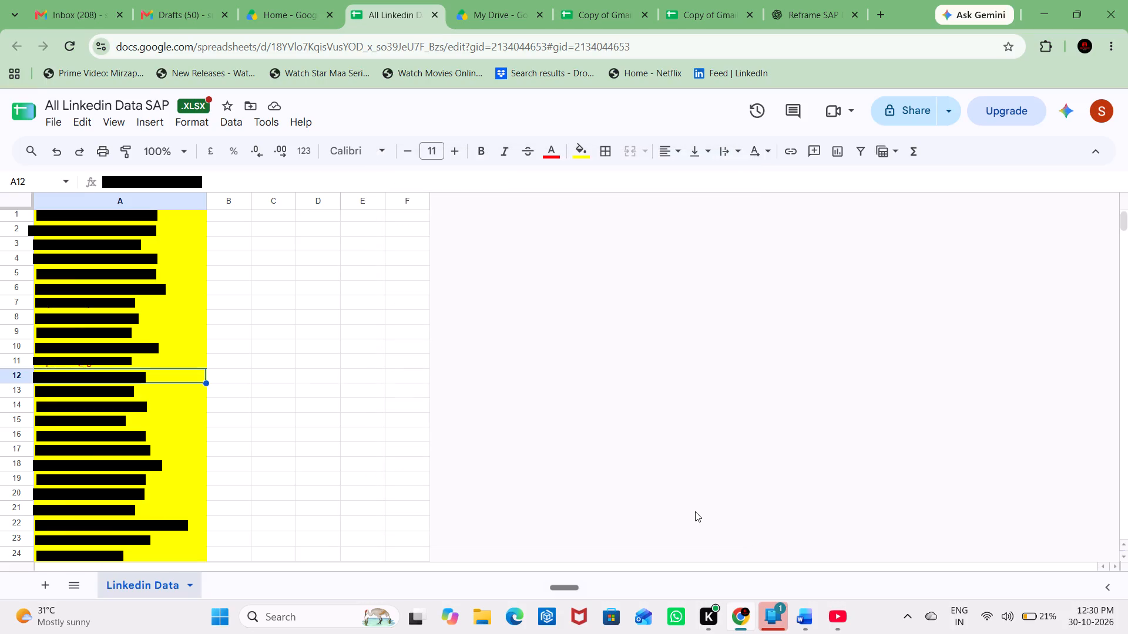
{"action": "key", "text": "Escape"}
Search the Linkedin Data sheet again for any remaining "gmaill" entries, and close the search.
{"action": "key", "text": "ctrl+f"}
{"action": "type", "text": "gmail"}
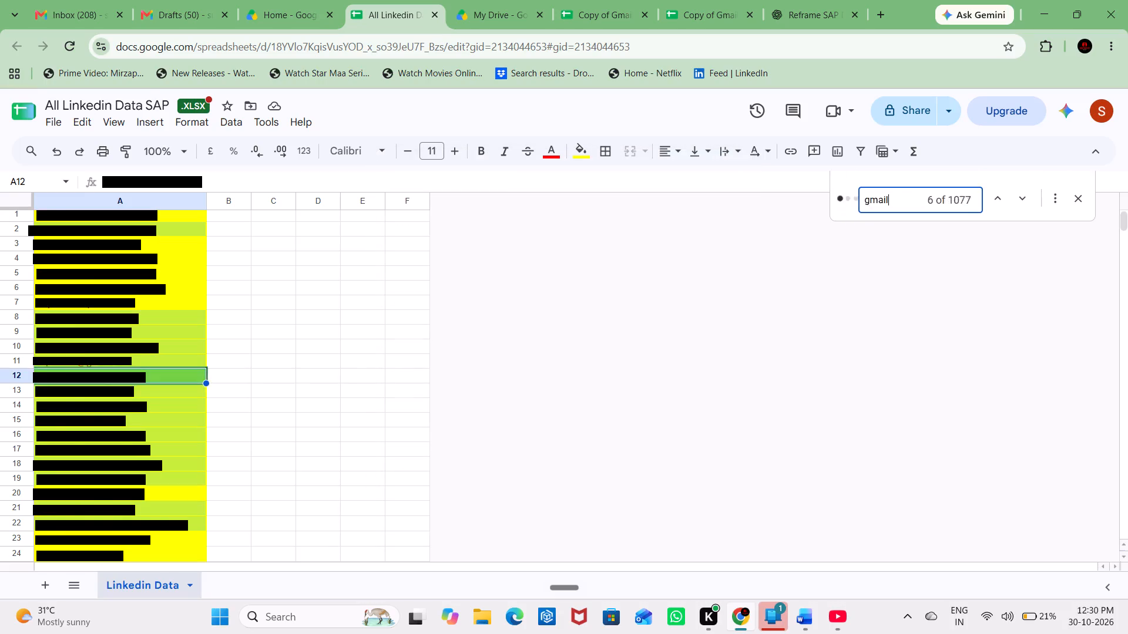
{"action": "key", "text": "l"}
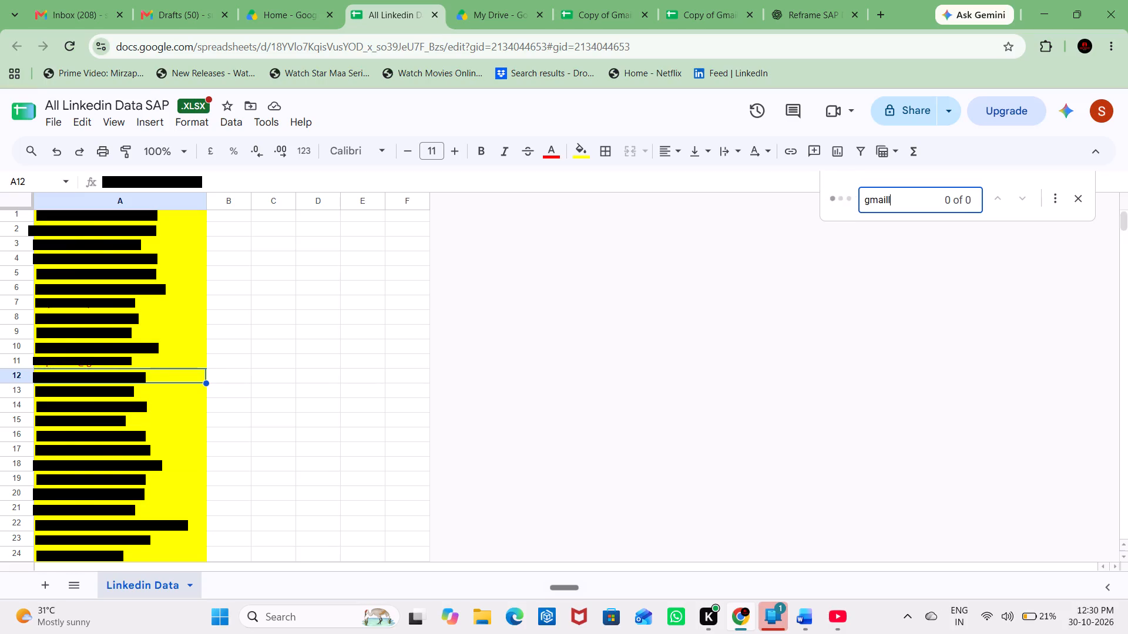
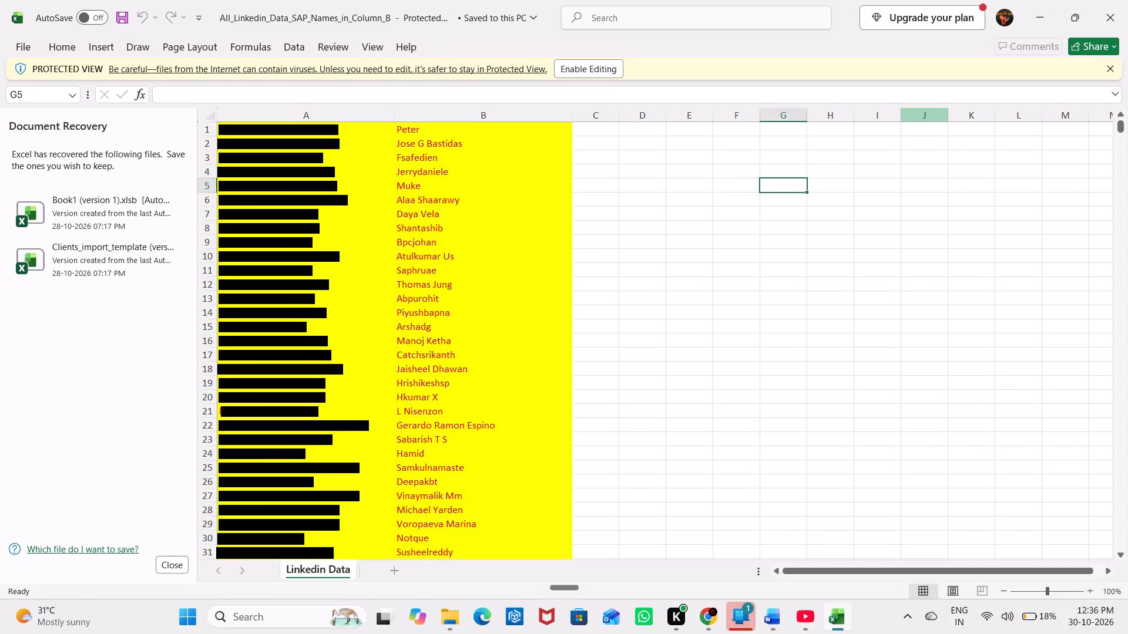
{"action": "left_click", "coordinate": [575, 73]}
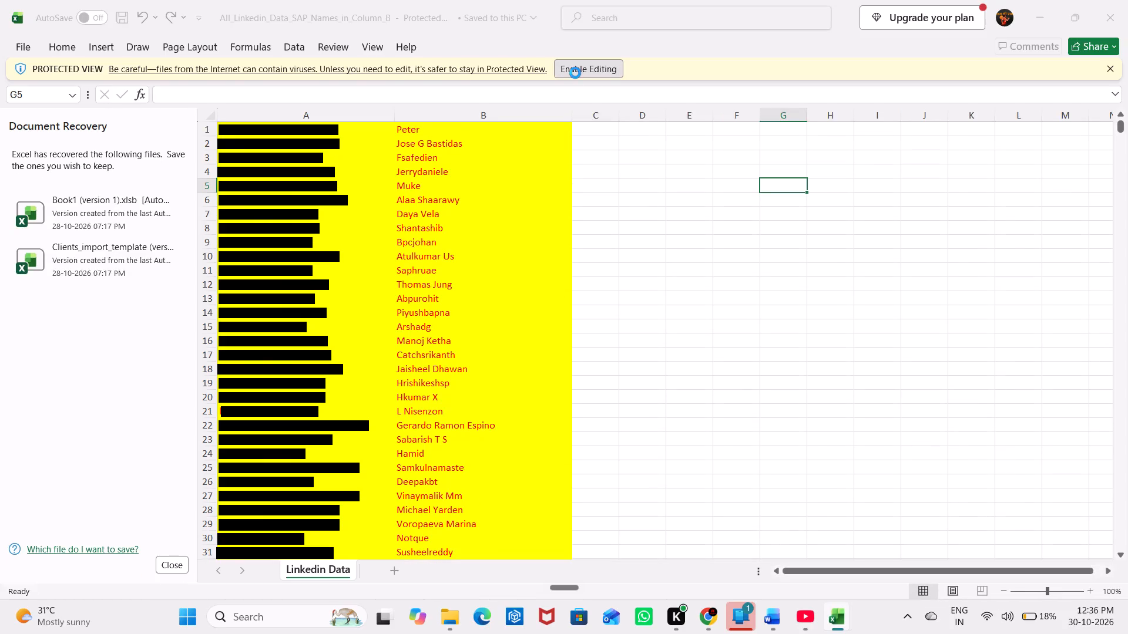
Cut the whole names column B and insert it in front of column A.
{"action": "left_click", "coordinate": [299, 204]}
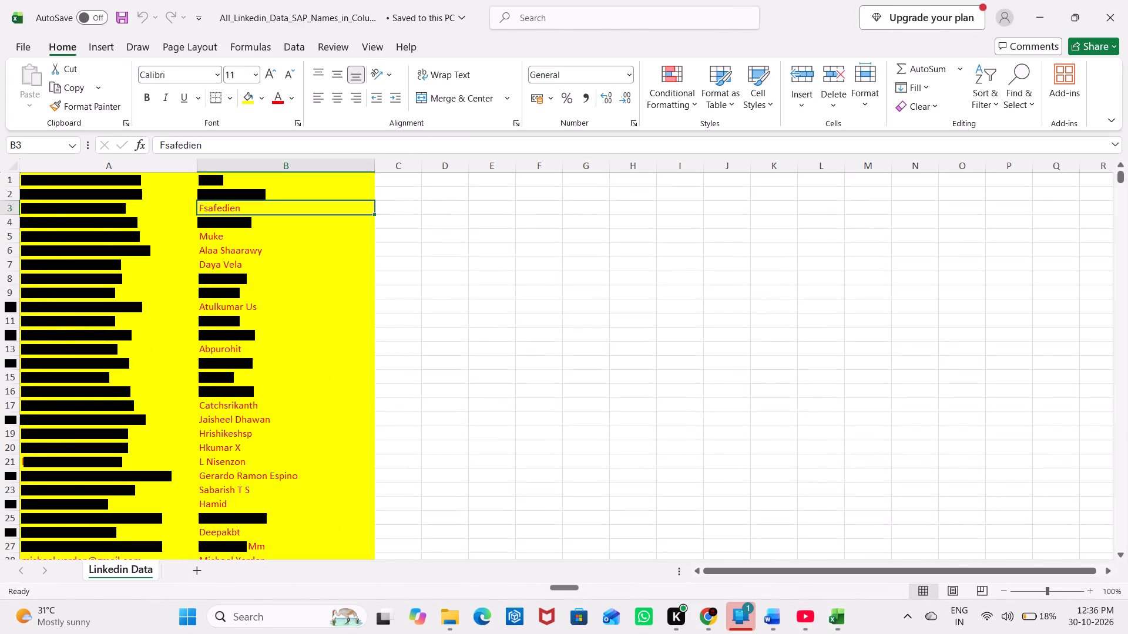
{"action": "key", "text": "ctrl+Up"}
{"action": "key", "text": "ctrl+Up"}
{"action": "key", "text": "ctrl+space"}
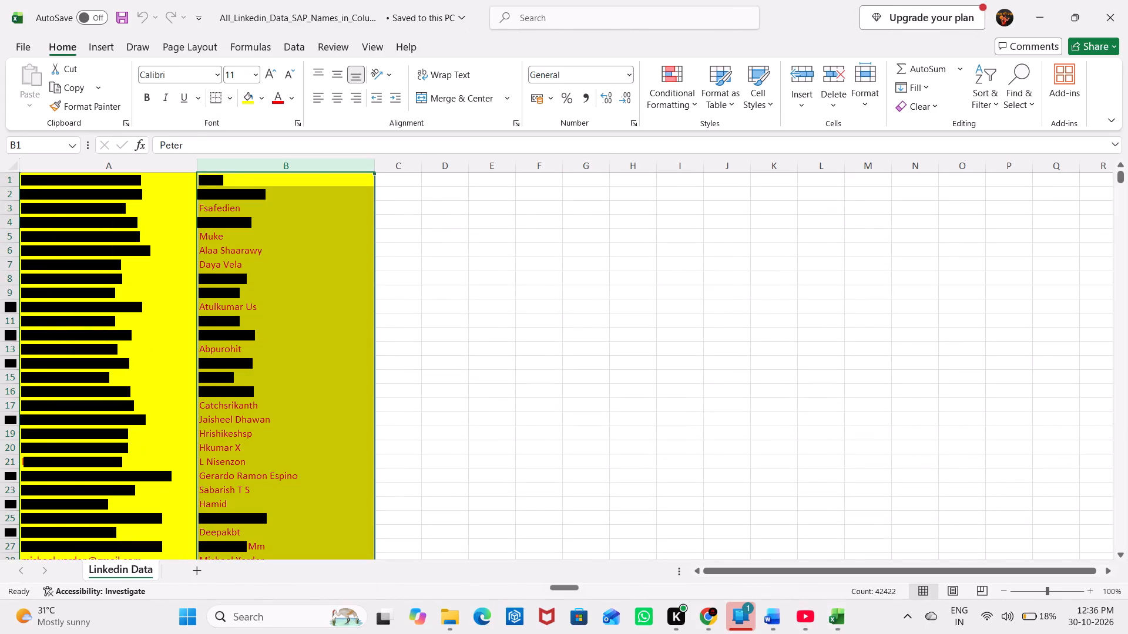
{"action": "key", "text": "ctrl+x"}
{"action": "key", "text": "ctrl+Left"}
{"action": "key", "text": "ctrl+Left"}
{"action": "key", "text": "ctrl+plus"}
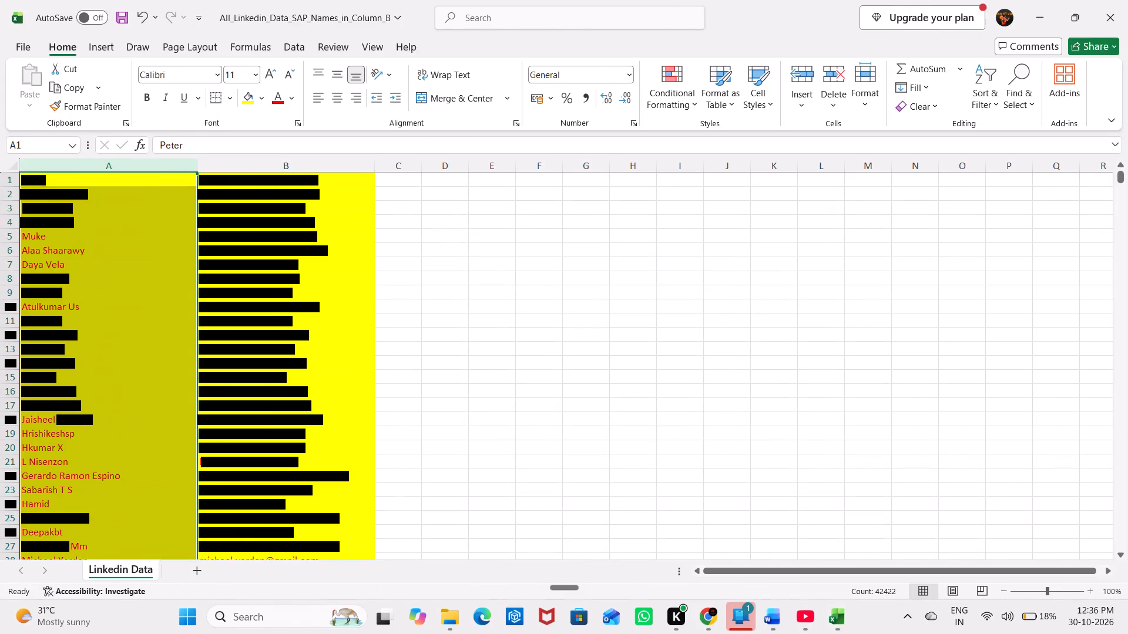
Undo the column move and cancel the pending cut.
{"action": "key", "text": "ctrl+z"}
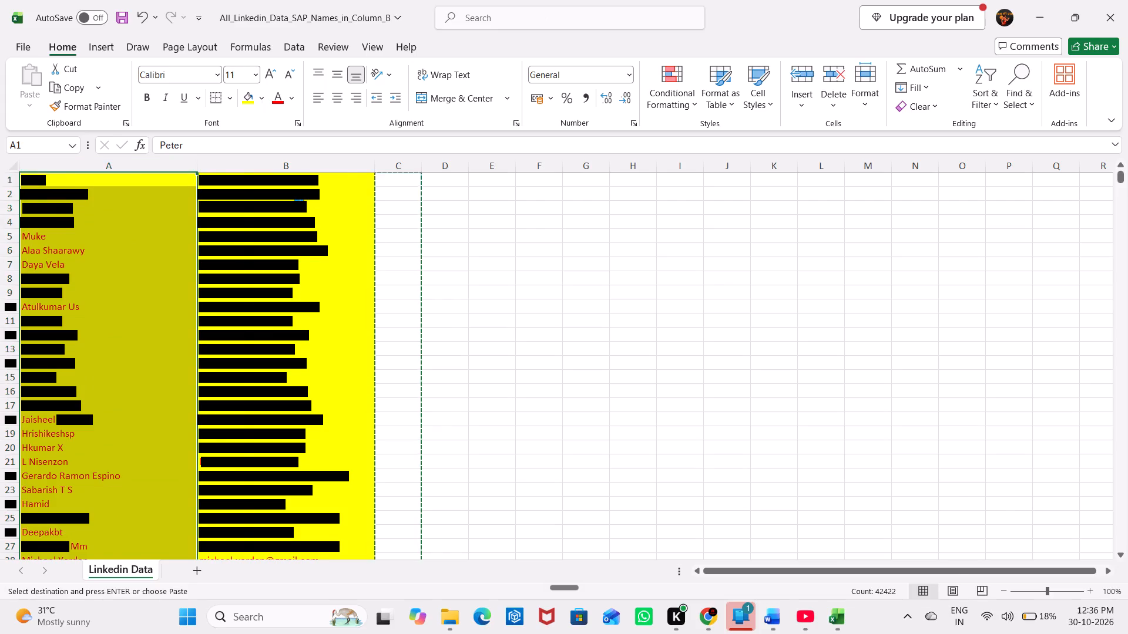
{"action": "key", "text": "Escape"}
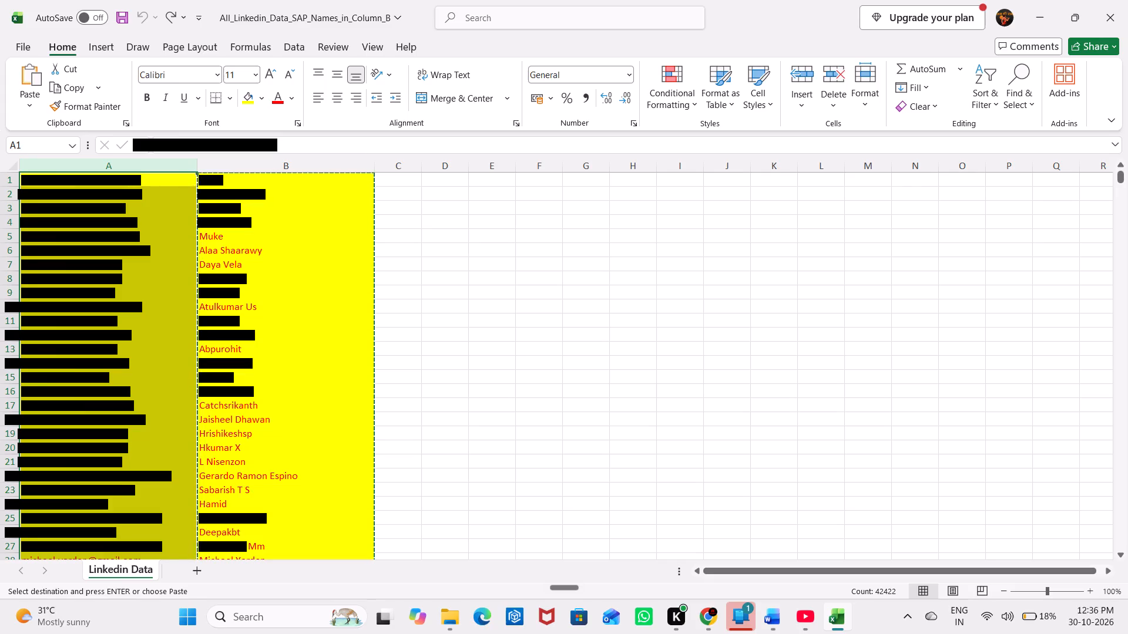
Shorten the name in cell B2 to Jose.
{"action": "key", "text": "Right"}
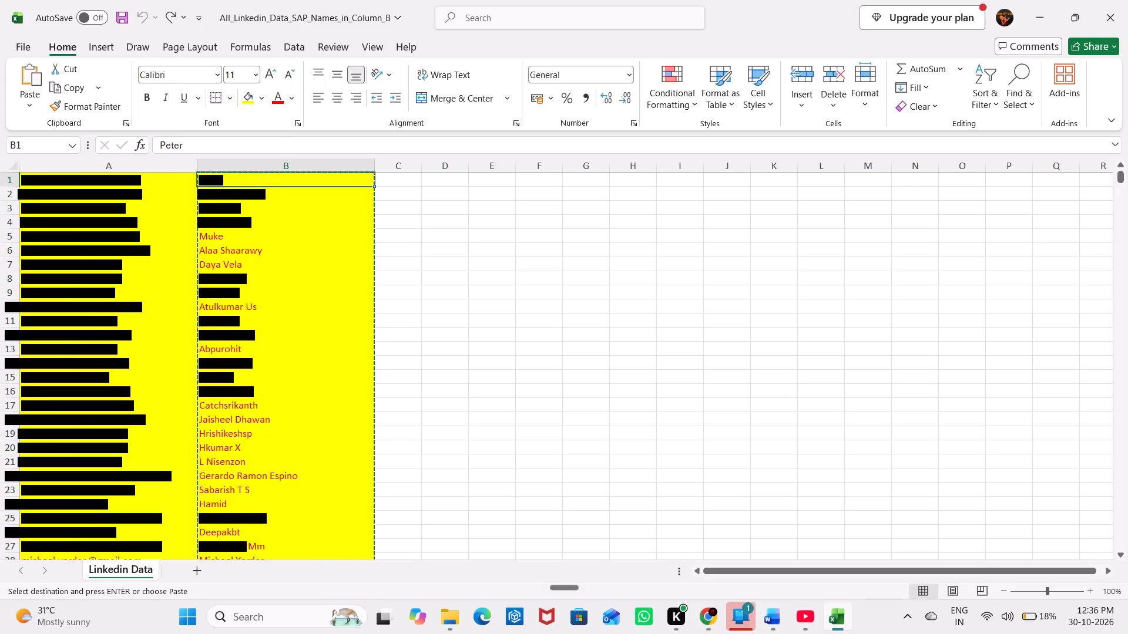
{"action": "left_click", "coordinate": [283, 194]}
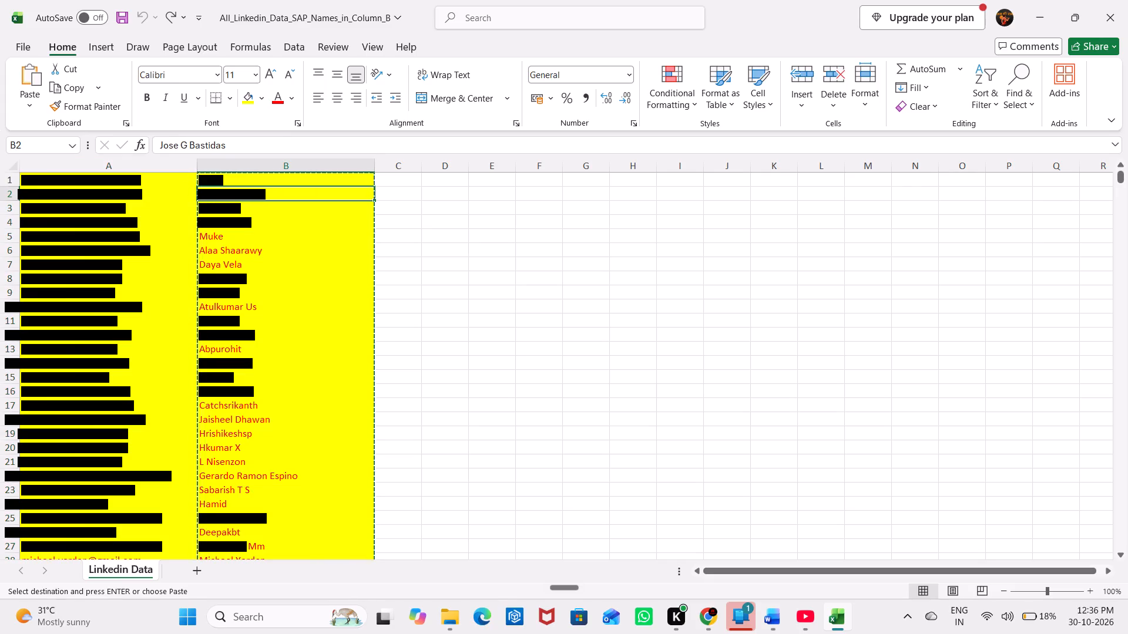
{"action": "left_click_drag", "start_coordinate": [181, 145], "coordinate": [447, 134]}
{"action": "key", "text": "BackSpace"}
{"action": "key", "text": "BackSpace"}
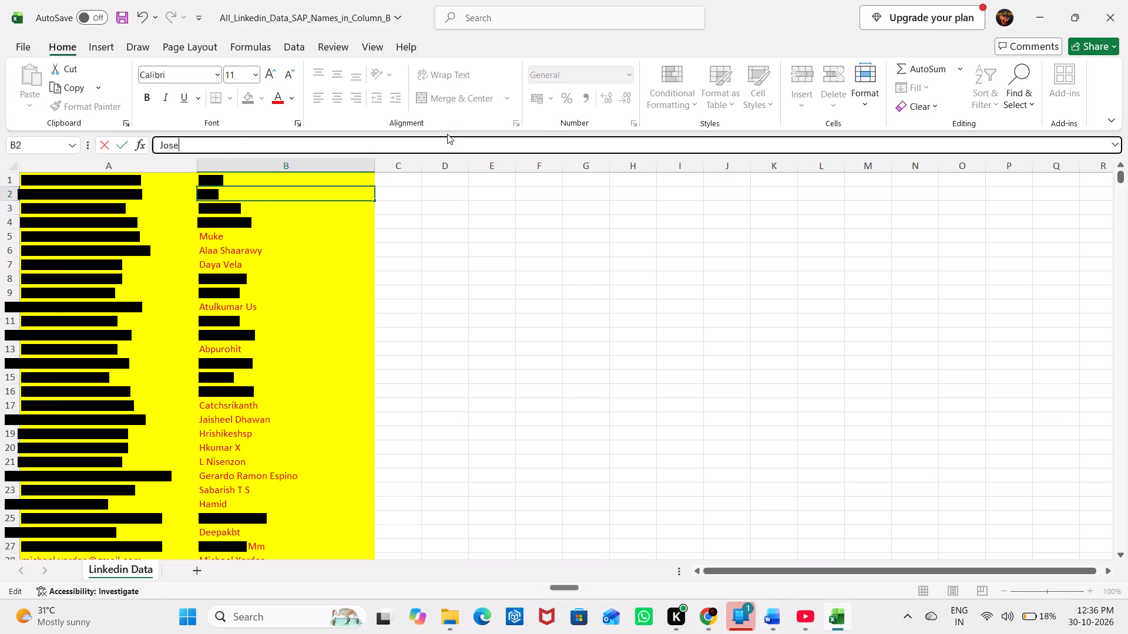
{"action": "key", "text": "Return"}
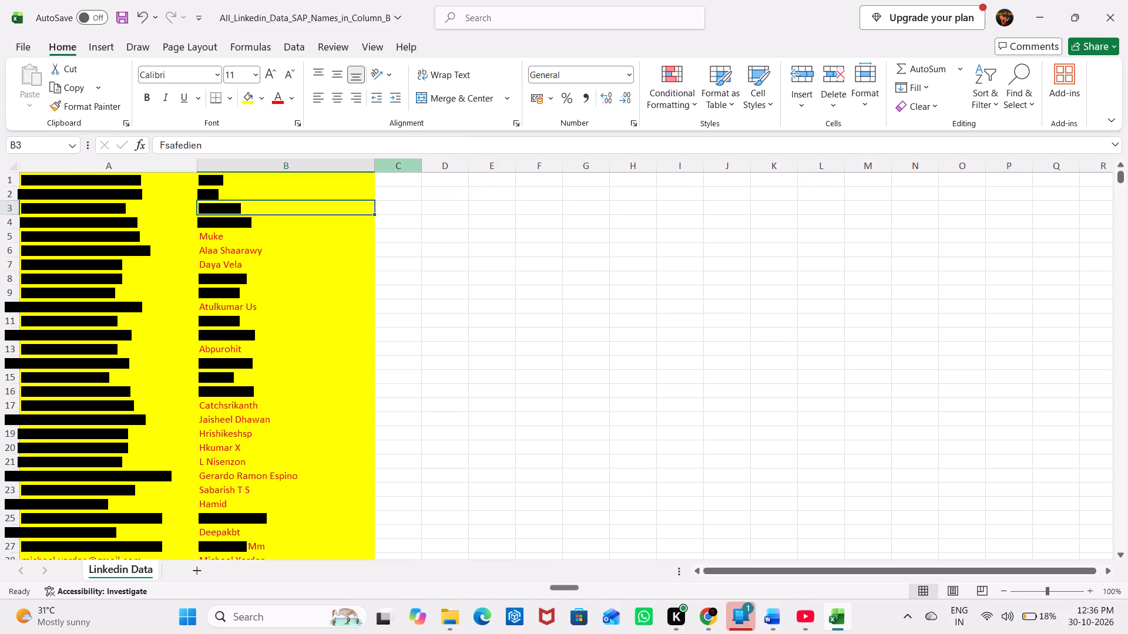
Shorten the name in cell B4 to Jerry.
{"action": "left_click", "coordinate": [270, 227]}
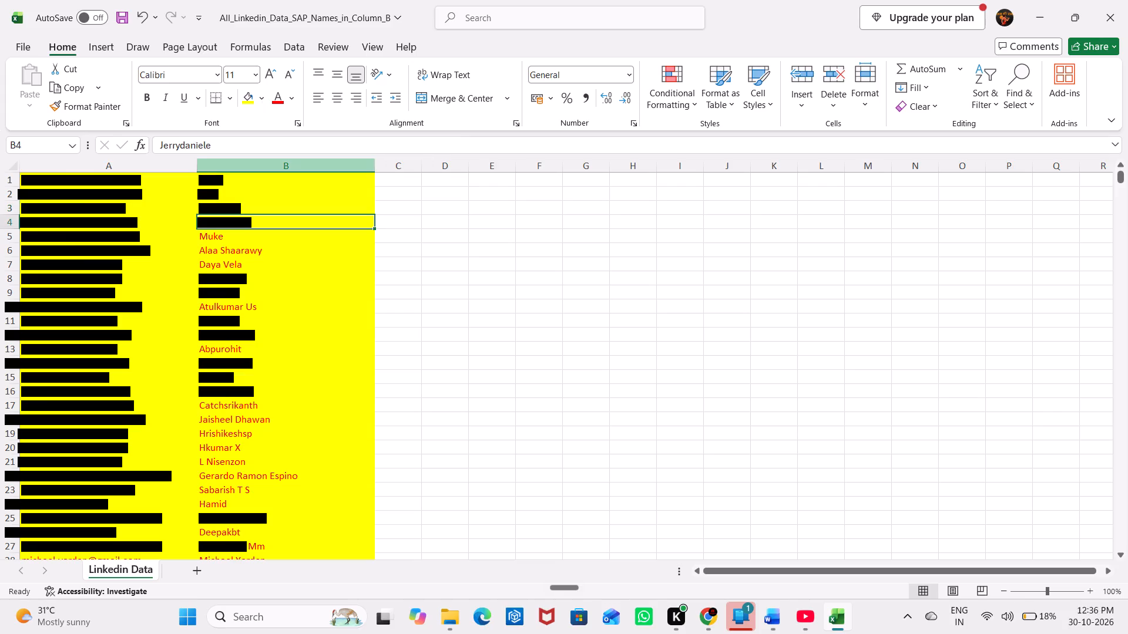
{"action": "left_click_drag", "start_coordinate": [180, 143], "coordinate": [361, 143]}
{"action": "key", "text": "BackSpace"}
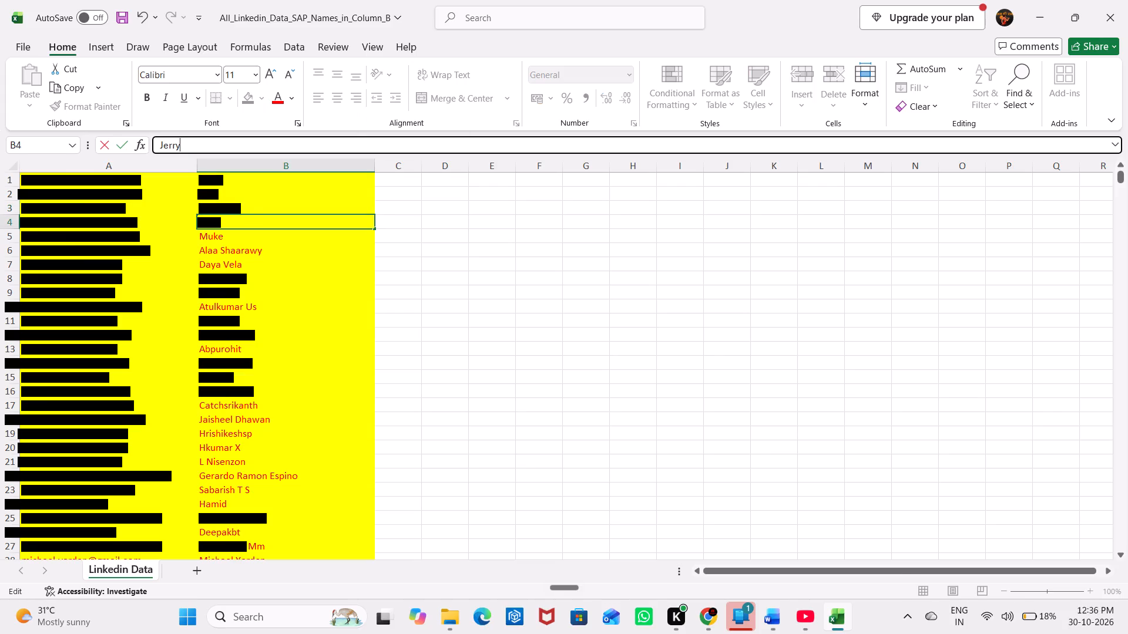
{"action": "key", "text": "Return"}
Shorten the name in cell B8 to Shanta by removing the trailing "shib".
{"action": "key", "text": "Return"}
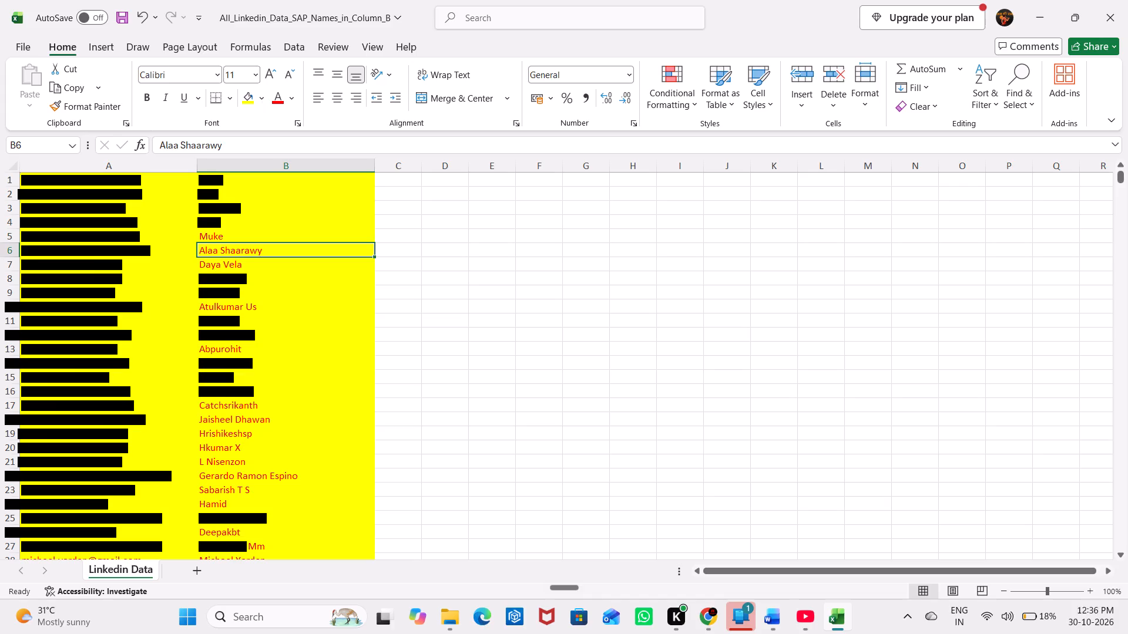
{"action": "key", "text": "Down"}
{"action": "key", "text": "Down"}
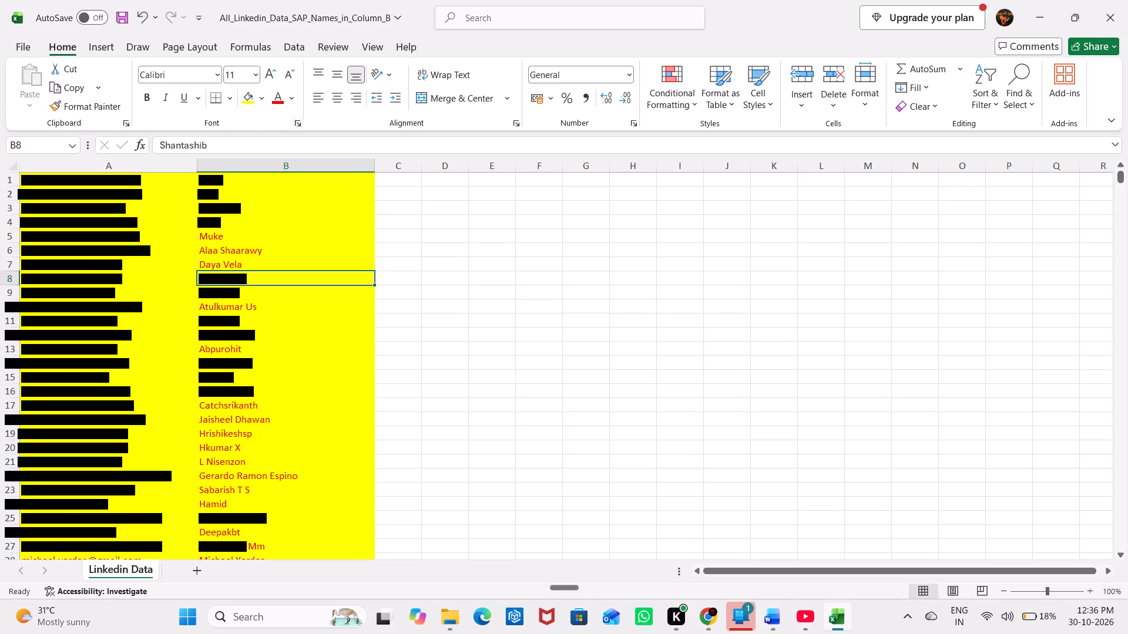
{"action": "left_click_drag", "start_coordinate": [189, 140], "coordinate": [305, 125]}
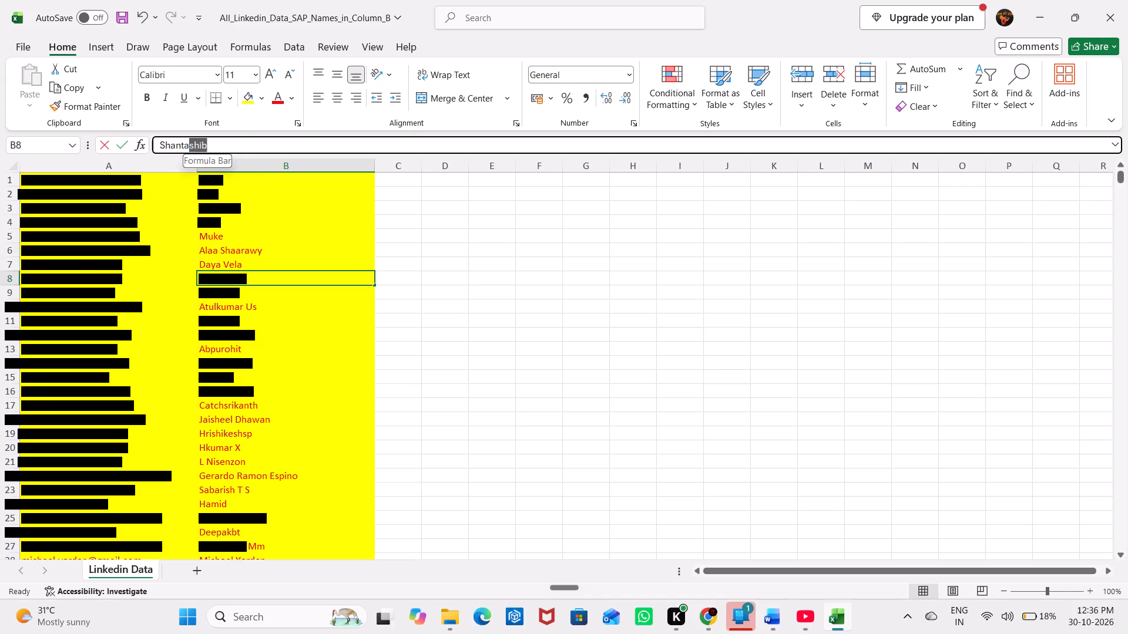
{"action": "key", "text": "BackSpace"}
{"action": "key", "text": "Return"}
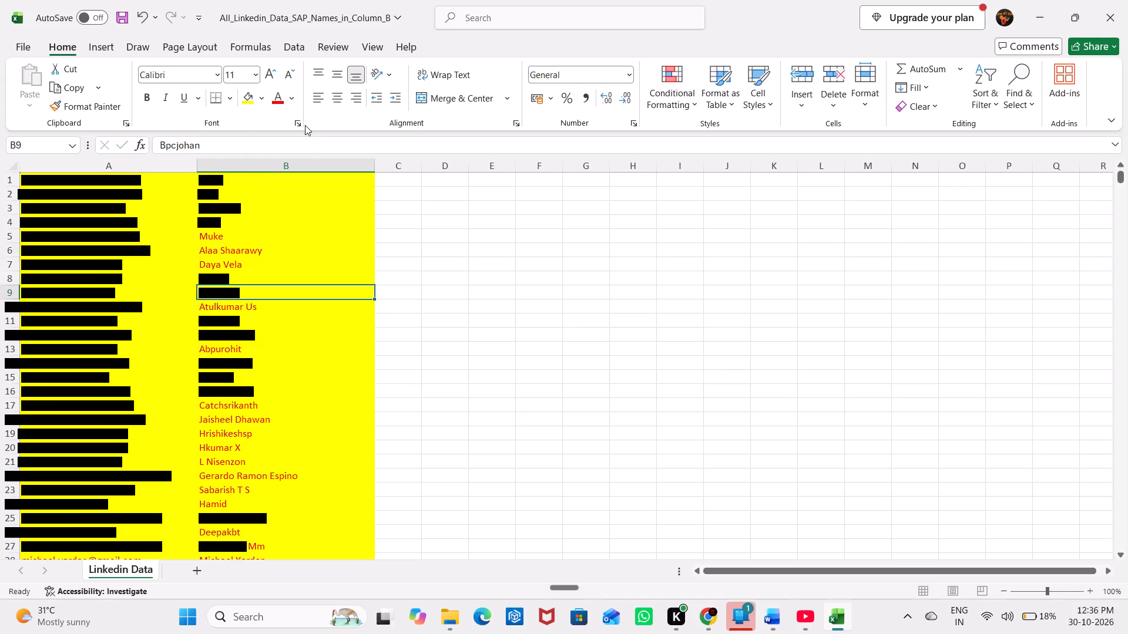
Correct the name in cell B9 to Johan, with a capital J and no "Bpc" prefix.
{"action": "left_click", "coordinate": [177, 144]}
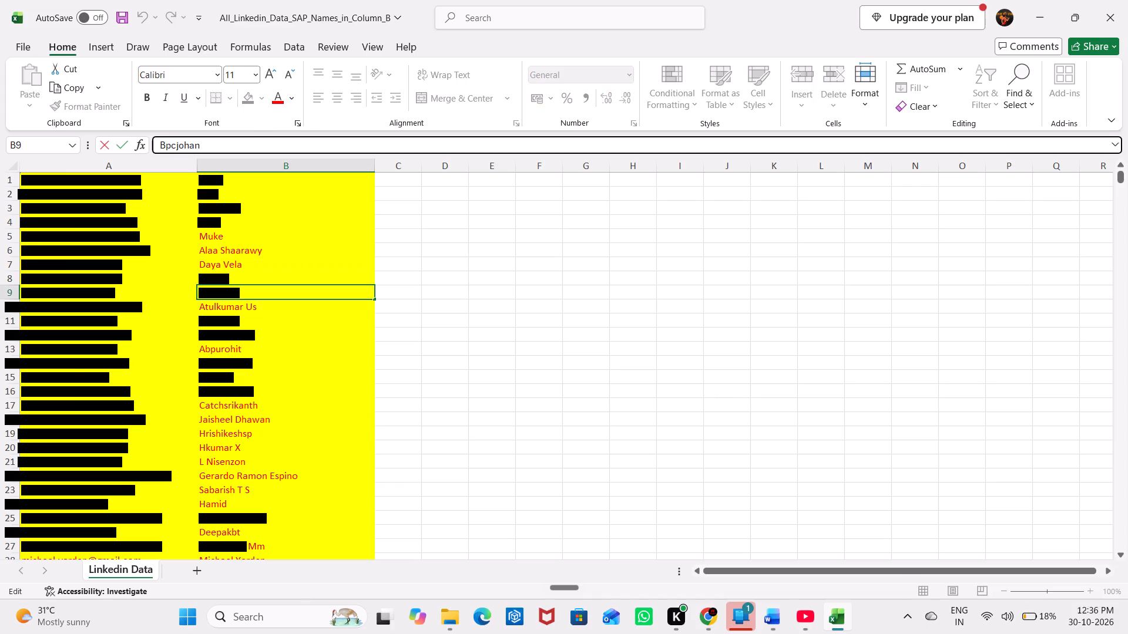
{"action": "key", "text": "Right"}
{"action": "key", "text": "BackSpace"}
{"action": "key", "text": "BackSpace"}
{"action": "key", "text": "BackSpace"}
{"action": "key", "text": "BackSpace"}
{"action": "key", "text": "BackSpace"}
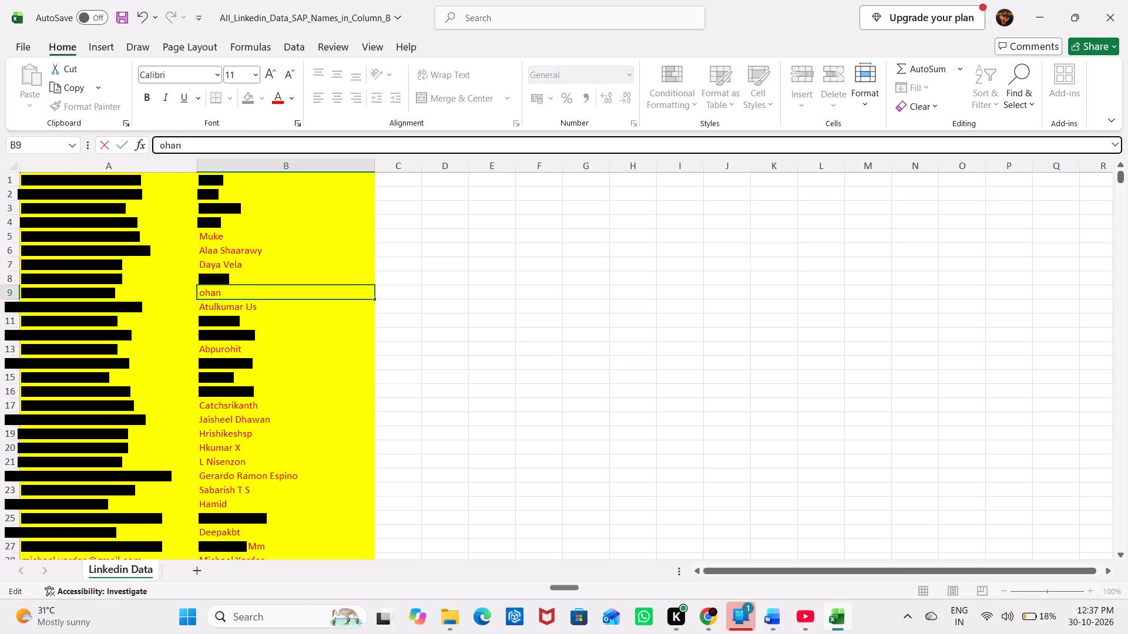
{"action": "key", "text": "shift+j"}
{"action": "key", "text": "Return"}
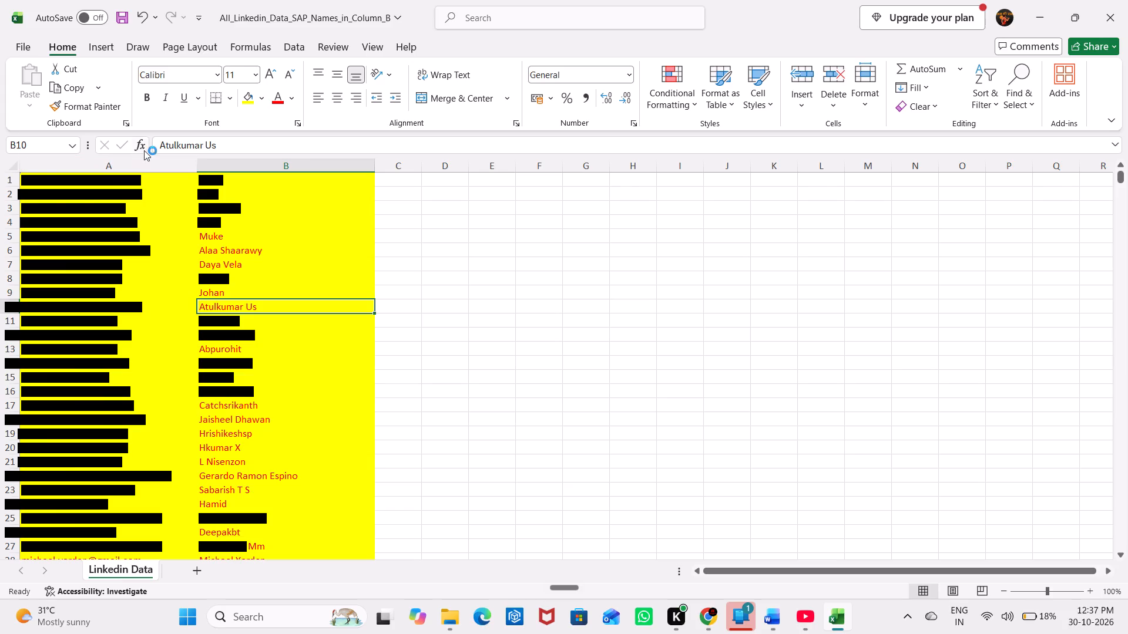
In cell B10, insert a space before "kumar" and remove the trailing "Us".
{"action": "left_click", "coordinate": [176, 145]}
{"action": "key", "text": "space"}
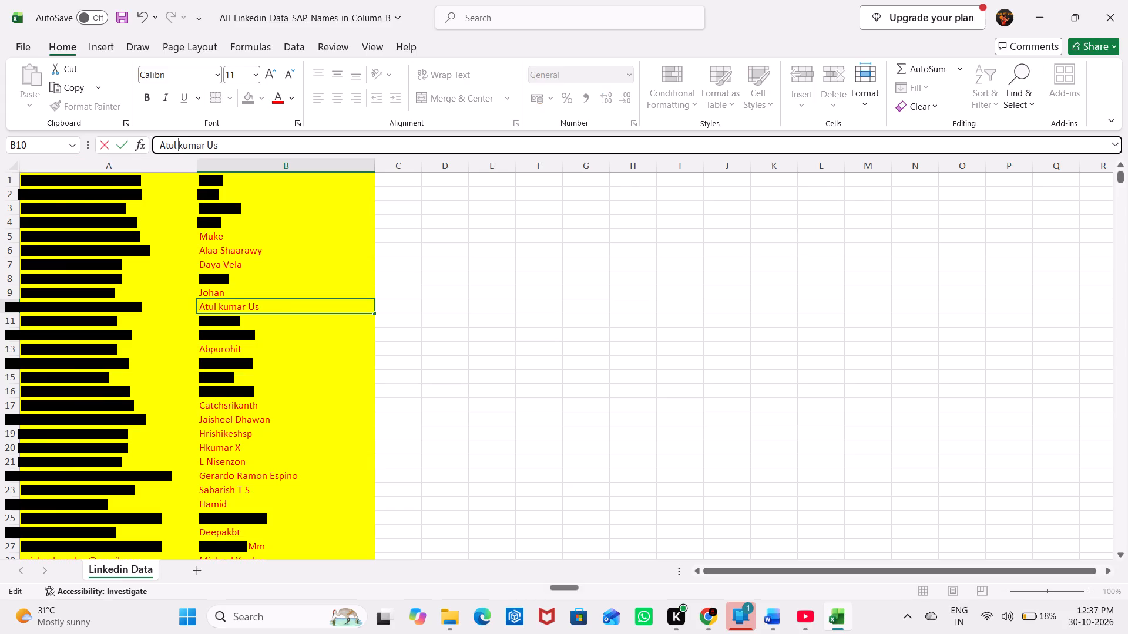
{"action": "left_click", "coordinate": [227, 149]}
{"action": "key", "text": "BackSpace"}
{"action": "key", "text": "BackSpace"}
{"action": "key", "text": "BackSpace"}
{"action": "key", "text": "Return"}
Correct the name in cell B13 to Purohit and remove the surname part from the name in B14.
{"action": "key", "text": "Down"}
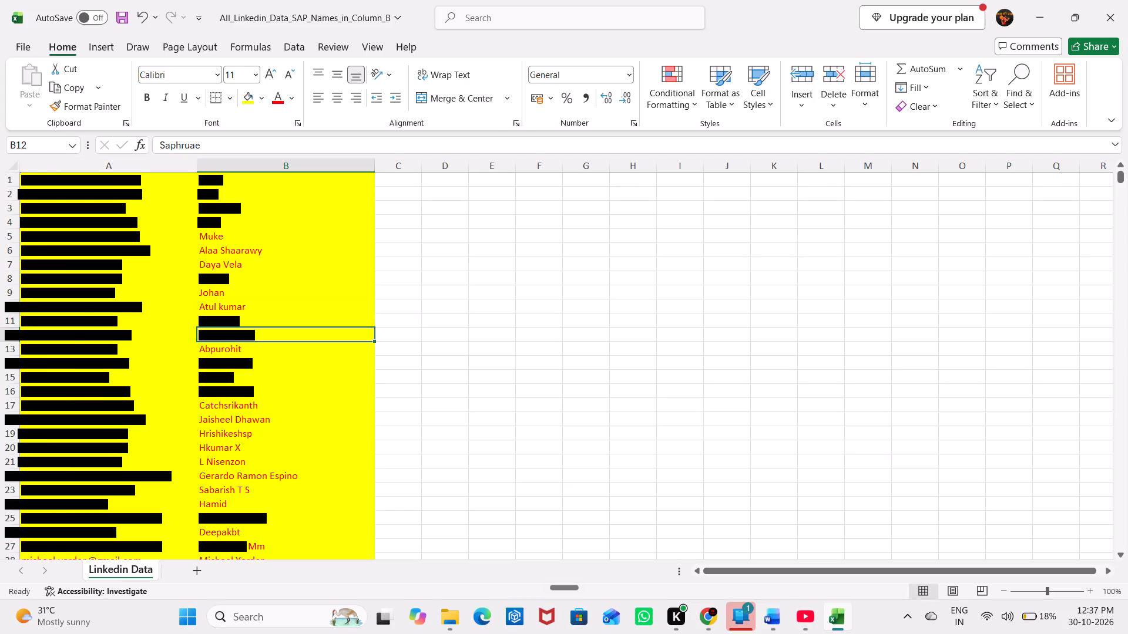
{"action": "key", "text": "Down"}
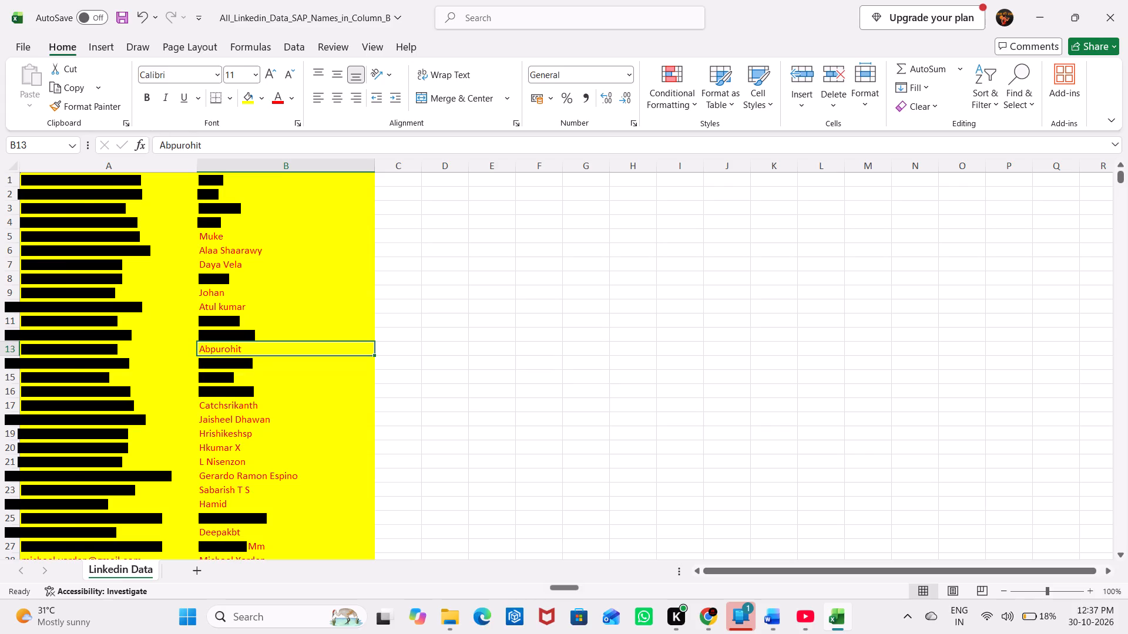
{"action": "left_click_drag", "start_coordinate": [175, 142], "coordinate": [83, 127]}
{"action": "key", "text": "shift+p"}
{"action": "key", "text": "Return"}
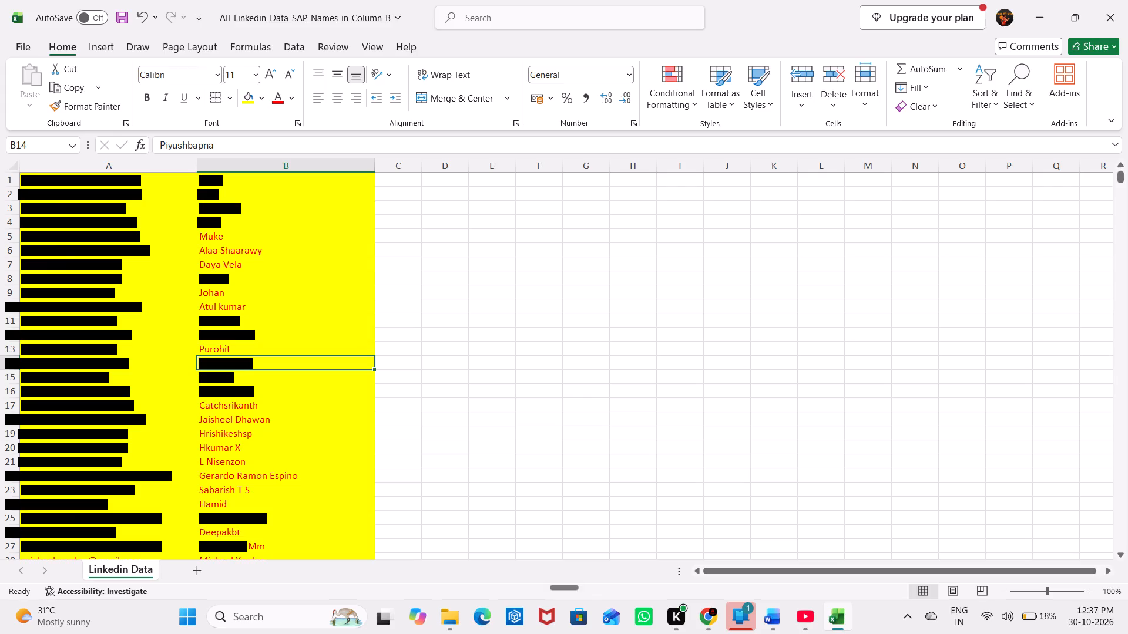
{"action": "left_click_drag", "start_coordinate": [188, 143], "coordinate": [300, 147]}
{"action": "key", "text": "BackSpace"}
{"action": "key", "text": "Return"}
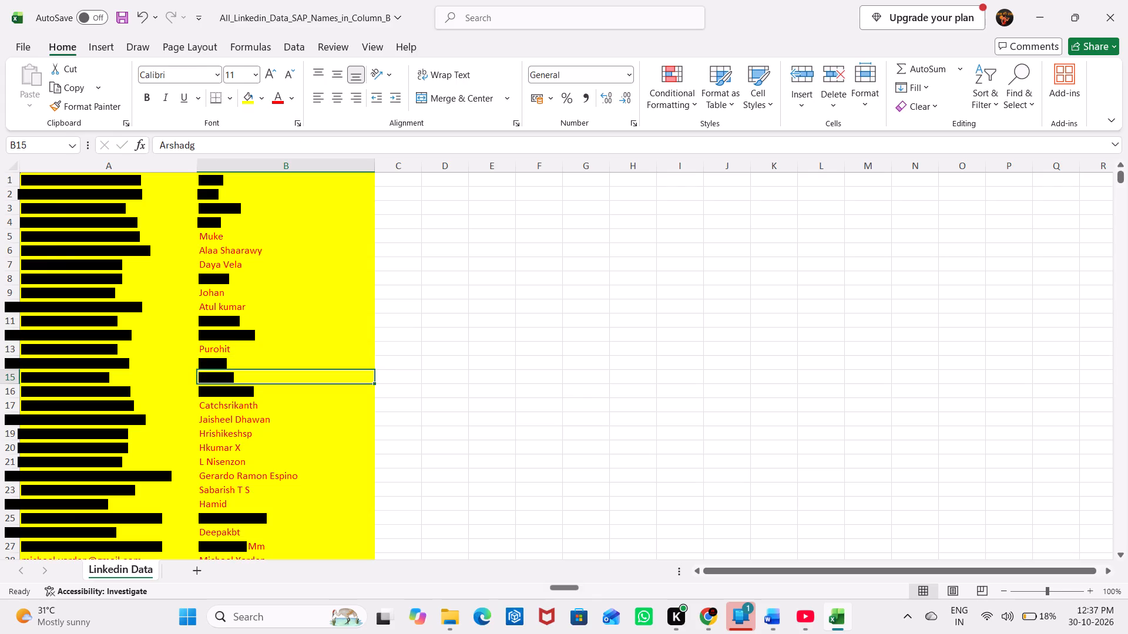
Correct the name in cell B15 to Arshad.
{"action": "left_click", "coordinate": [257, 150]}
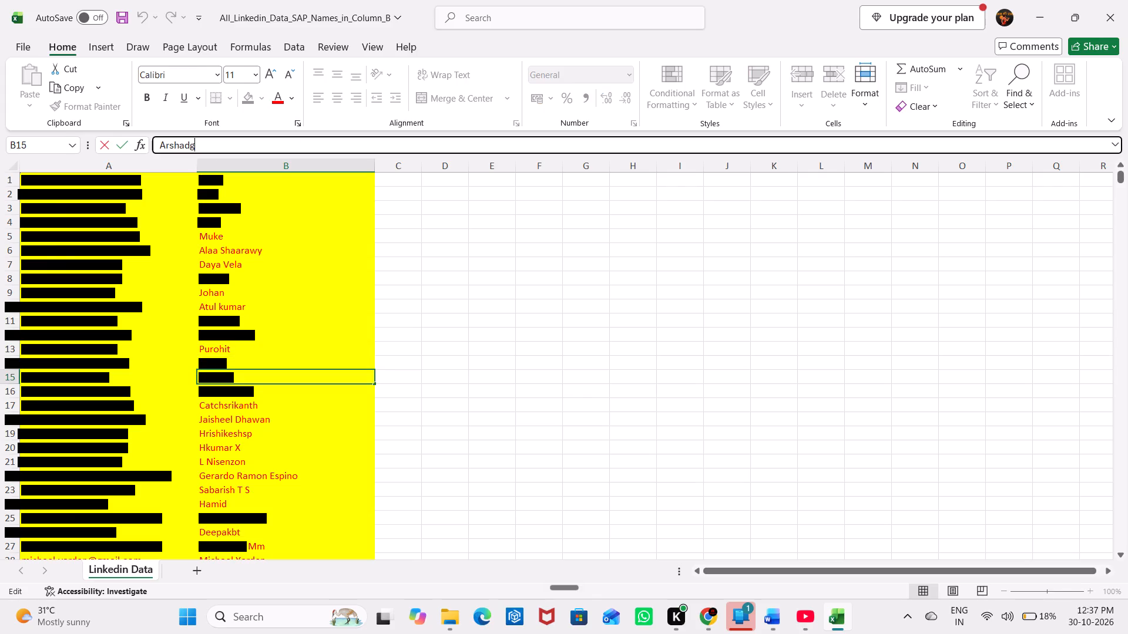
{"action": "key", "text": "BackSpace"}
{"action": "key", "text": "BackSpace"}
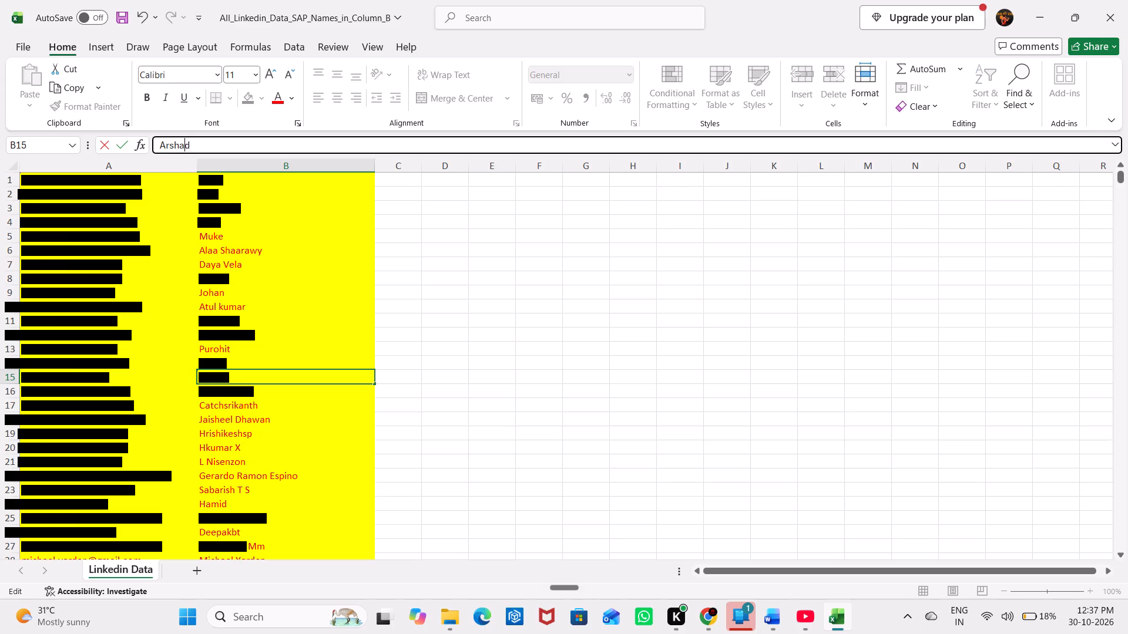
{"action": "key", "text": "d"}
{"action": "key", "text": "Return"}
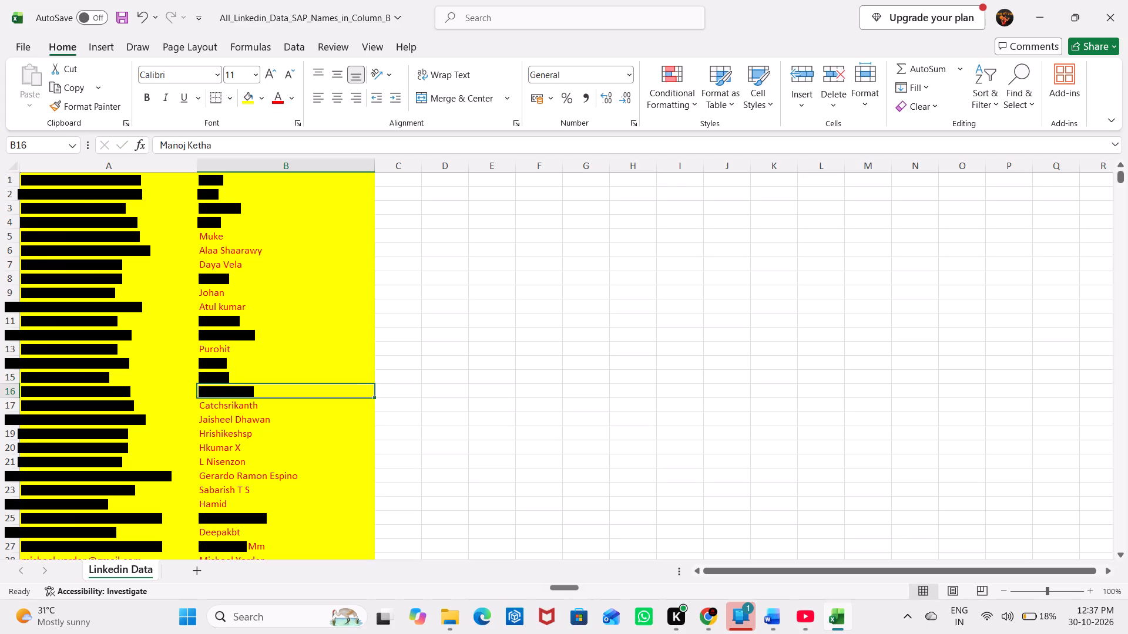
Correct the name in cell B17 to Srikanth, replacing the "Catchs" prefix with a capital S.
{"action": "key", "text": "Down"}
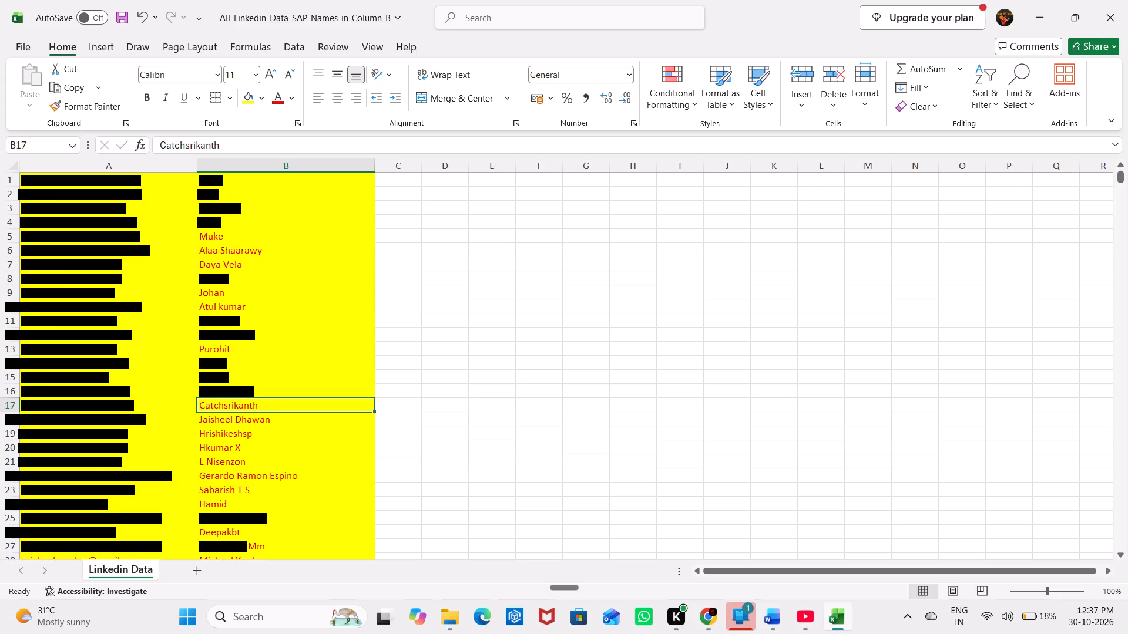
{"action": "left_click_drag", "start_coordinate": [190, 143], "coordinate": [73, 147]}
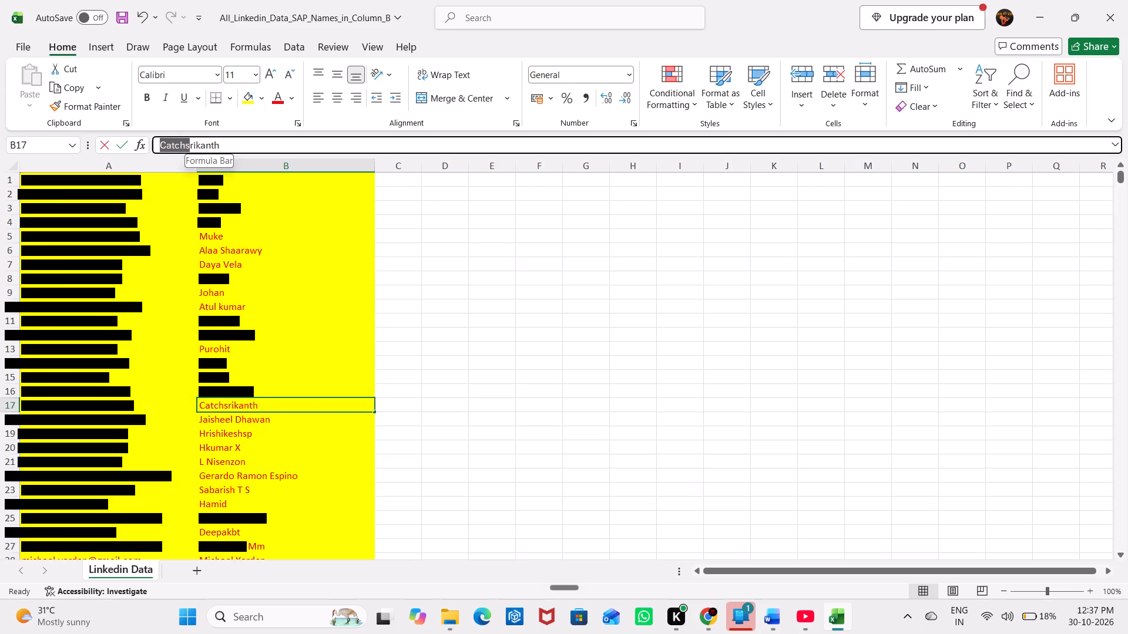
{"action": "key", "text": "shift+d"}
{"action": "key", "text": "BackSpace"}
{"action": "key", "text": "shift+s"}
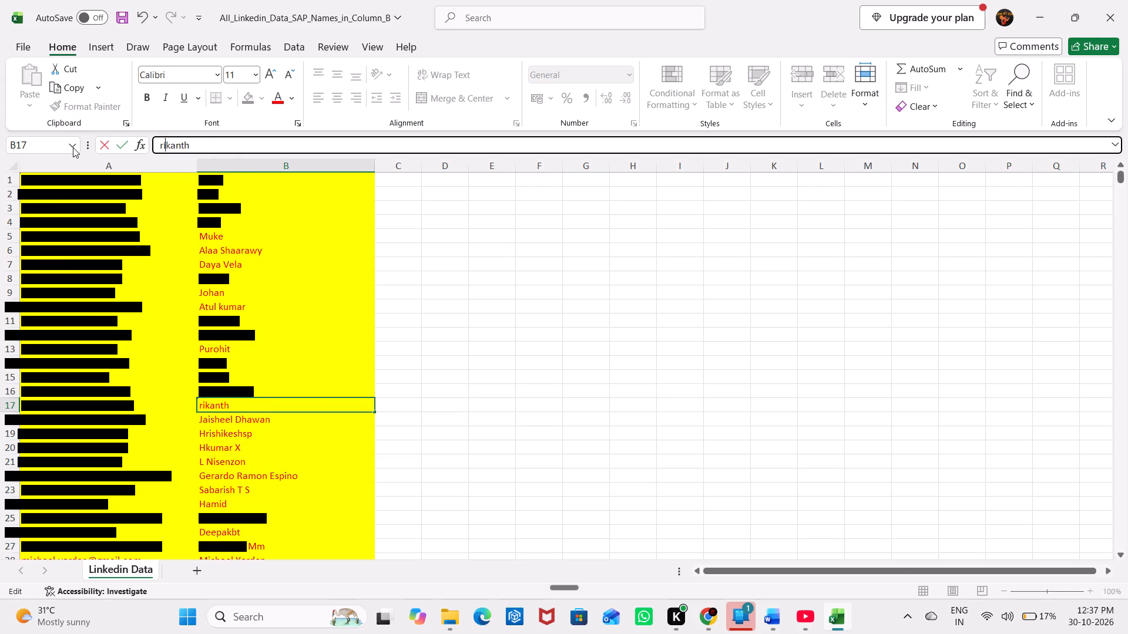
{"action": "key", "text": "Return"}
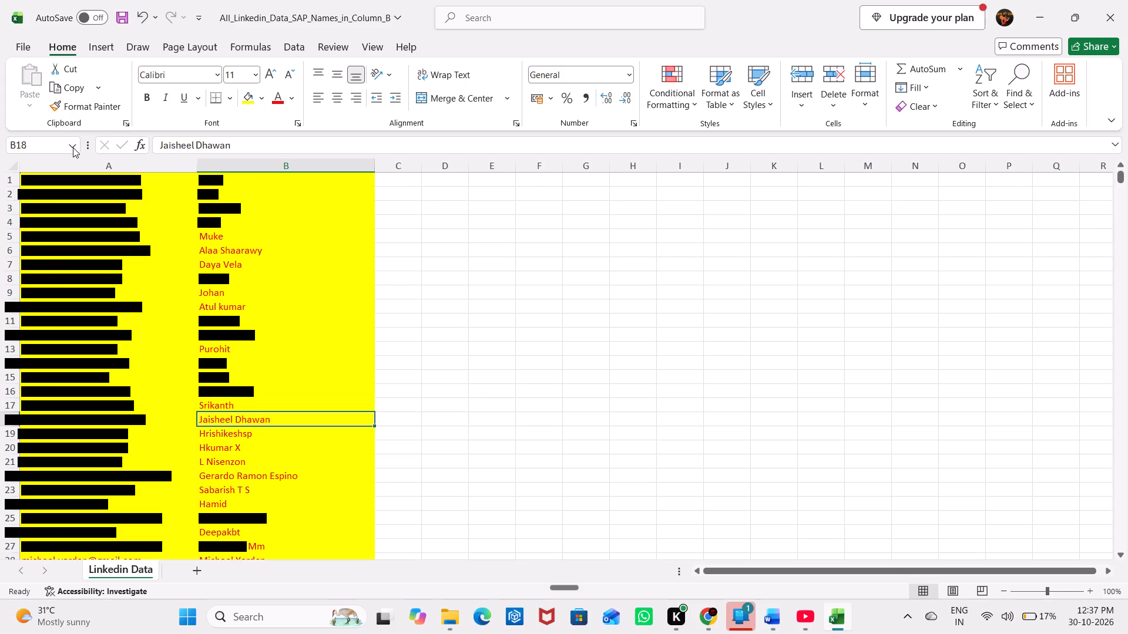
Correct the name in cell B19 to Hrishikesh by removing the trailing "sp".
{"action": "key", "text": "Down"}
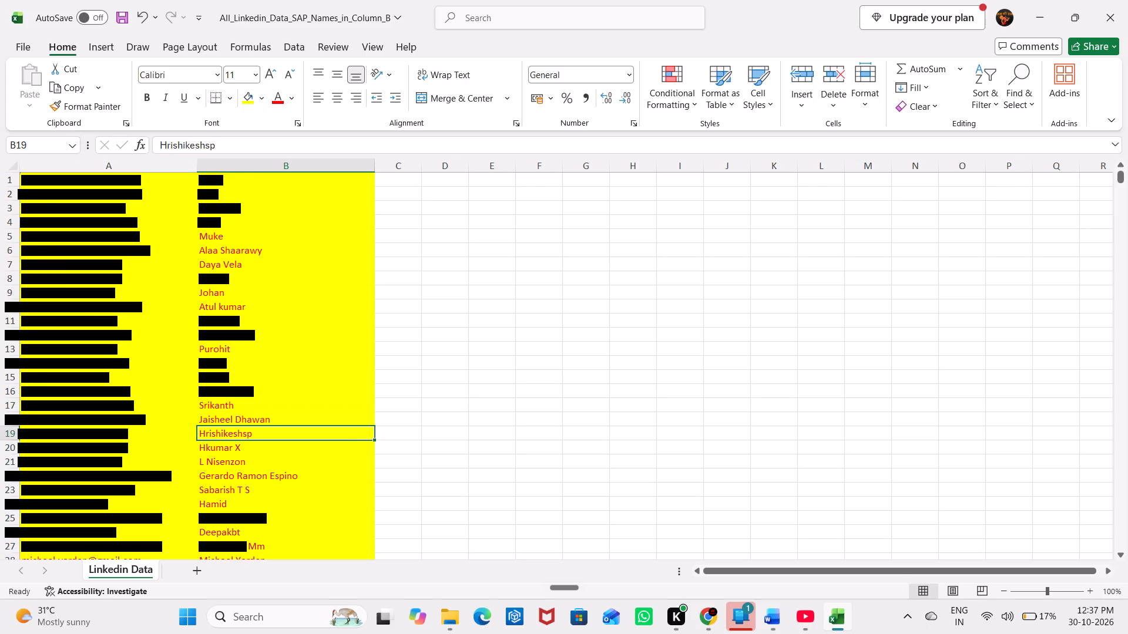
{"action": "left_click_drag", "start_coordinate": [205, 146], "coordinate": [314, 136]}
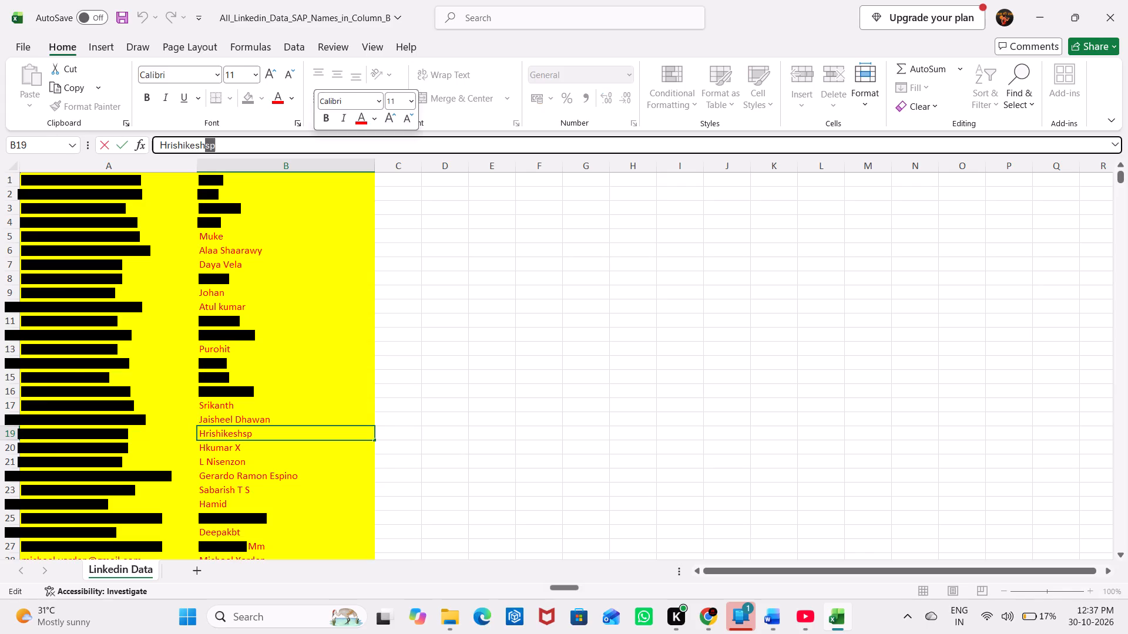
{"action": "key", "text": "BackSpace"}
{"action": "key", "text": "Return"}
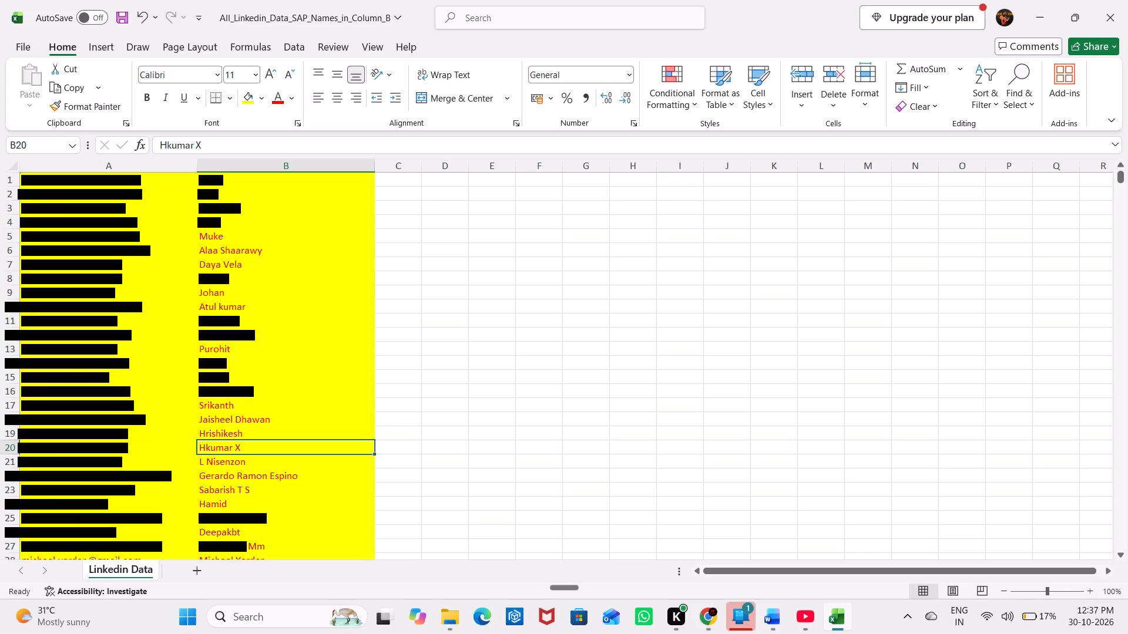
{"action": "left_click", "coordinate": [284, 133]}
{"action": "left_click", "coordinate": [278, 140]}
{"action": "key", "text": "BackSpace"}
{"action": "key", "text": "BackSpace"}
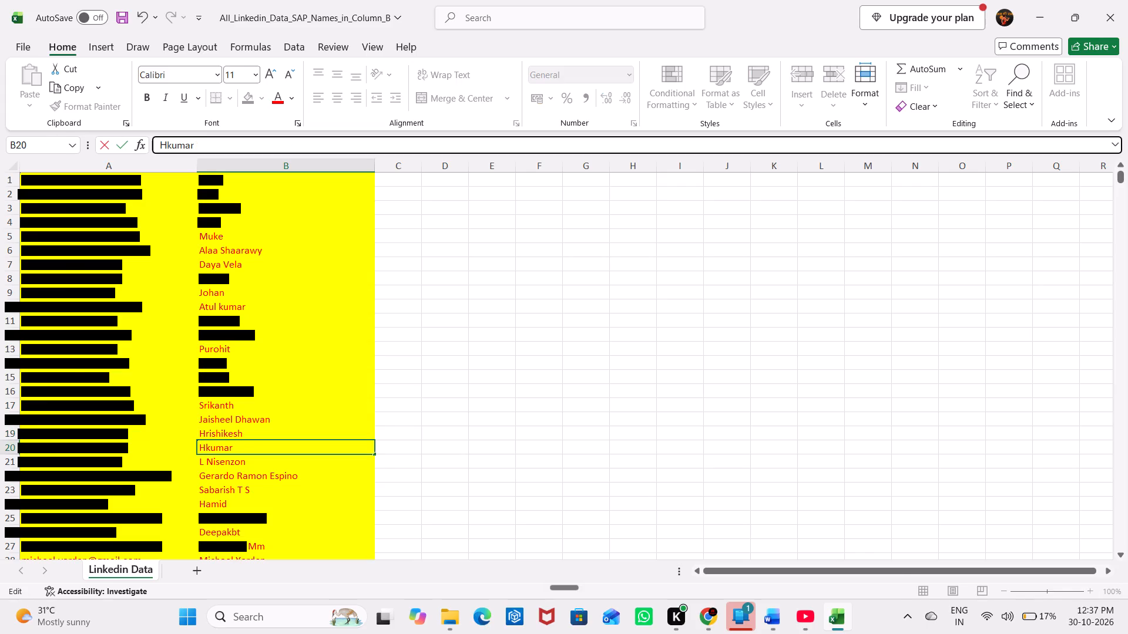
{"action": "key", "text": "Return"}
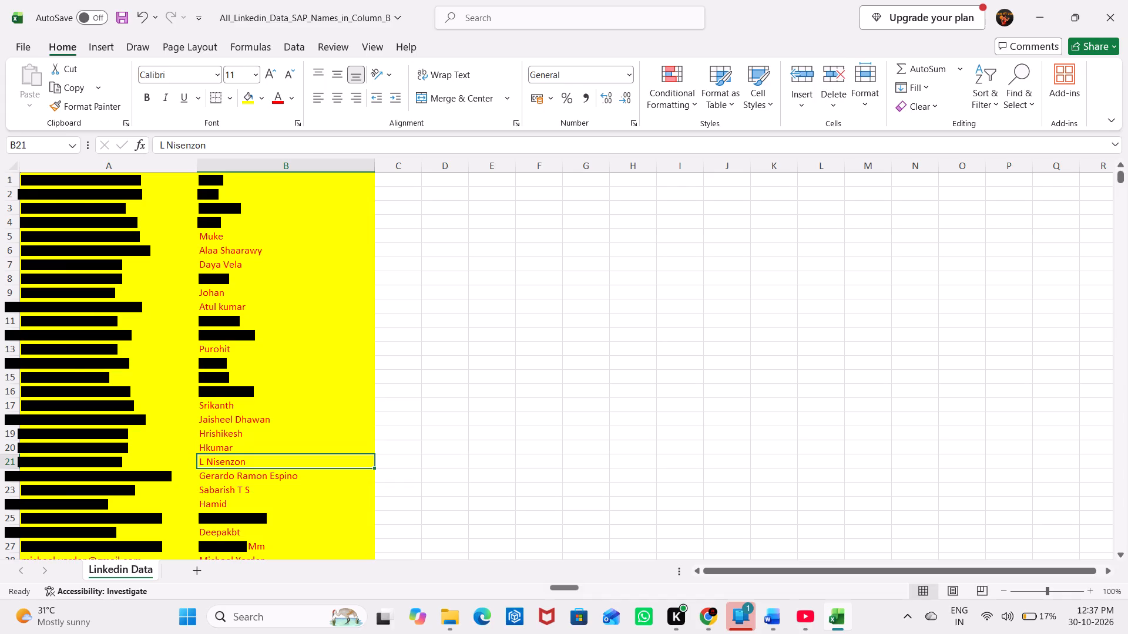
Examine the remaining names in column B from row 21 down to row 36 for further errors.
{"action": "key", "text": "Down"}
{"action": "key", "text": "Down"}
{"action": "key", "text": "Down"}
{"action": "key", "text": "Down"}
{"action": "key", "text": "Down"}
{"action": "key", "text": "Down"}
{"action": "key", "text": "Down"}
{"action": "key", "text": "Down"}
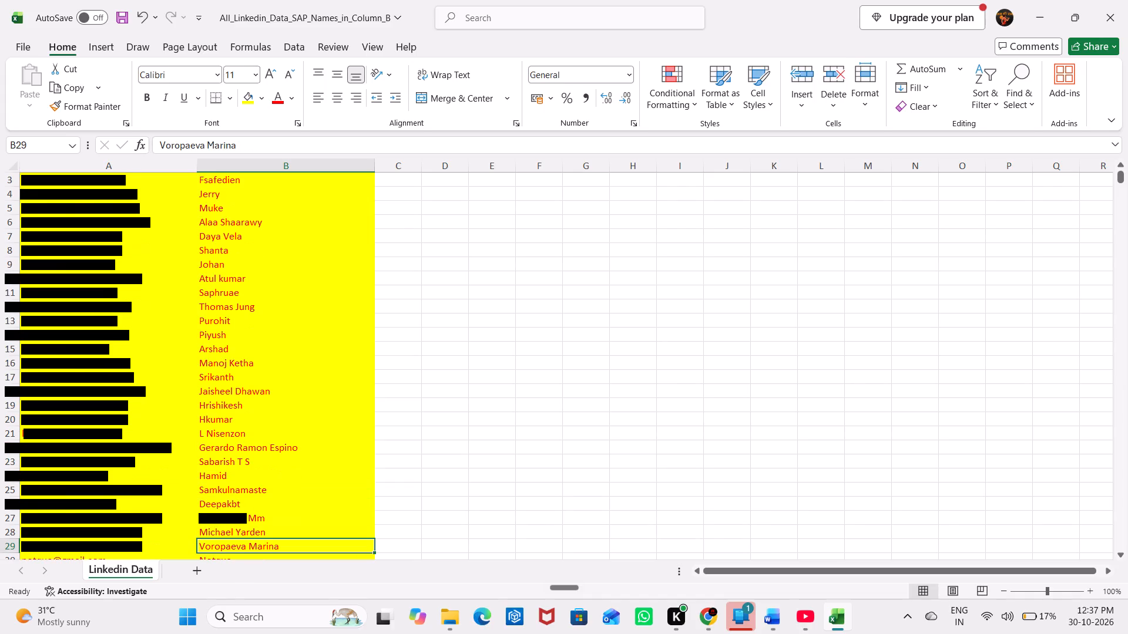
{"action": "key", "text": "Up"}
{"action": "key", "text": "Up"}
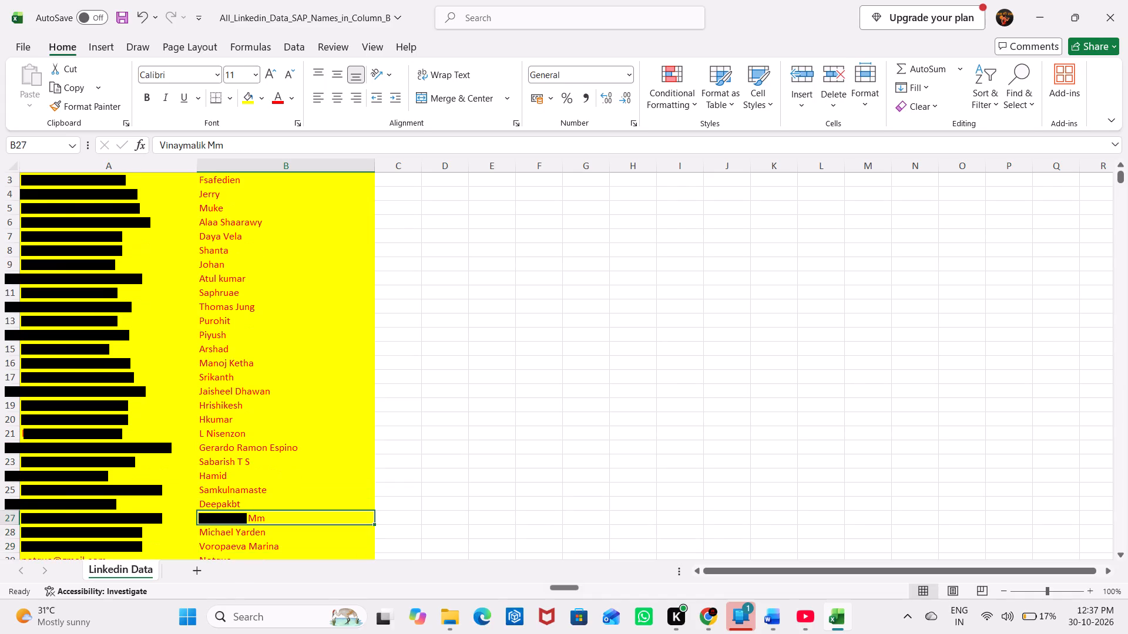
{"action": "key", "text": "Down"}
{"action": "key", "text": "Down"}
{"action": "key", "text": "Down"}
{"action": "key", "text": "Down"}
{"action": "key", "text": "Down"}
{"action": "key", "text": "Down"}
{"action": "key", "text": "Down"}
{"action": "key", "text": "Down"}
{"action": "key", "text": "Down"}
{"action": "key", "text": "Down"}
{"action": "key", "text": "Down"}
{"action": "key", "text": "Down"}
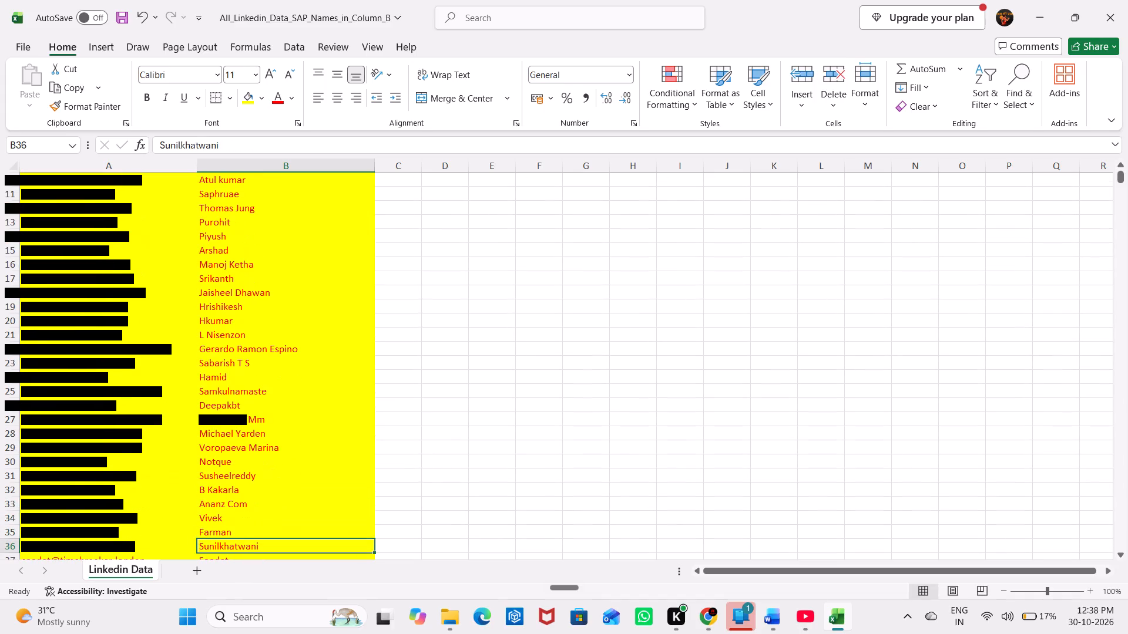
Select the whole of column B containing the names.
{"action": "key", "text": "ctrl+space"}
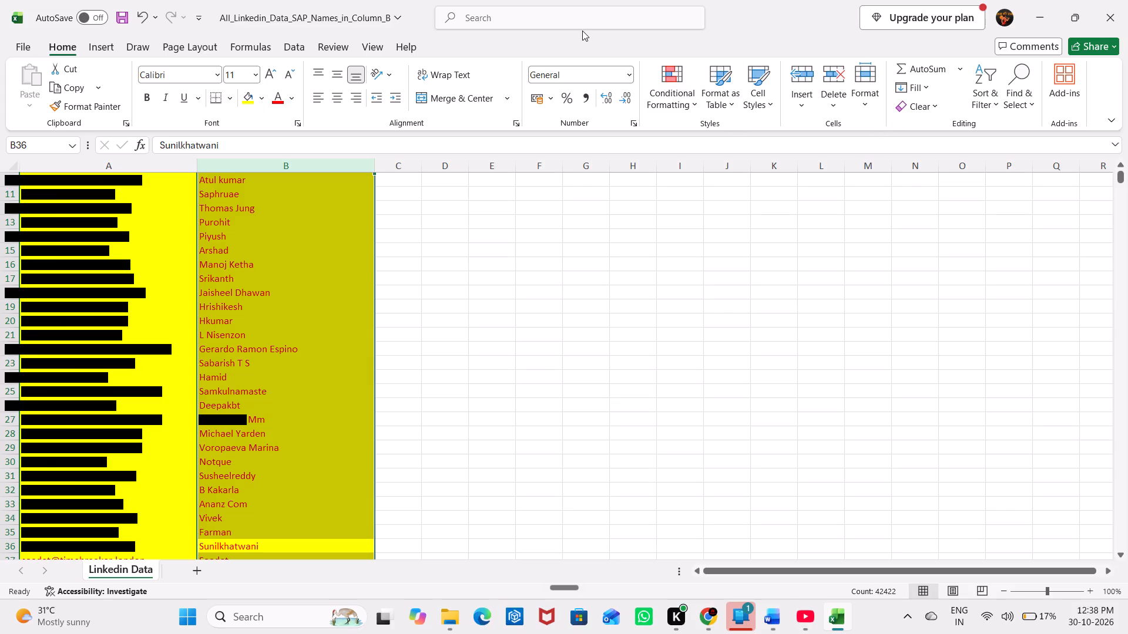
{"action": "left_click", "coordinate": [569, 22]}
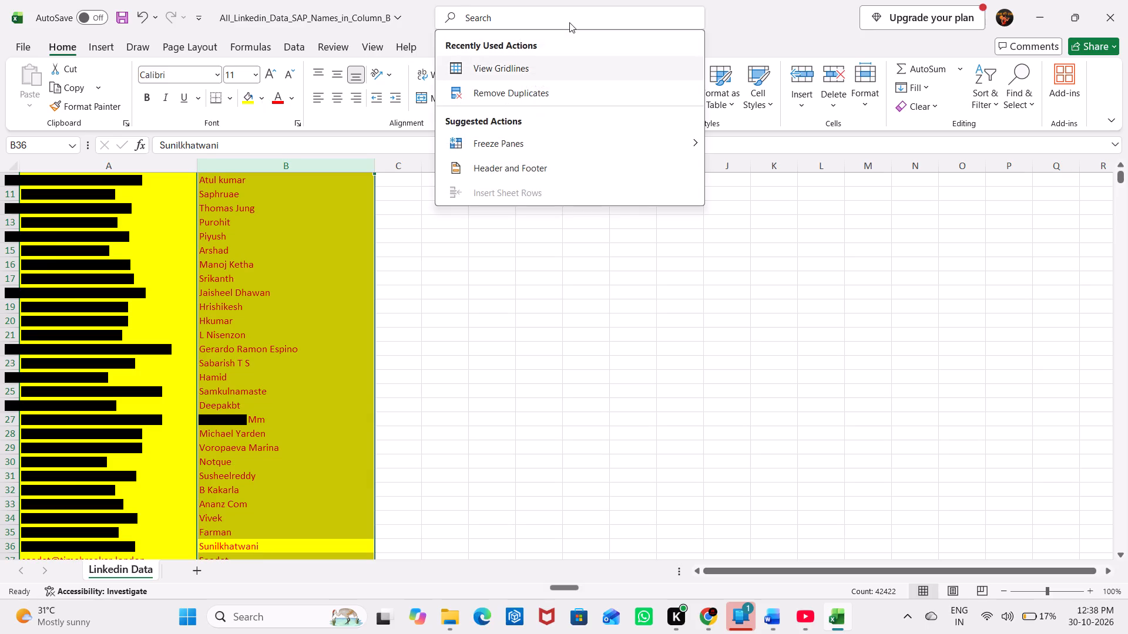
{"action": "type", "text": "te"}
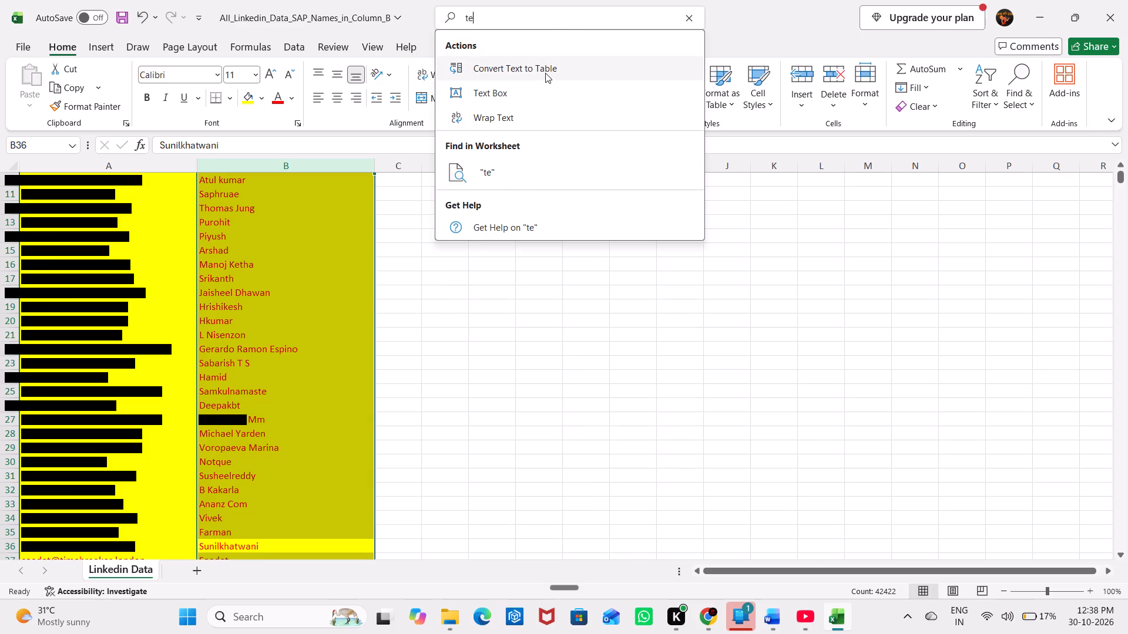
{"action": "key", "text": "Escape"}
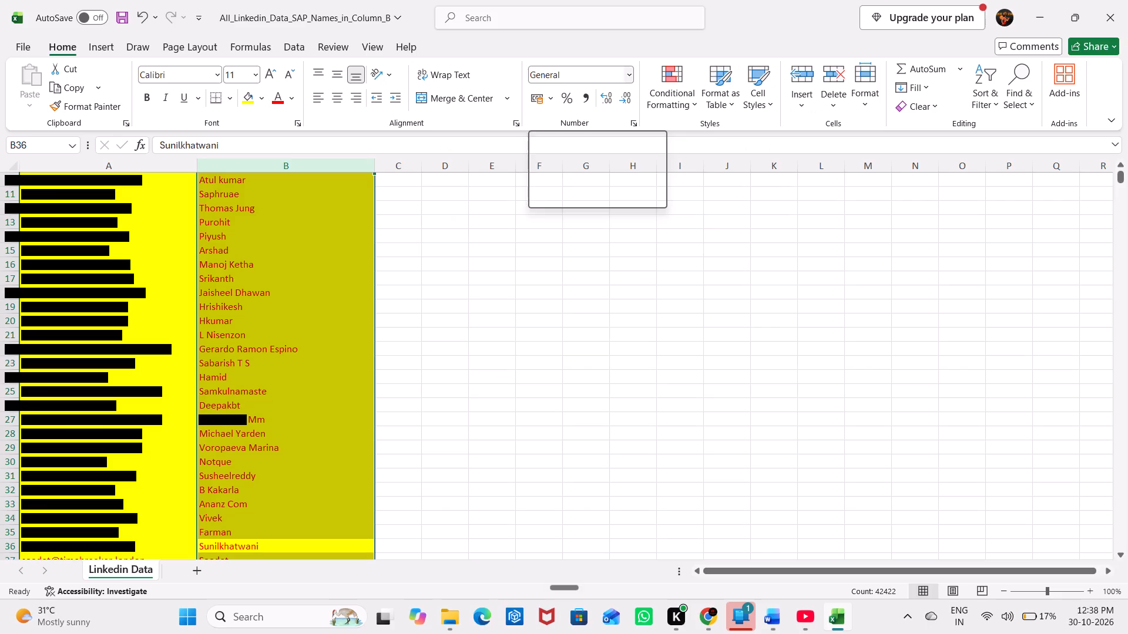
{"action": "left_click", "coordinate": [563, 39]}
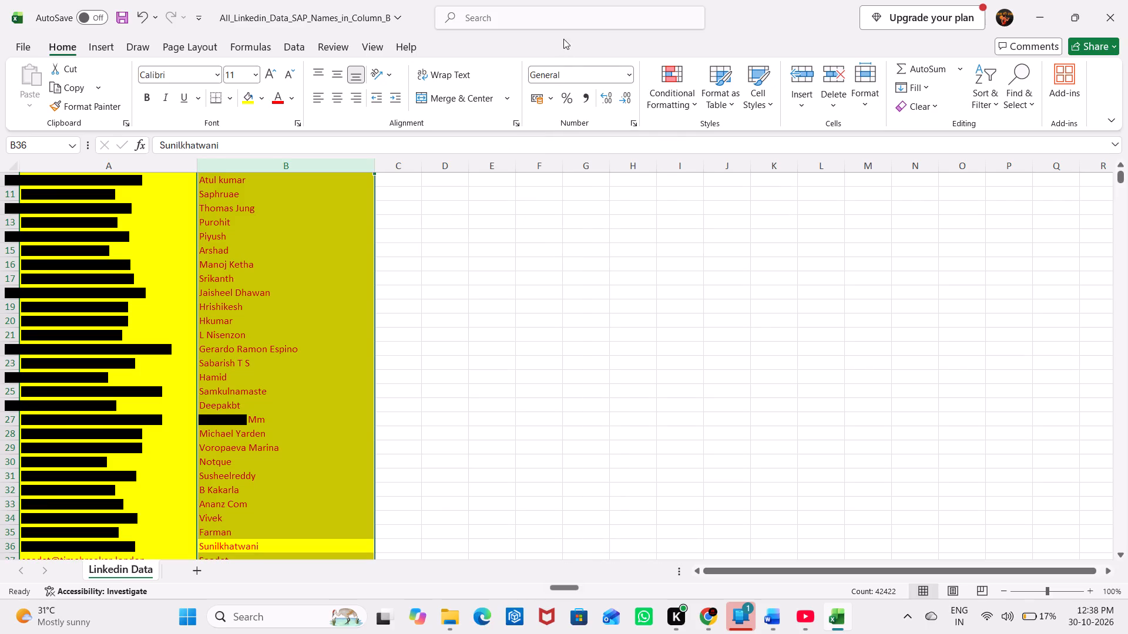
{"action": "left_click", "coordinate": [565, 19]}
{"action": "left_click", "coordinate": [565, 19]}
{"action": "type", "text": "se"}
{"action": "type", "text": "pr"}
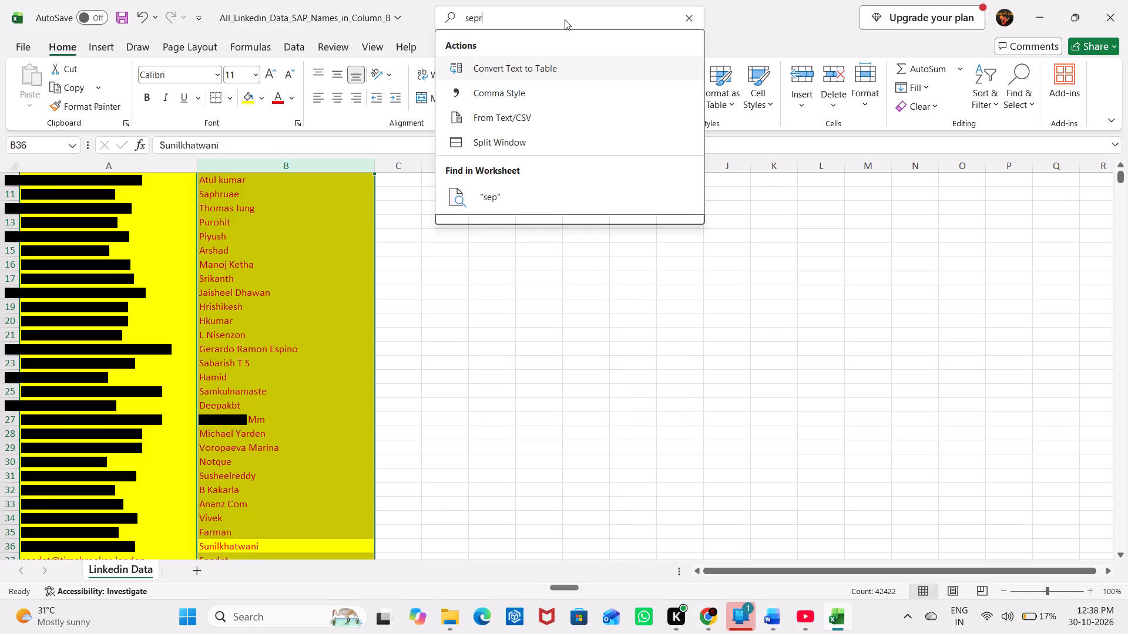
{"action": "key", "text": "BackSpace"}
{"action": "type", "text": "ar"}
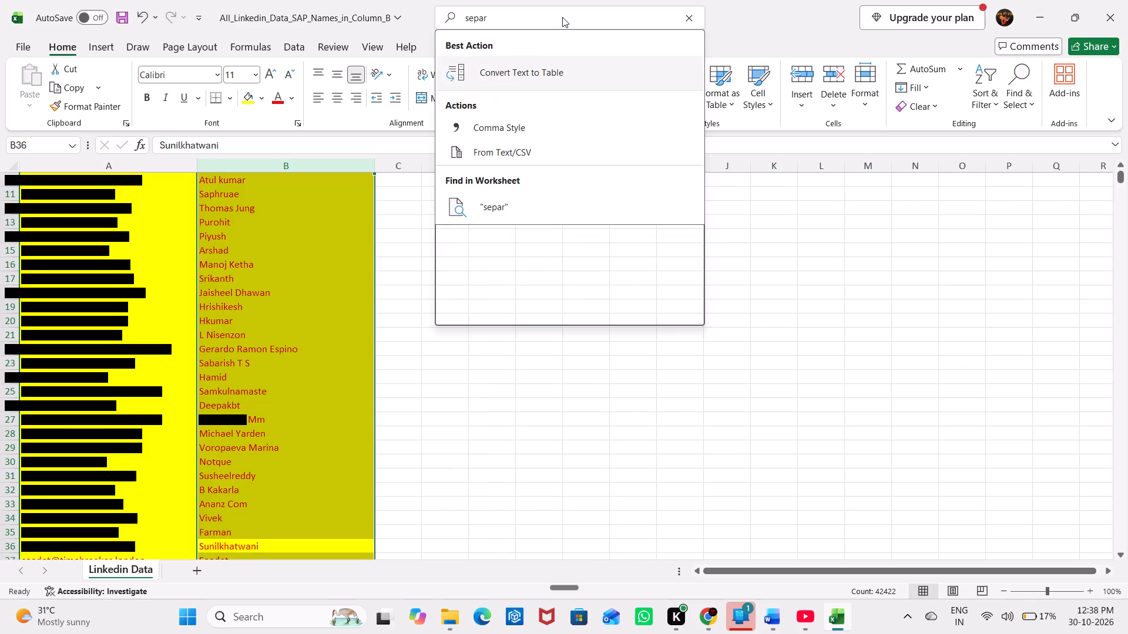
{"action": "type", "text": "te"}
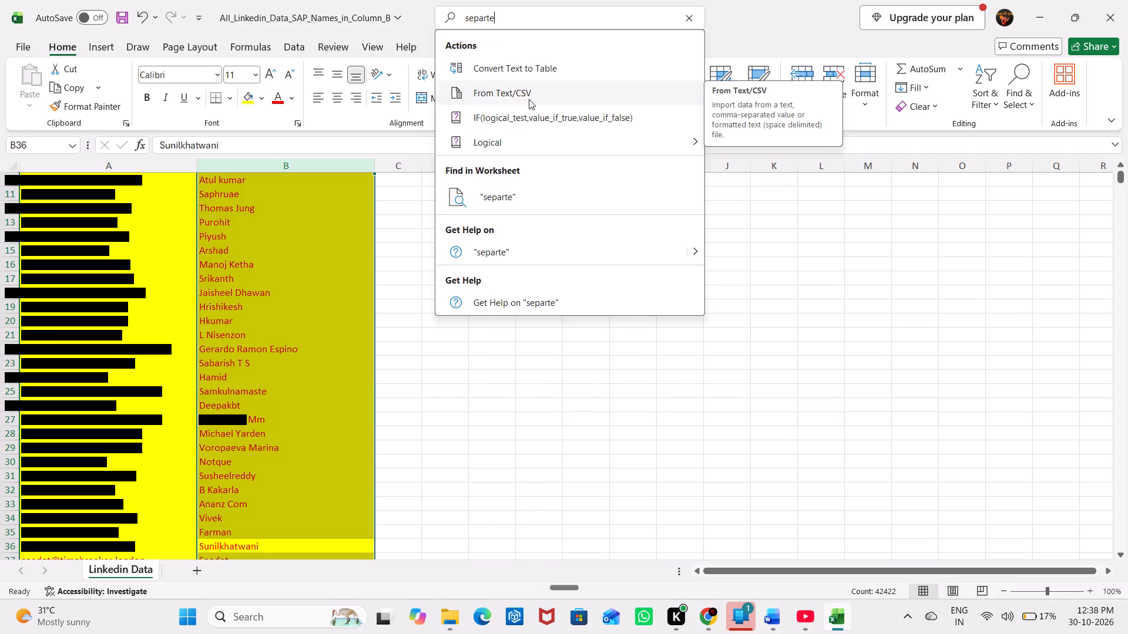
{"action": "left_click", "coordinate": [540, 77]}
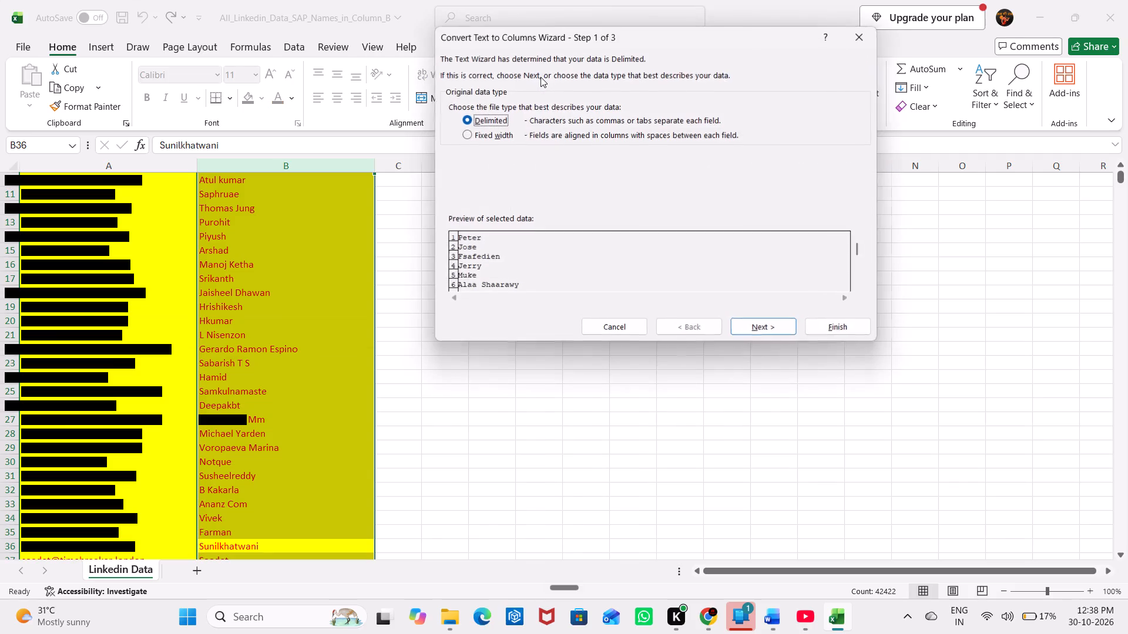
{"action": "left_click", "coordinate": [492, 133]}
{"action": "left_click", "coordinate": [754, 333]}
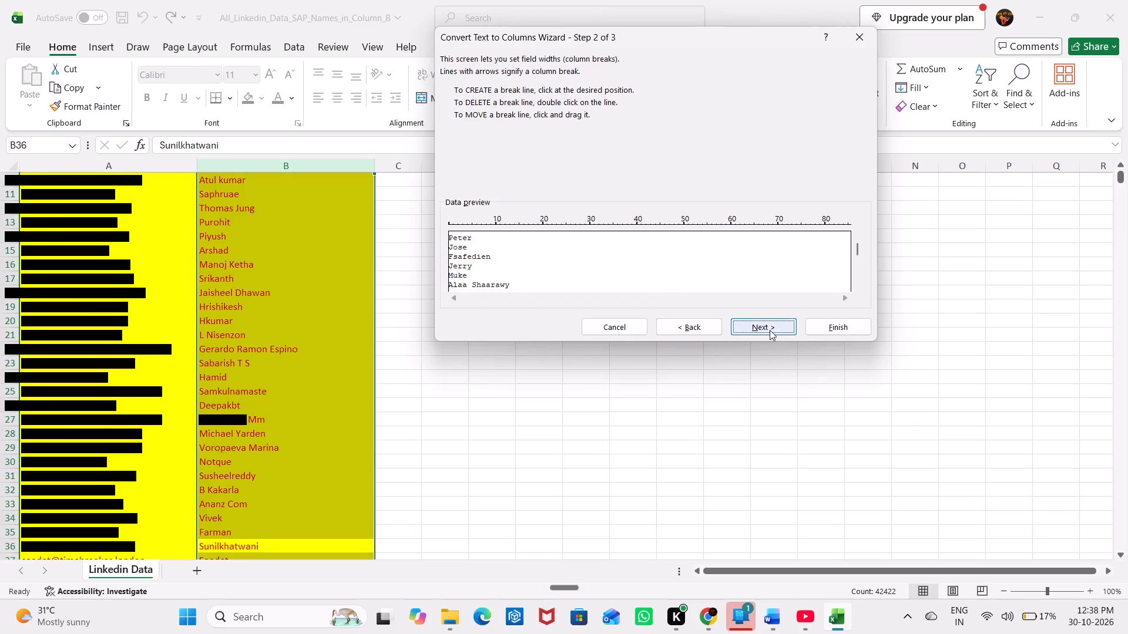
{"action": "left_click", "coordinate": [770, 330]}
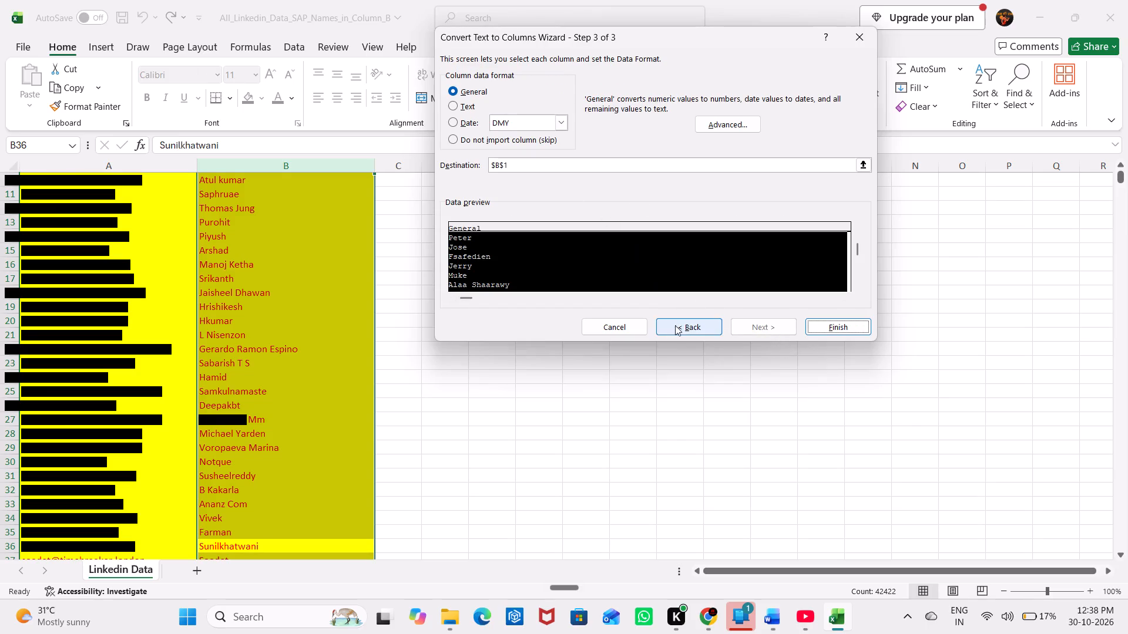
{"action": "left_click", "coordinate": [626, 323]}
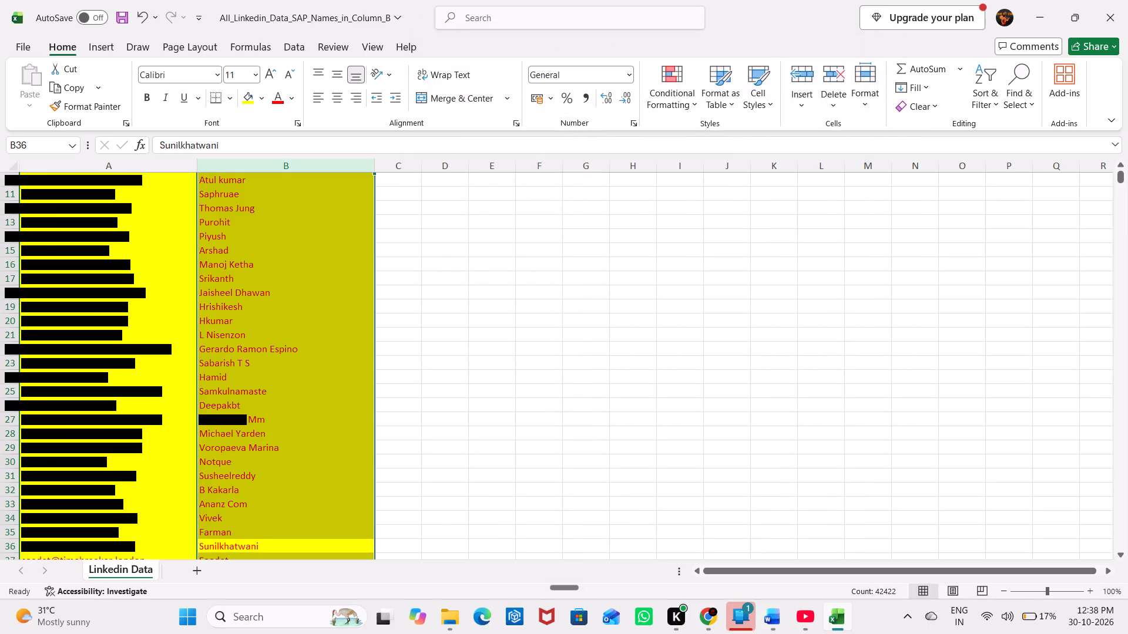
Split the names in column B with Convert Text to Columns, as delimited data with Space added as a delimiter, keeping destination B1.
{"action": "left_click", "coordinate": [570, 19]}
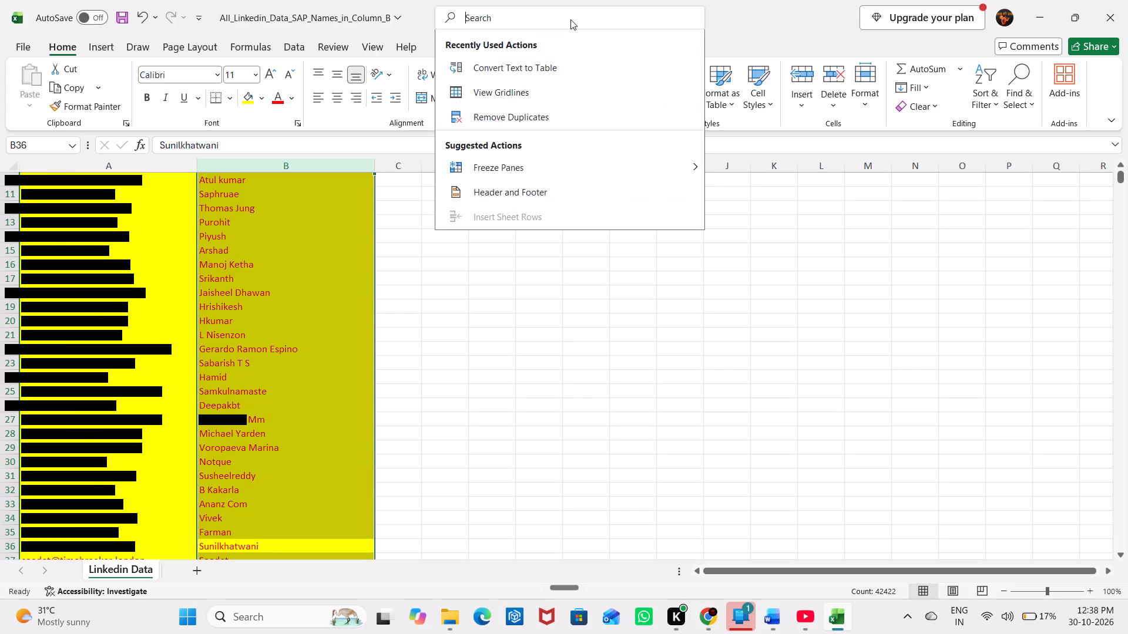
{"action": "type", "text": "te"}
{"action": "left_click", "coordinate": [562, 64]}
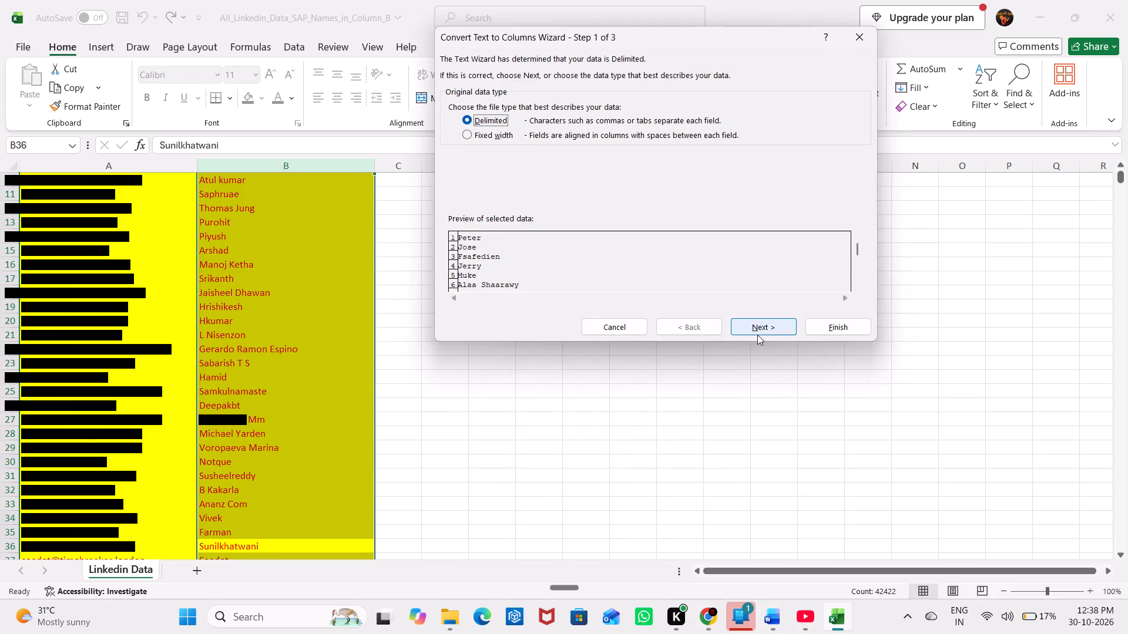
{"action": "left_click", "coordinate": [757, 335]}
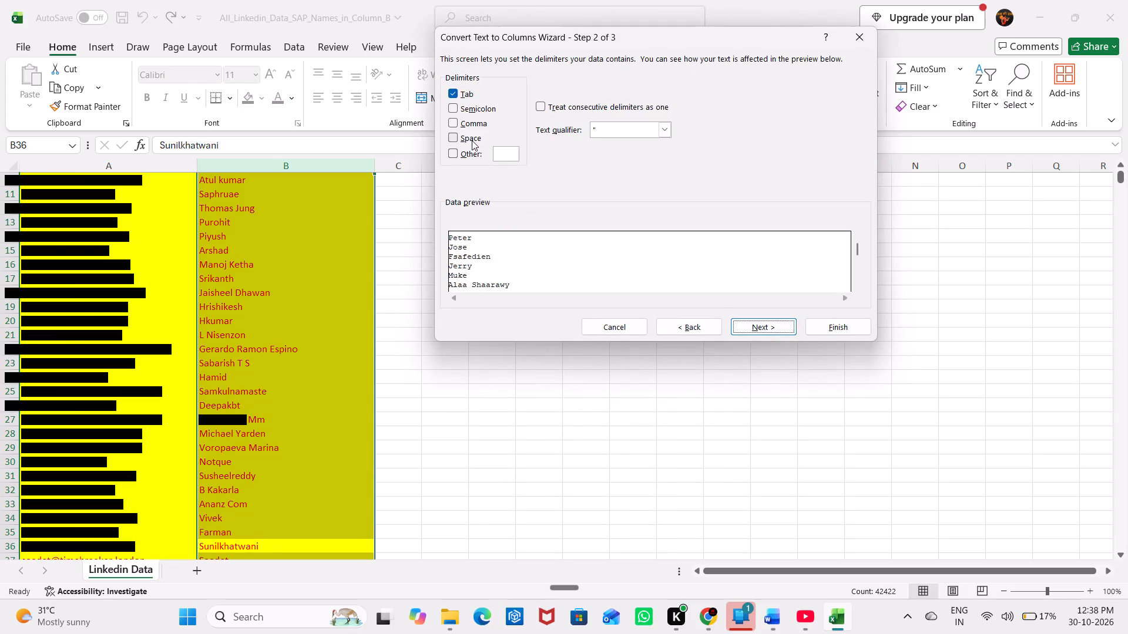
{"action": "left_click", "coordinate": [472, 140]}
{"action": "left_click", "coordinate": [750, 328]}
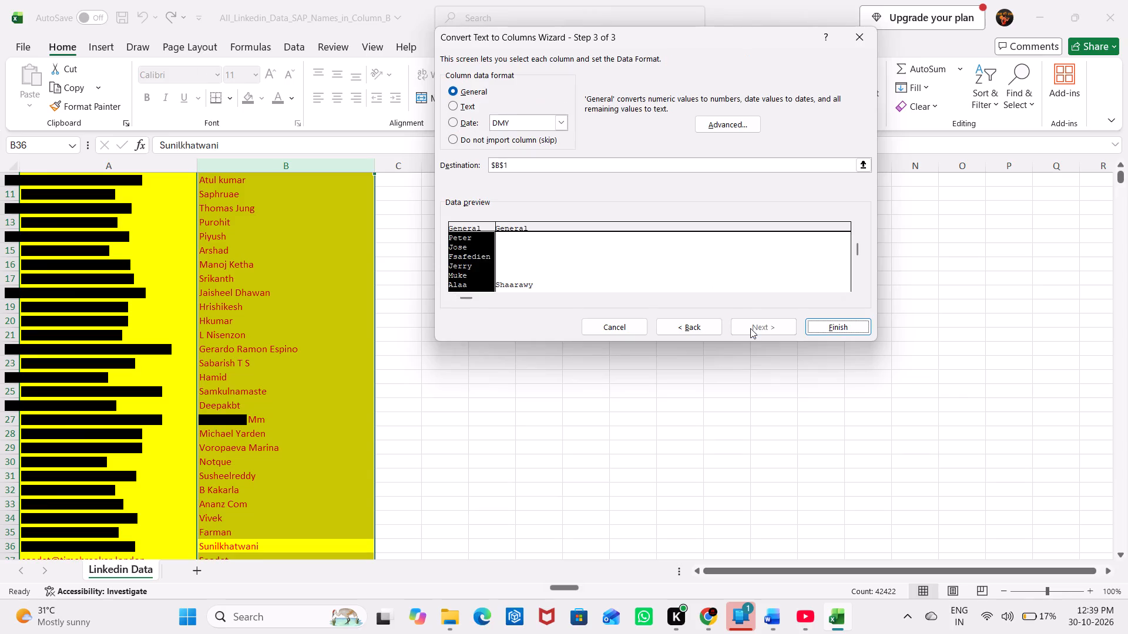
{"action": "left_click", "coordinate": [834, 331]}
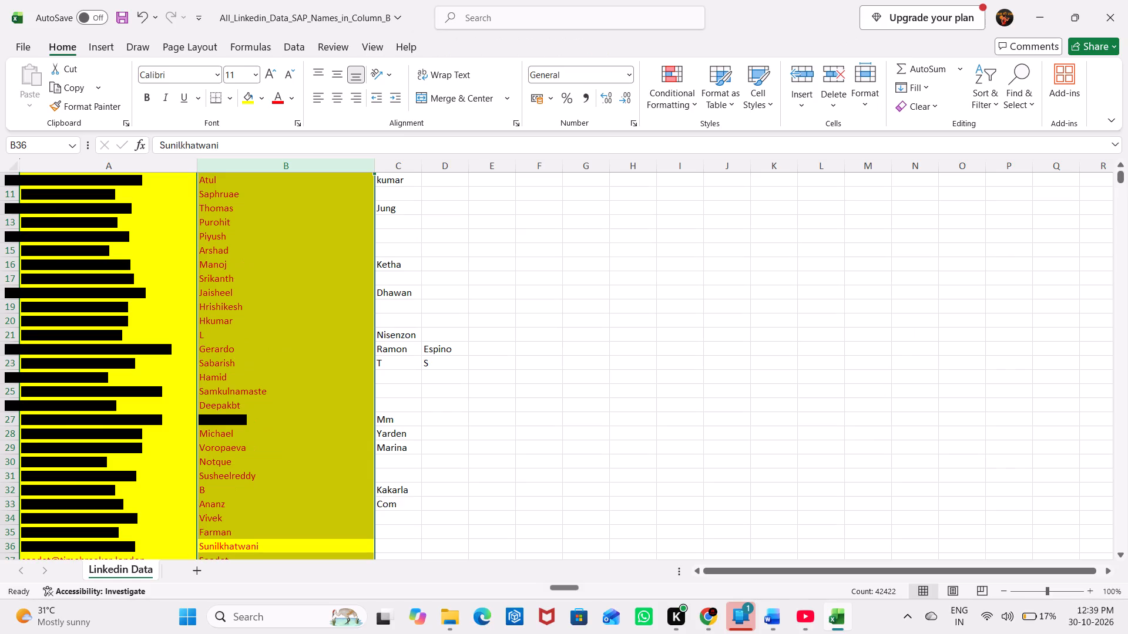
Go to cell C1 and turn on filtering for the data's first row.
{"action": "left_click", "coordinate": [472, 358]}
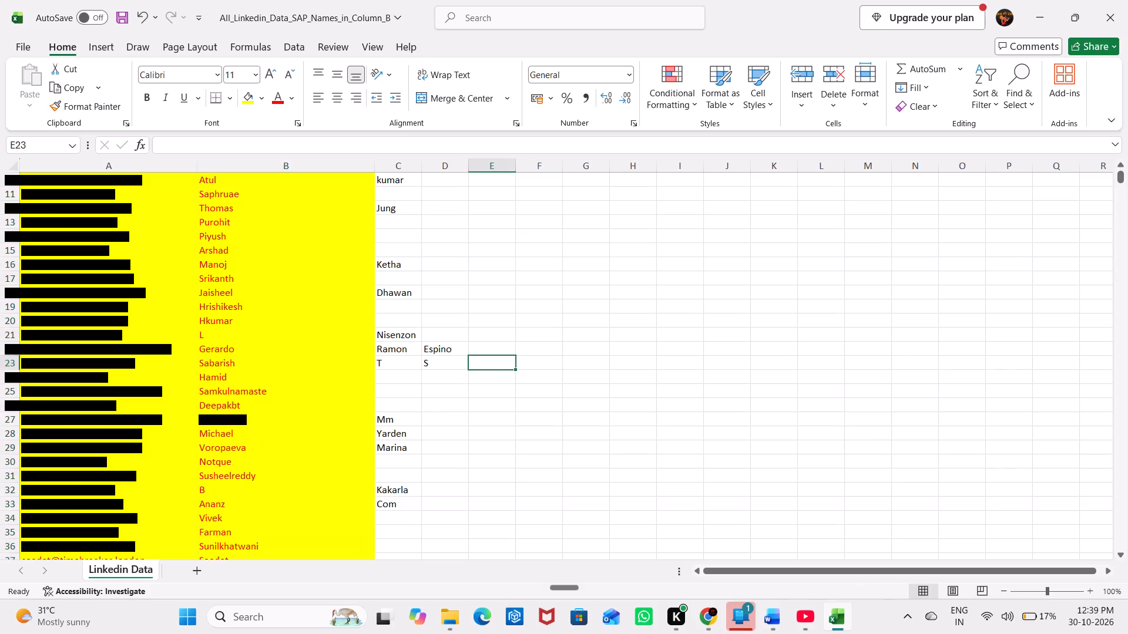
{"action": "key", "text": "ctrl+Up"}
{"action": "key", "text": "ctrl+Up"}
{"action": "key", "text": "ctrl+Up"}
{"action": "key", "text": "ctrl+Up"}
{"action": "key", "text": "ctrl+Up"}
{"action": "key", "text": "ctrl+Up"}
{"action": "key", "text": "ctrl+Up"}
{"action": "key", "text": "ctrl+Up"}
{"action": "key", "text": "ctrl+Up"}
{"action": "key", "text": "ctrl+Up"}
{"action": "key", "text": "ctrl+Up"}
{"action": "key", "text": "Left"}
{"action": "key", "text": "Left"}
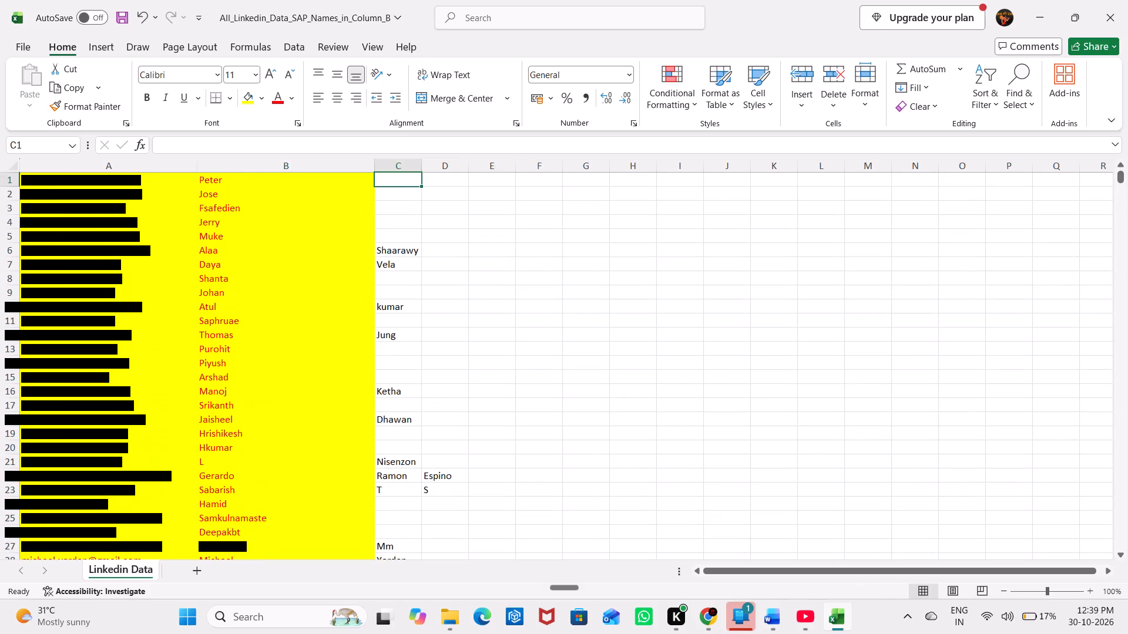
{"action": "key", "text": "ctrl+shift+l"}
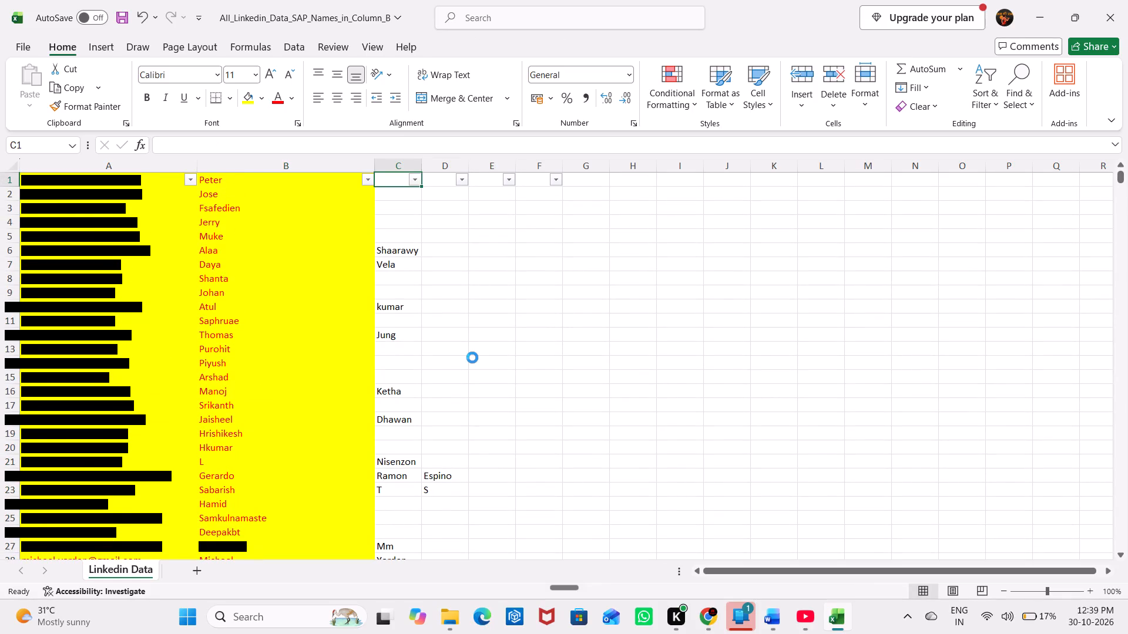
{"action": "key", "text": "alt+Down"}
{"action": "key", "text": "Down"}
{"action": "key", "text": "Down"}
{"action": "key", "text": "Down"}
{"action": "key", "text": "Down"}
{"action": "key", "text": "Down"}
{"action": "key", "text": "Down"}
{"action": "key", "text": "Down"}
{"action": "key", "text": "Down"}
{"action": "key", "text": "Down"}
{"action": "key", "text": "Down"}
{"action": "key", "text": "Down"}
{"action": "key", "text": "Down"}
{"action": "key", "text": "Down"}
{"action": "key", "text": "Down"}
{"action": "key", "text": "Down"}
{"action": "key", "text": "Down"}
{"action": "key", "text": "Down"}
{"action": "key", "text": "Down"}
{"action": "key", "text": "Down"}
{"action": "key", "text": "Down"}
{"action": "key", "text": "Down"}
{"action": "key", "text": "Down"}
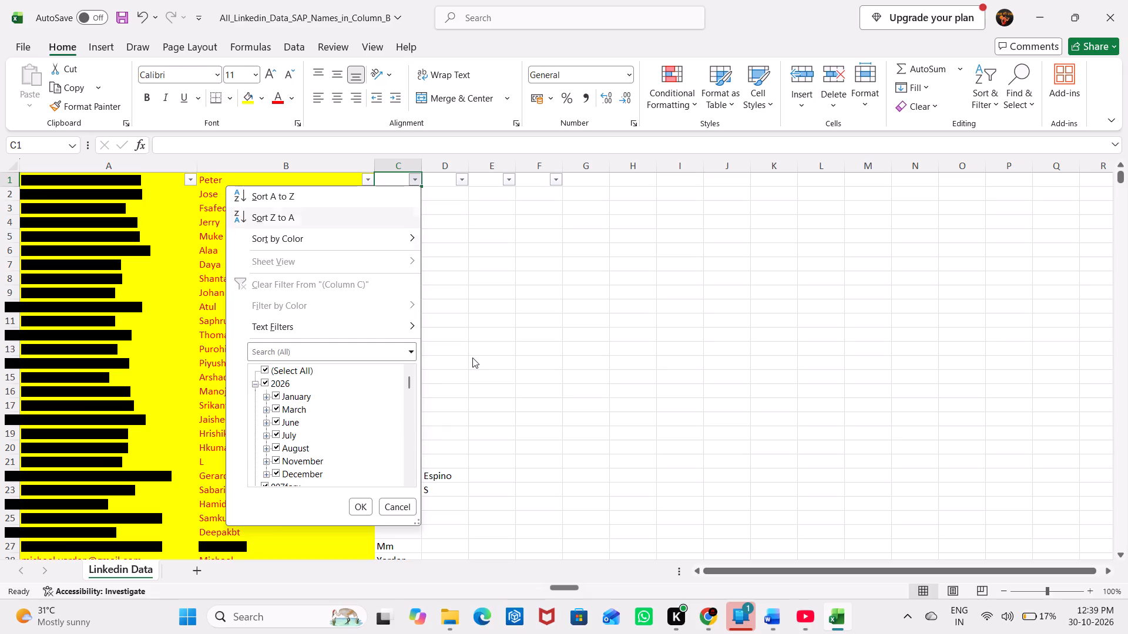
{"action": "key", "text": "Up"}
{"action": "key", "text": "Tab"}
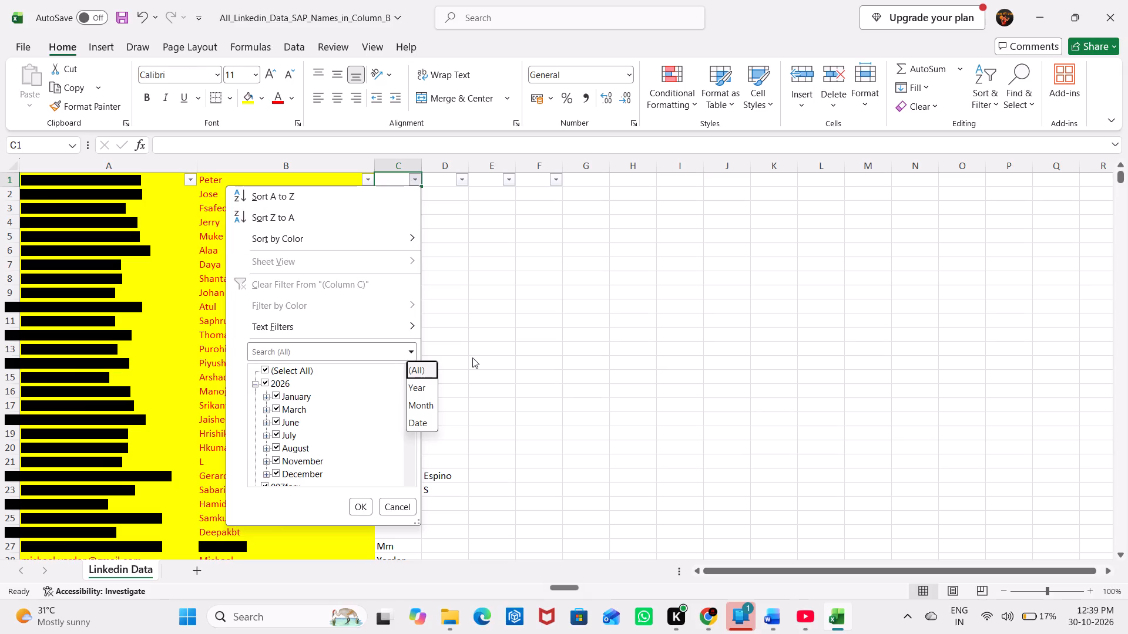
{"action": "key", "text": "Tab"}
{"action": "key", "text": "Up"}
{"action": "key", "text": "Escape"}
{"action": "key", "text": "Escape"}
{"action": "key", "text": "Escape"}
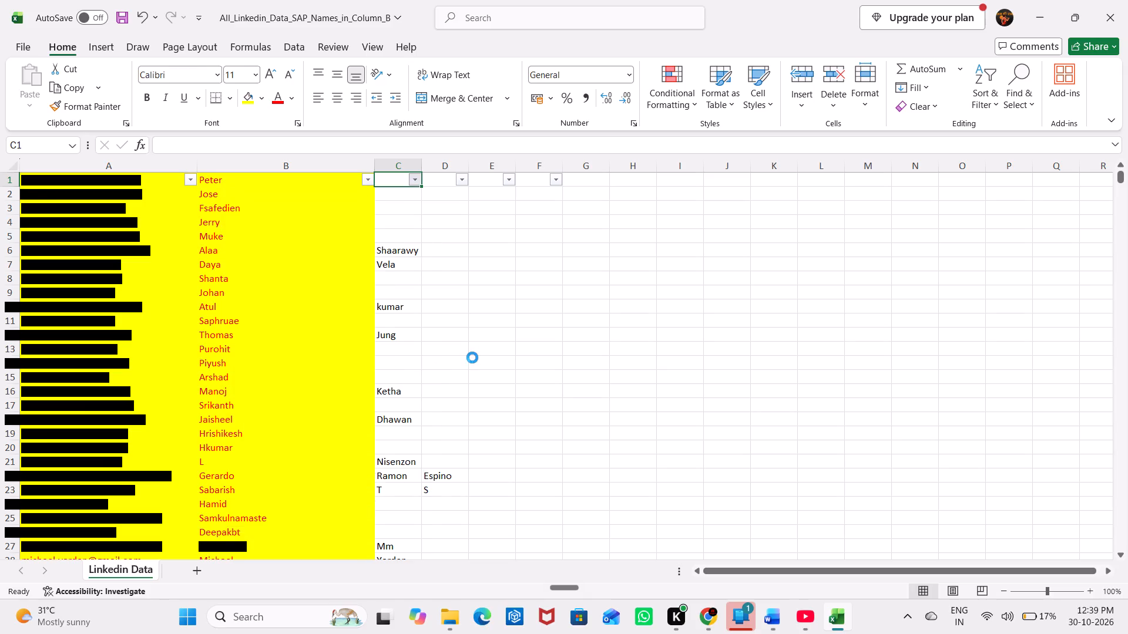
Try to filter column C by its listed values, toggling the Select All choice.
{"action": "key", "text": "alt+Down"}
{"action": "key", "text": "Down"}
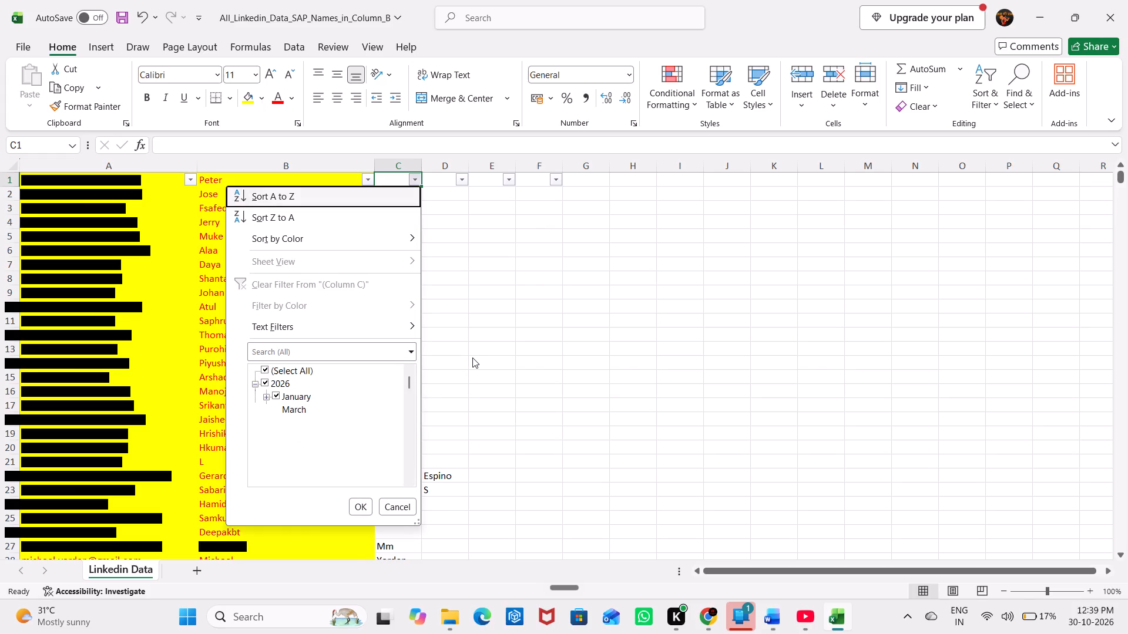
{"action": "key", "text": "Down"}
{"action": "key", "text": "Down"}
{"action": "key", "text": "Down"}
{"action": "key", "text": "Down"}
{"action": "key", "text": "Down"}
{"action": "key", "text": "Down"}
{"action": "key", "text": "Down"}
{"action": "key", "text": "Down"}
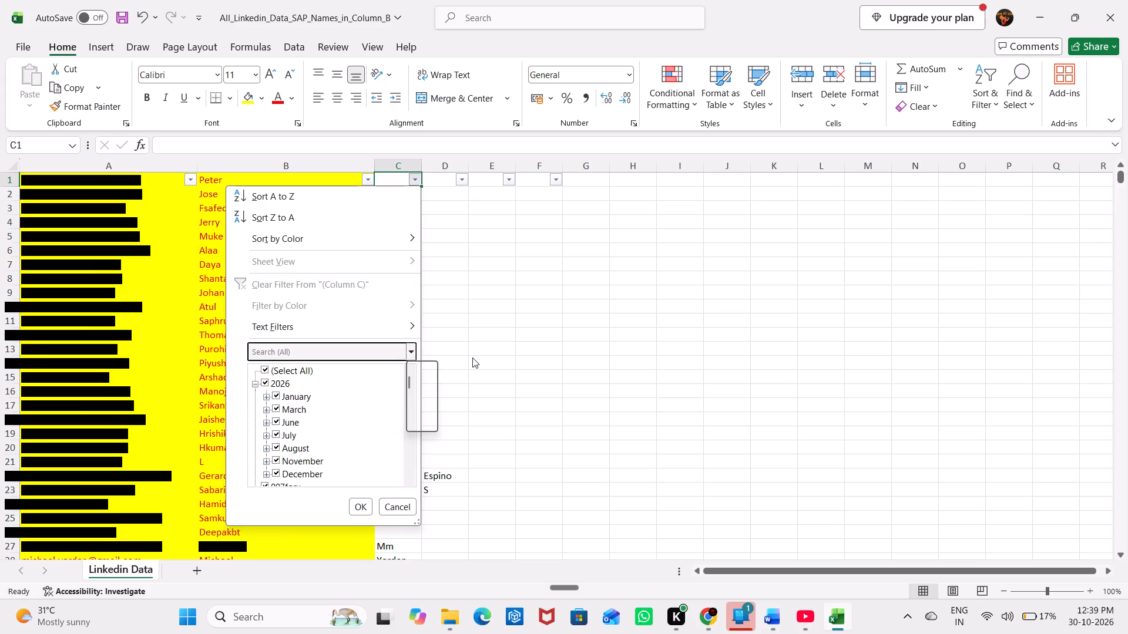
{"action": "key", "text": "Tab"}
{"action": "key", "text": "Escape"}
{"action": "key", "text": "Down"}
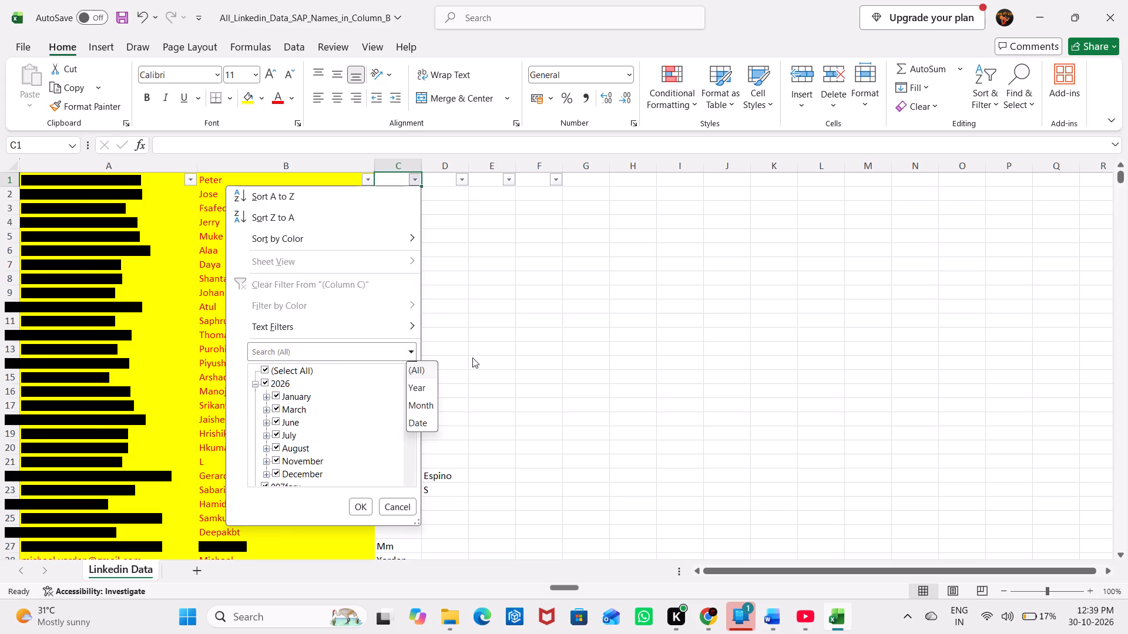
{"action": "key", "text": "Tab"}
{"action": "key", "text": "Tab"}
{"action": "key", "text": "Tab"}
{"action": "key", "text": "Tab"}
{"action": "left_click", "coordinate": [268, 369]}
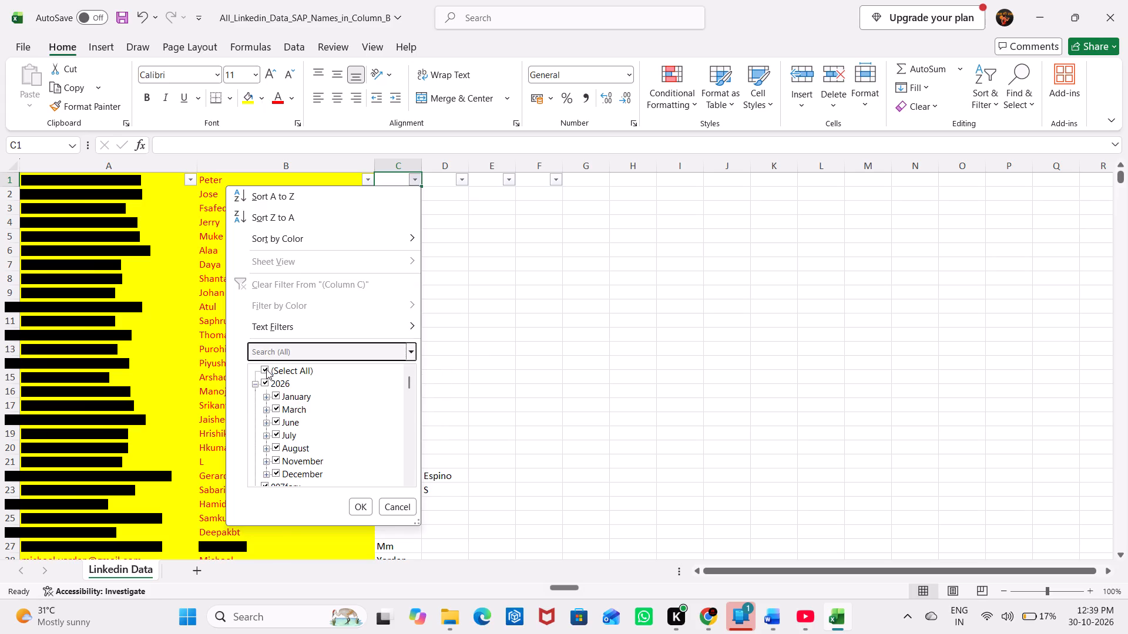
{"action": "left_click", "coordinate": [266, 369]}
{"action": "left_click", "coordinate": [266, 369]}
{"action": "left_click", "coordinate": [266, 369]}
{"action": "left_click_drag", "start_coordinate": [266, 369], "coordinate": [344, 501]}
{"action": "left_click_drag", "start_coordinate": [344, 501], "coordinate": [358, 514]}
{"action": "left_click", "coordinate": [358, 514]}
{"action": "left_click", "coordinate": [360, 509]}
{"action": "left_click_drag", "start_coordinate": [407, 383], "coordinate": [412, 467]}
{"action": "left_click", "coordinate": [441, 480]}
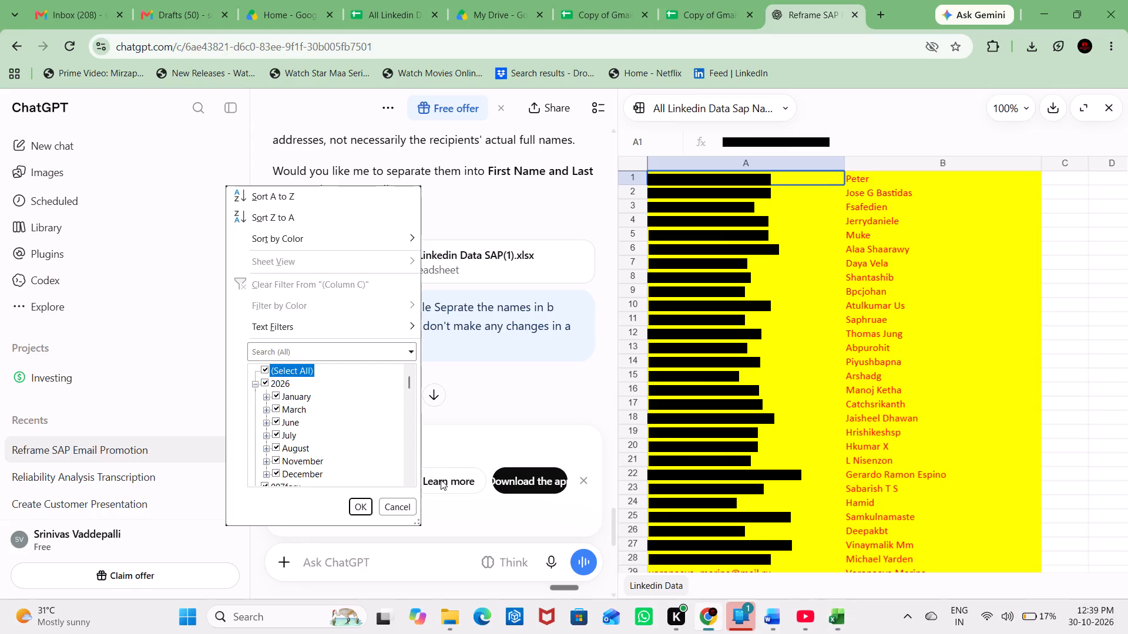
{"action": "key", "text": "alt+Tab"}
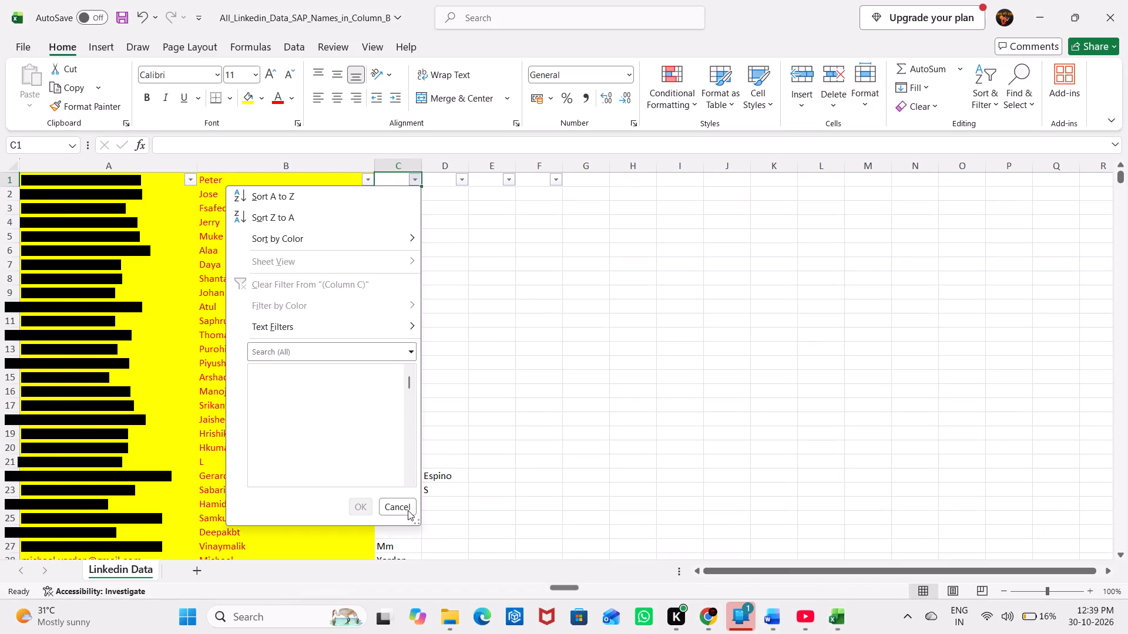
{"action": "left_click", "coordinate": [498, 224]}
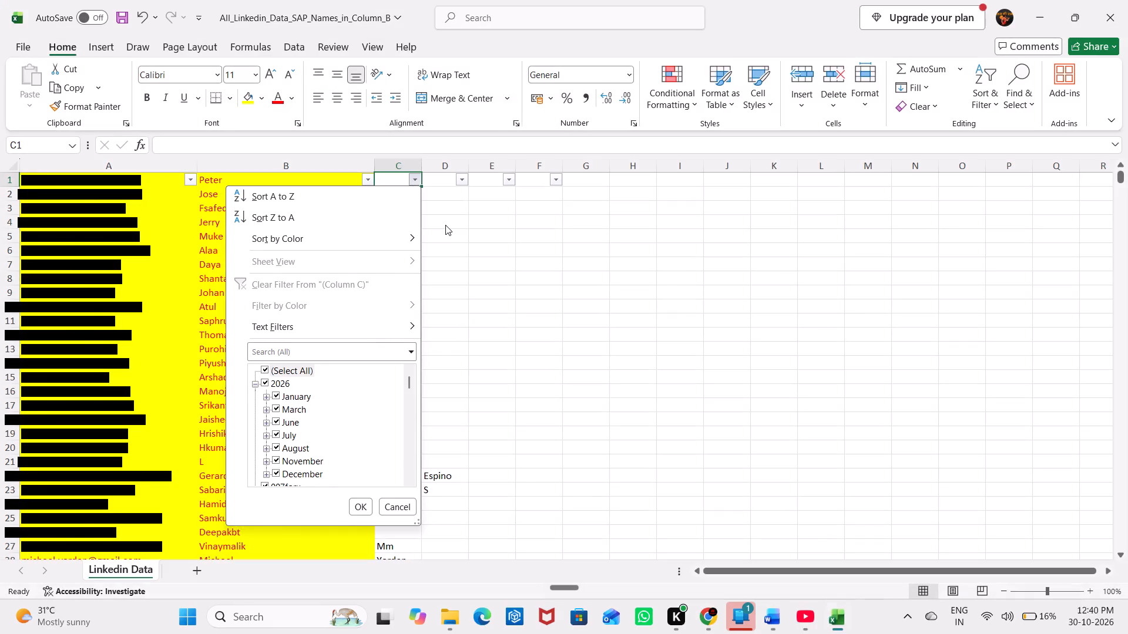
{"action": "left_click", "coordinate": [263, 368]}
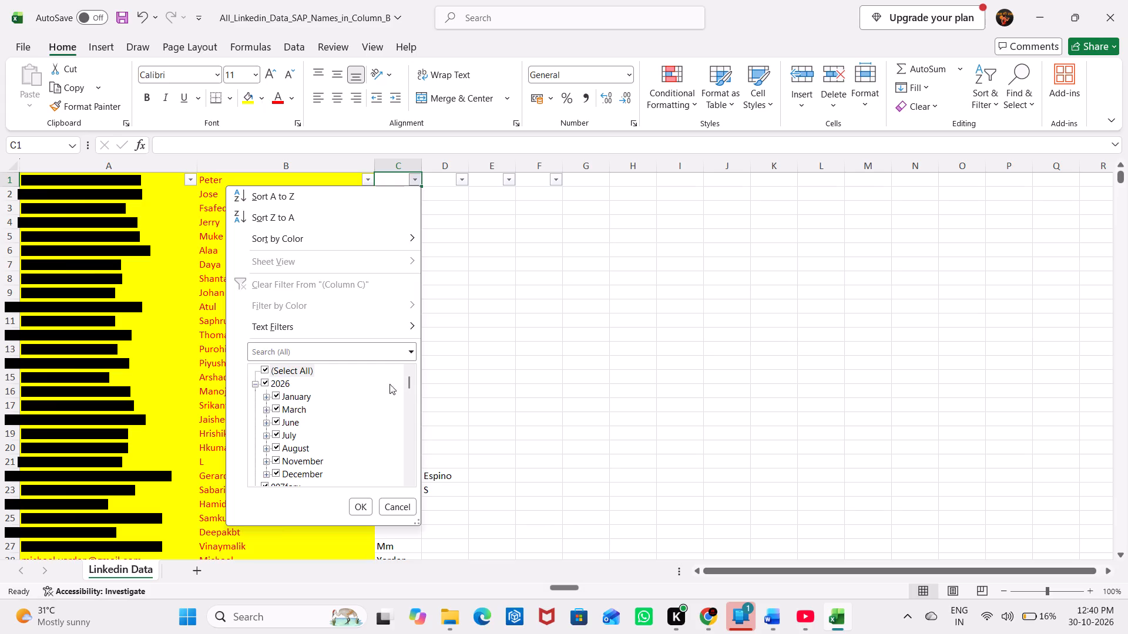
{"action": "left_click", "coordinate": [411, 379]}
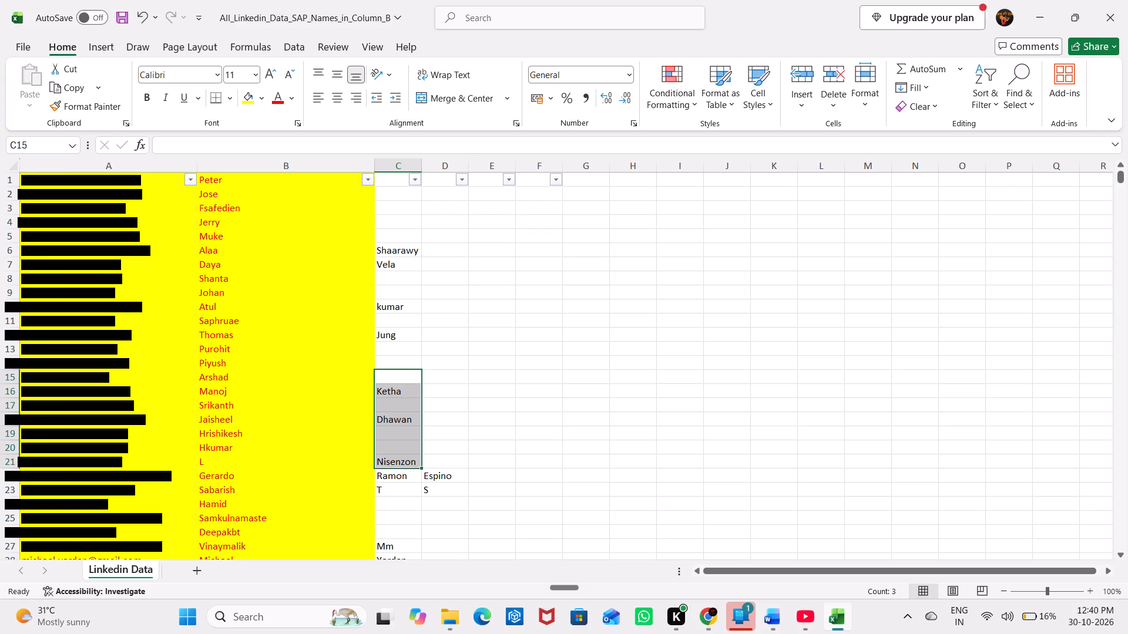
Clear the split-off surnames from cells C6, C7, C10 and C12.
{"action": "left_click", "coordinate": [408, 197]}
{"action": "key", "text": "Left"}
{"action": "key", "text": "Down"}
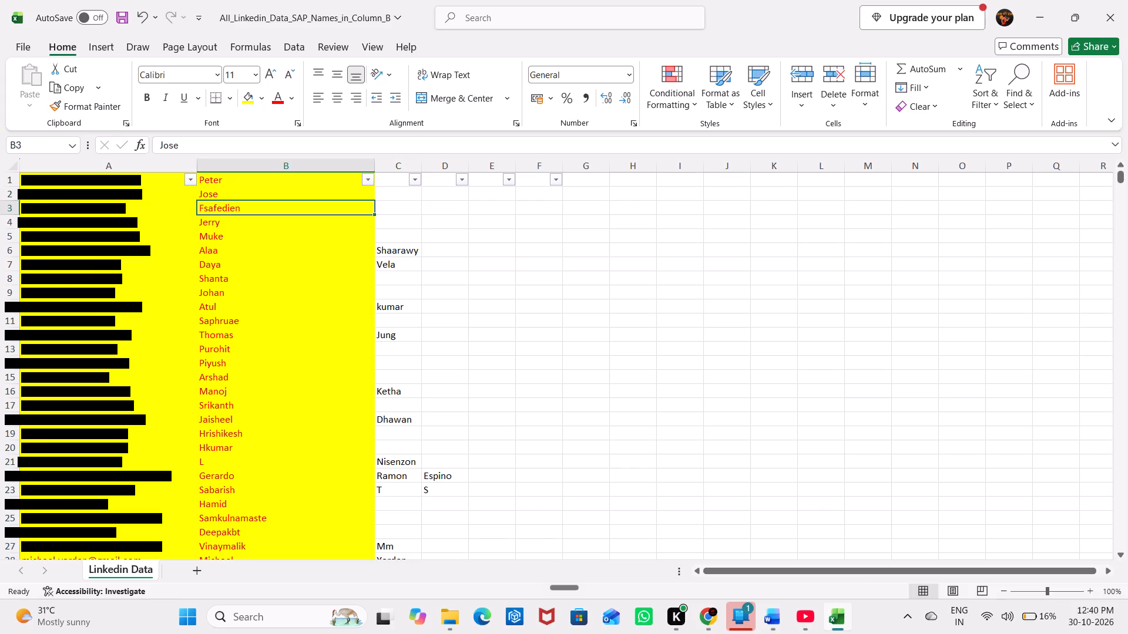
{"action": "key", "text": "Down"}
{"action": "key", "text": "Down"}
{"action": "key", "text": "Right"}
{"action": "key", "text": "Down"}
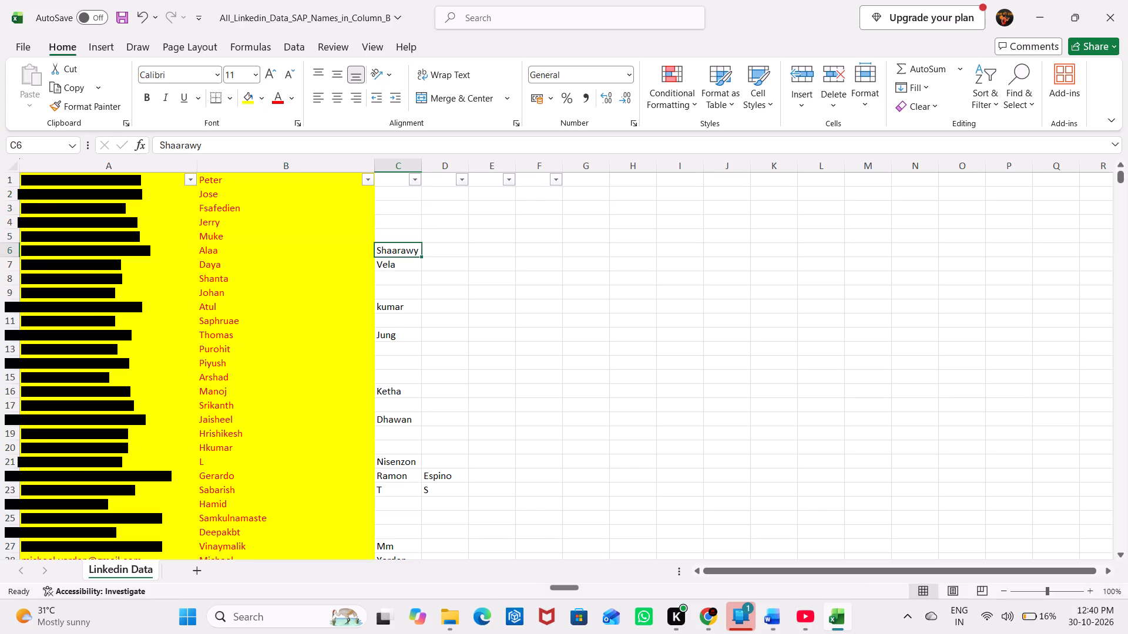
{"action": "key", "text": "Delete"}
{"action": "key", "text": "Down"}
{"action": "key", "text": "Delete"}
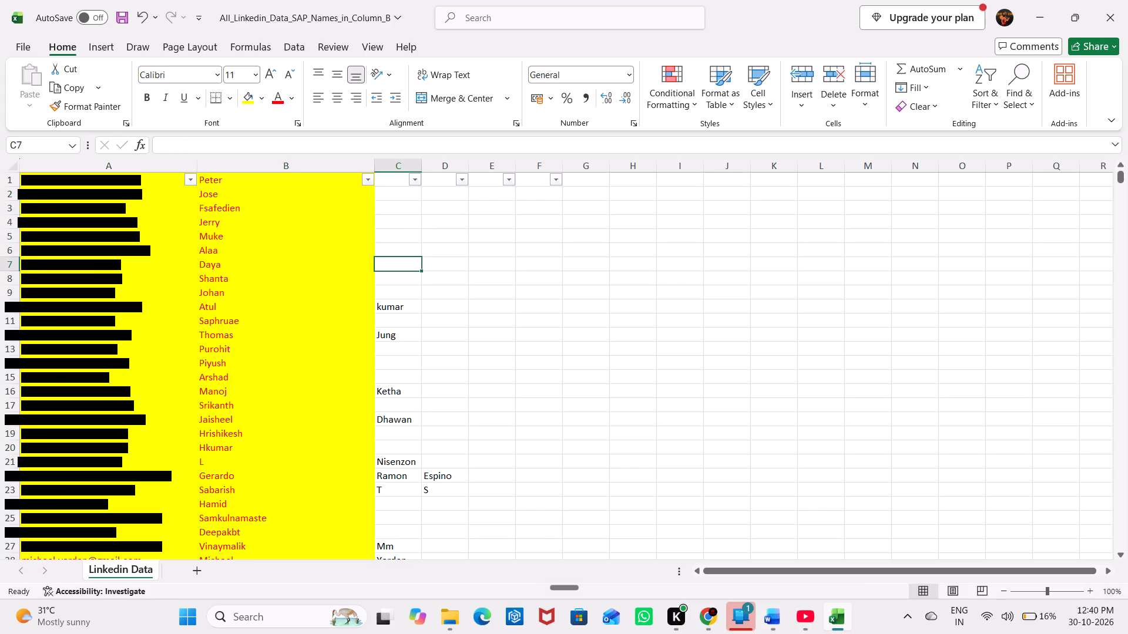
{"action": "key", "text": "Down"}
{"action": "key", "text": "Down"}
{"action": "key", "text": "Down"}
{"action": "key", "text": "Delete"}
{"action": "key", "text": "Down"}
{"action": "key", "text": "Down"}
{"action": "key", "text": "Delete"}
Clear the split-off surnames from cells C16 and C18.
{"action": "key", "text": "Down"}
{"action": "key", "text": "Down"}
{"action": "key", "text": "Down"}
{"action": "key", "text": "Down"}
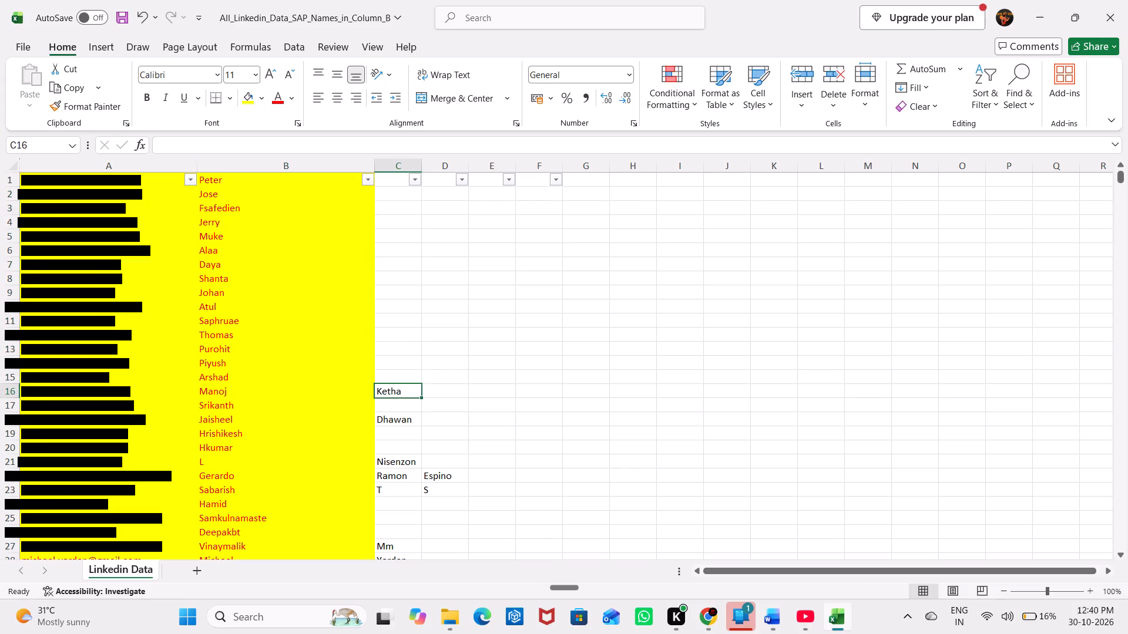
{"action": "key", "text": "Delete"}
{"action": "key", "text": "Down"}
{"action": "key", "text": "Down"}
{"action": "key", "text": "Delete"}
Move the surname in C21 into B21, replacing the single initial L.
{"action": "key", "text": "Down"}
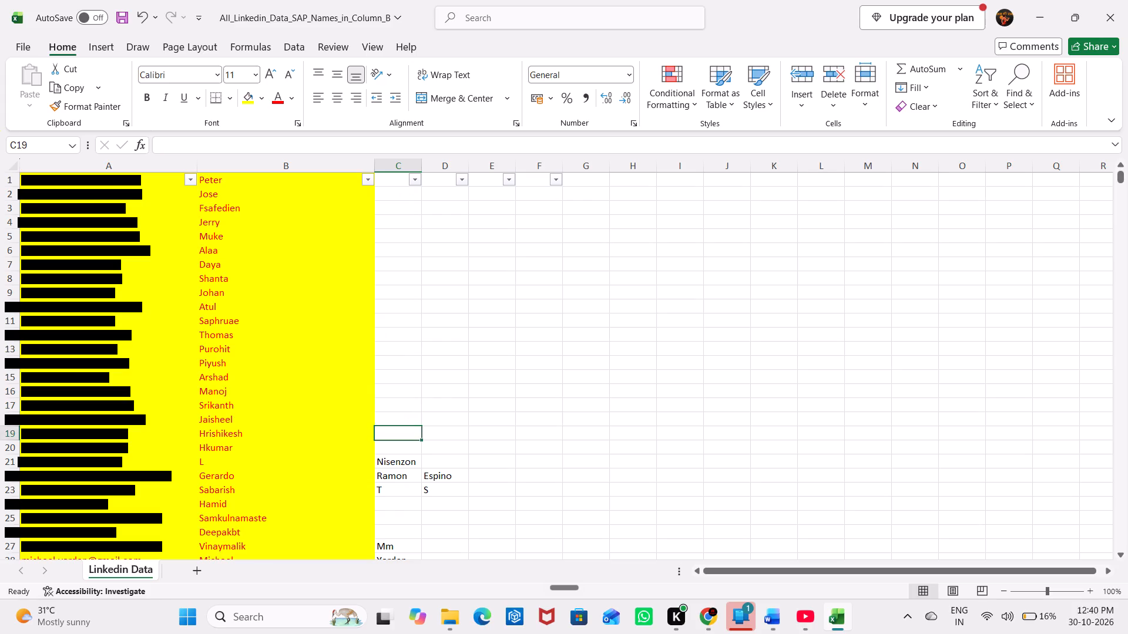
{"action": "key", "text": "Down"}
{"action": "key", "text": "Down"}
{"action": "key", "text": "Delete"}
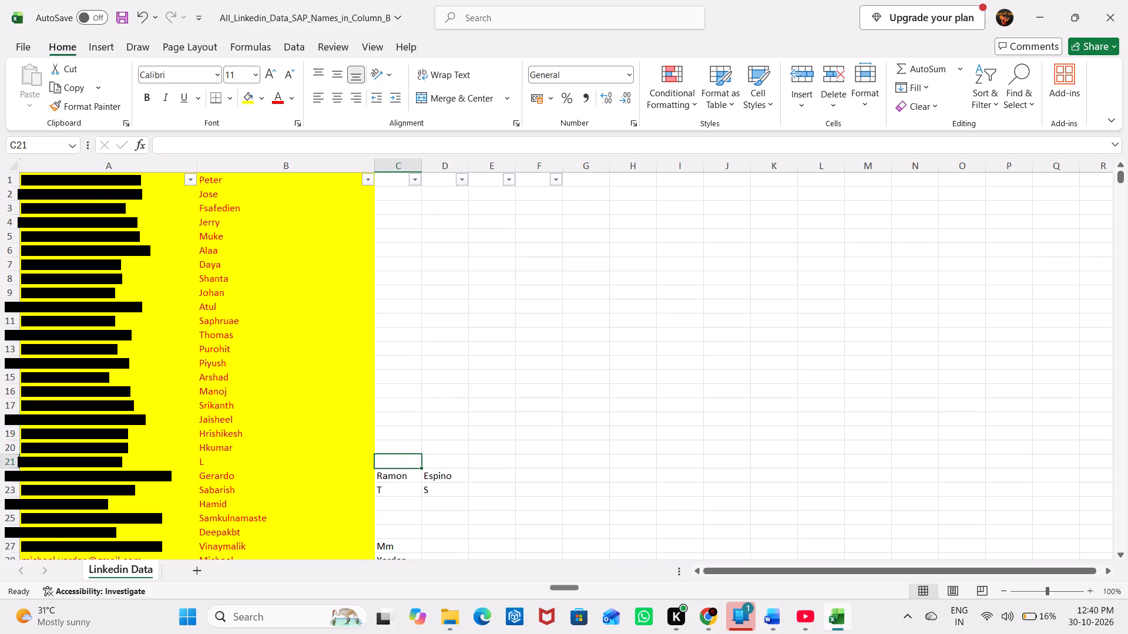
{"action": "key", "text": "ctrl+z"}
{"action": "key", "text": "ctrl+x"}
{"action": "key", "text": "Left"}
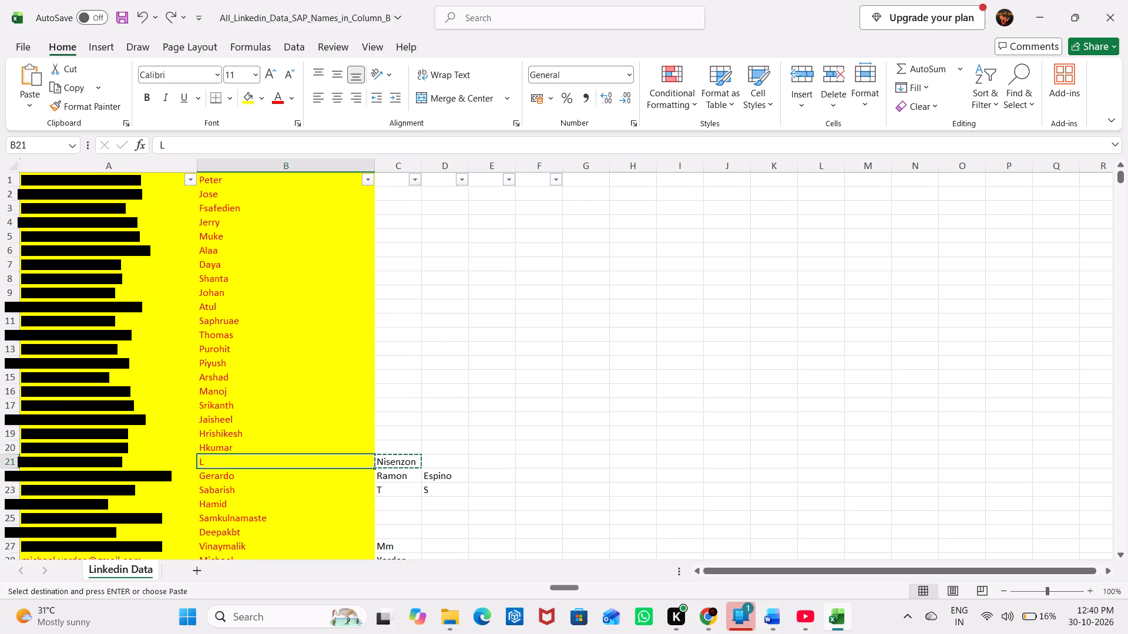
{"action": "key", "text": "ctrl+v"}
{"action": "key", "text": "Escape"}
Clear the leftover name parts from columns C and D in rows 22 and 23.
{"action": "key", "text": "Down"}
{"action": "key", "text": "Right"}
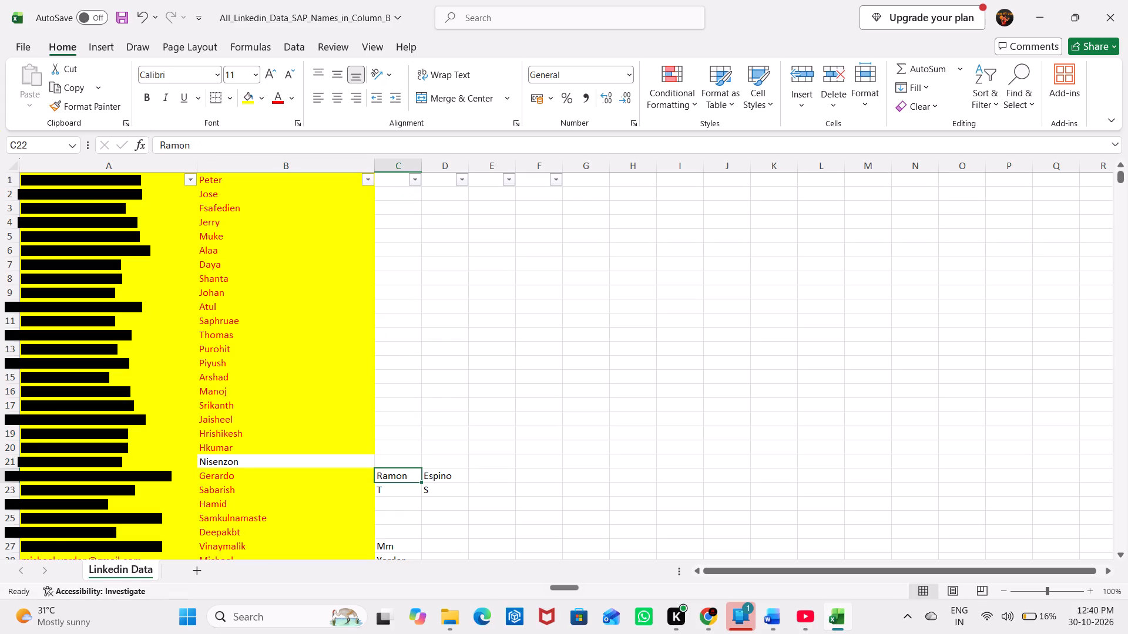
{"action": "key", "text": "shift+Right"}
{"action": "key", "text": "Delete"}
{"action": "key", "text": "Down"}
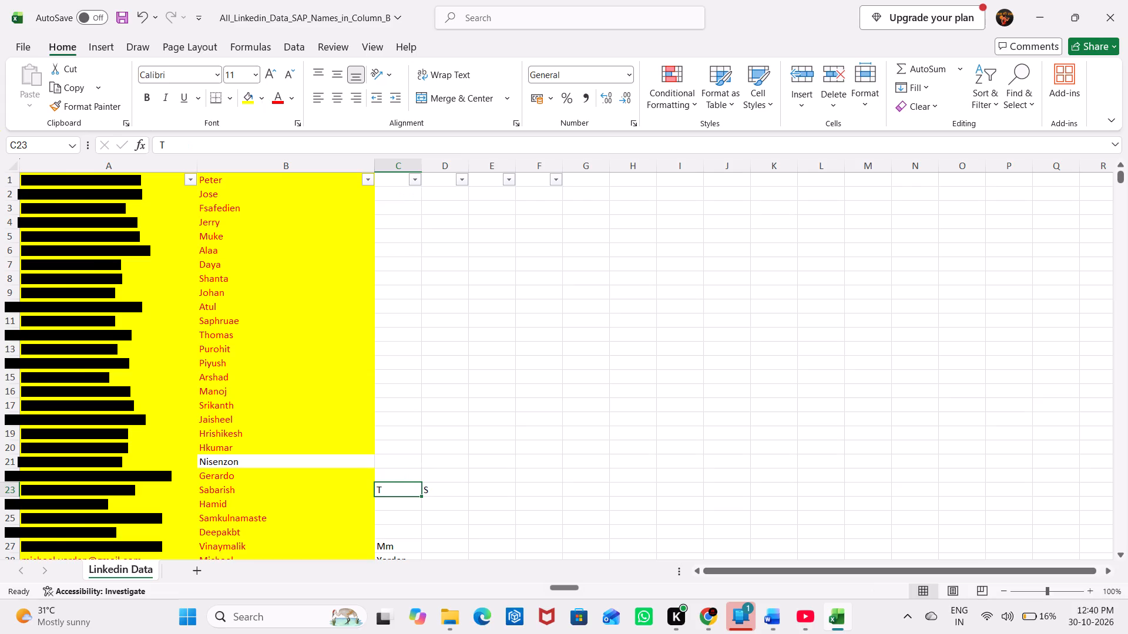
{"action": "key", "text": "shift+Right"}
{"action": "key", "text": "Delete"}
Clear the leftover name parts from cells C27, C28 and C29.
{"action": "key", "text": "Down"}
{"action": "key", "text": "Down"}
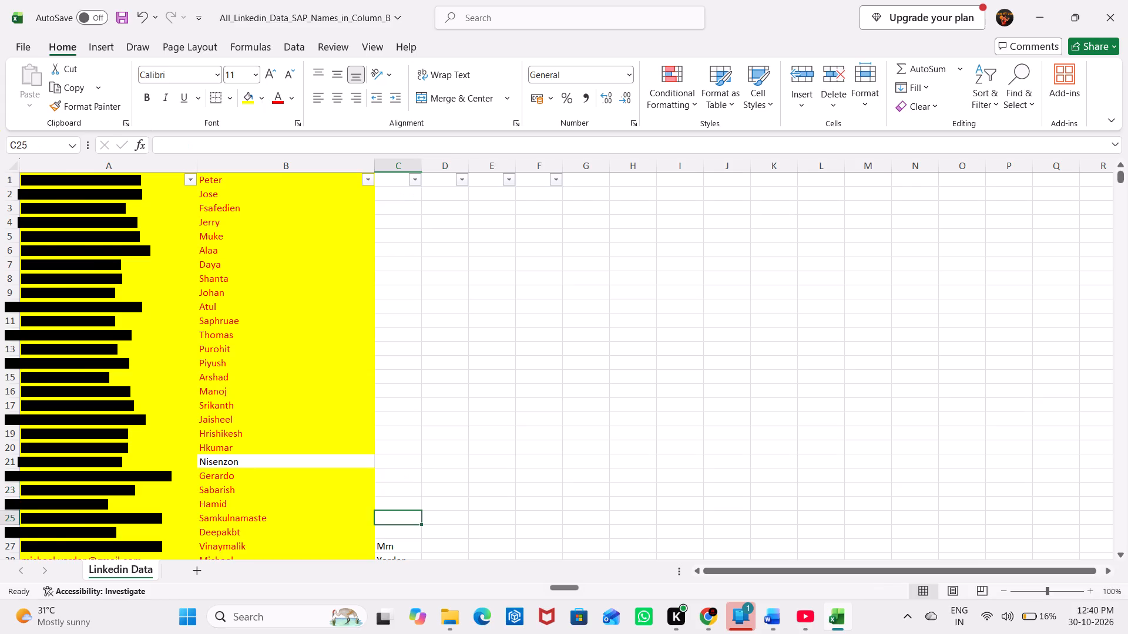
{"action": "key", "text": "Down"}
{"action": "key", "text": "Down"}
{"action": "key", "text": "Down"}
{"action": "key", "text": "Up"}
{"action": "key", "text": "Delete"}
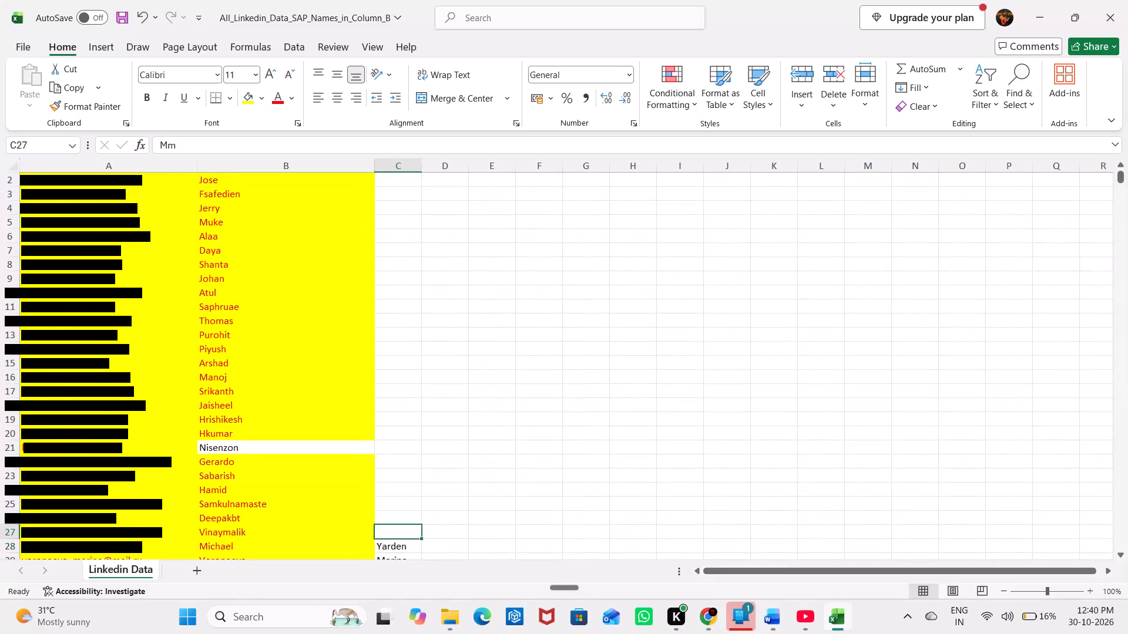
{"action": "key", "text": "Down"}
{"action": "key", "text": "Down"}
{"action": "key", "text": "Up"}
{"action": "key", "text": "Delete"}
{"action": "key", "text": "Down"}
{"action": "key", "text": "Delete"}
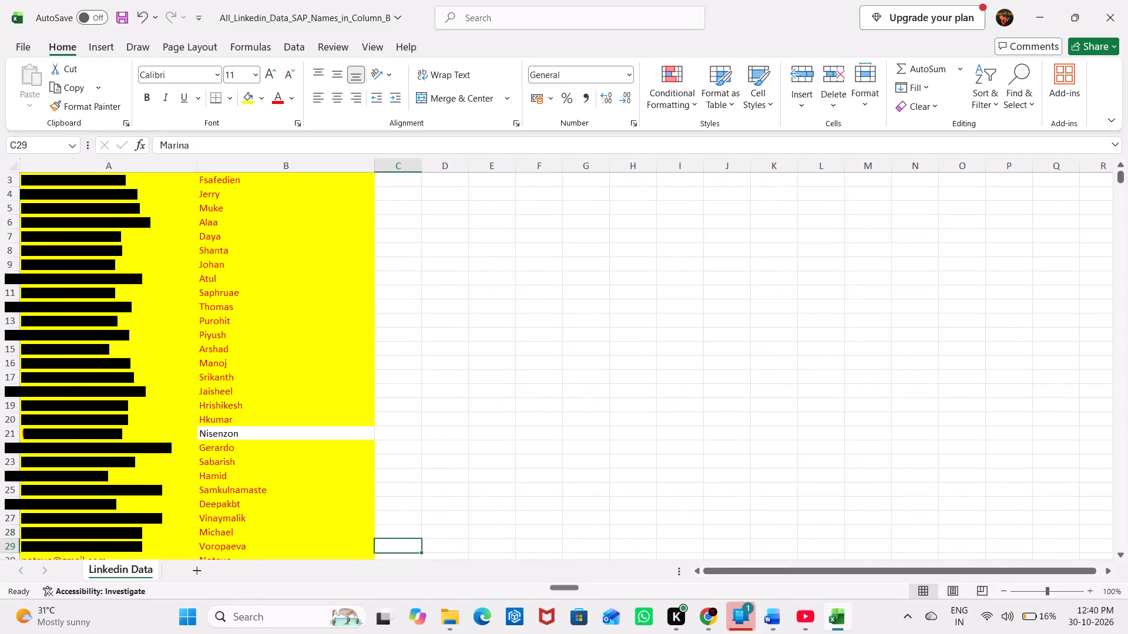
Move the surname in C32 into B32, replacing the single initial B.
{"action": "key", "text": "Down"}
{"action": "key", "text": "Down"}
{"action": "key", "text": "Down"}
{"action": "key", "text": "Down"}
{"action": "key", "text": "Up"}
{"action": "key", "text": "Delete"}
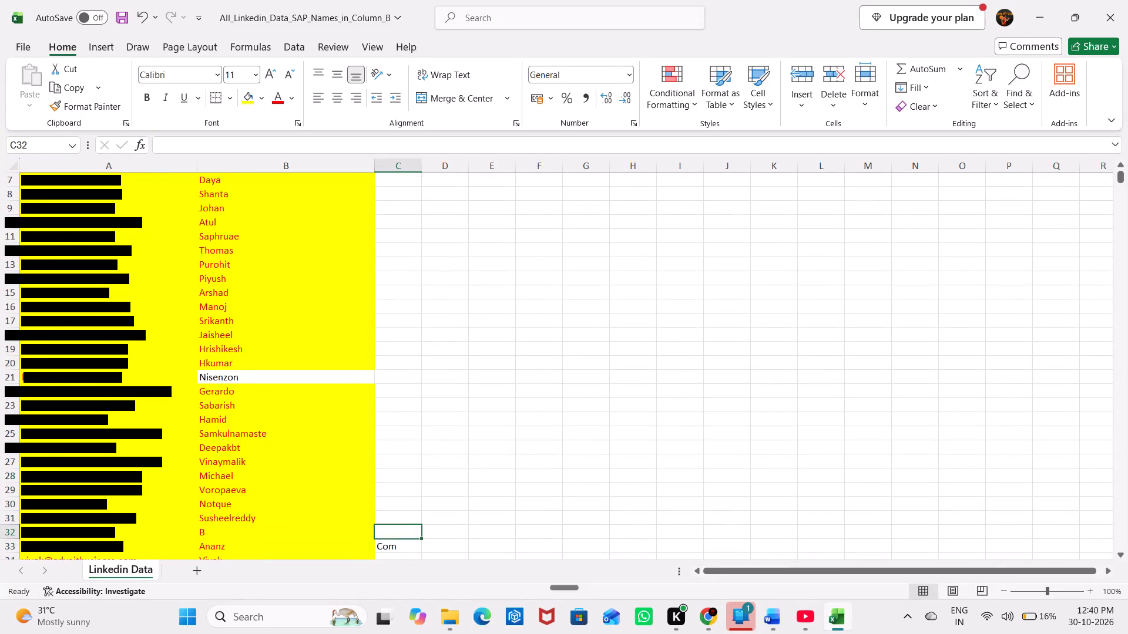
{"action": "key", "text": "ctrl+z"}
{"action": "key", "text": "ctrl+x"}
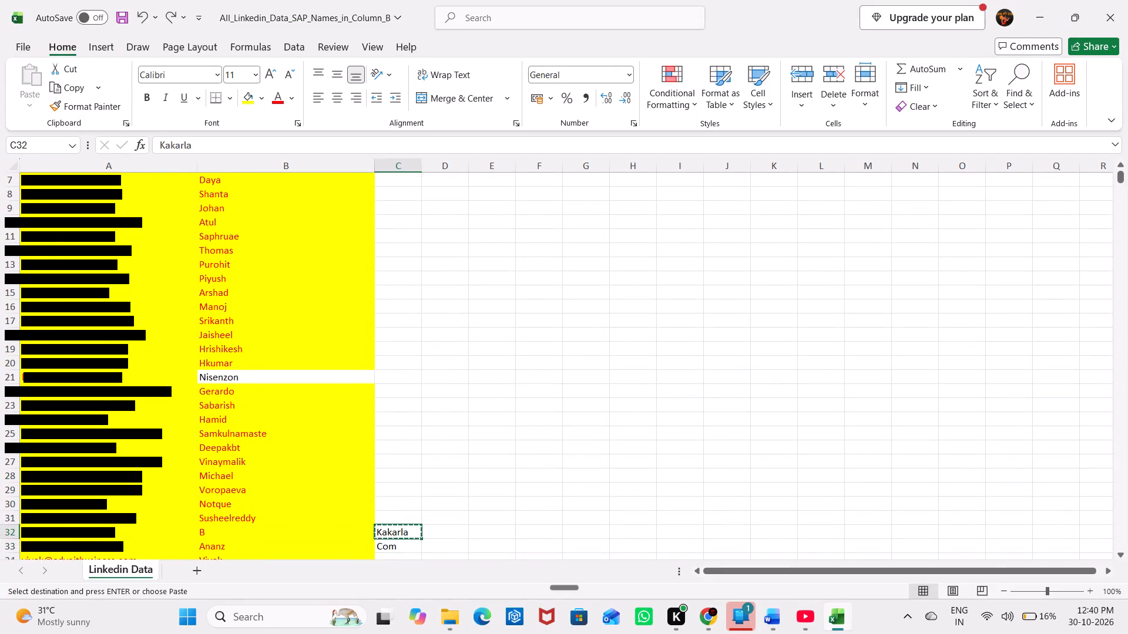
{"action": "key", "text": "Left"}
{"action": "key", "text": "ctrl+v"}
Clear the leftover name parts from cells C33, C39 and C45.
{"action": "key", "text": "Right"}
{"action": "key", "text": "Down"}
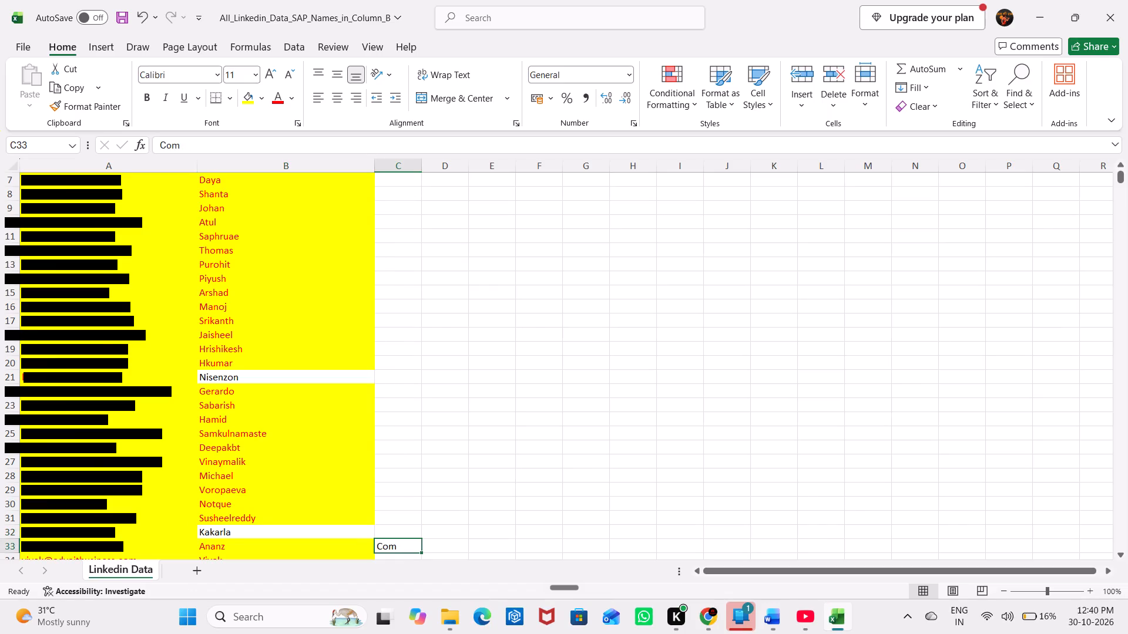
{"action": "key", "text": "Delete"}
{"action": "key", "text": "Down"}
{"action": "key", "text": "Down"}
{"action": "key", "text": "Down"}
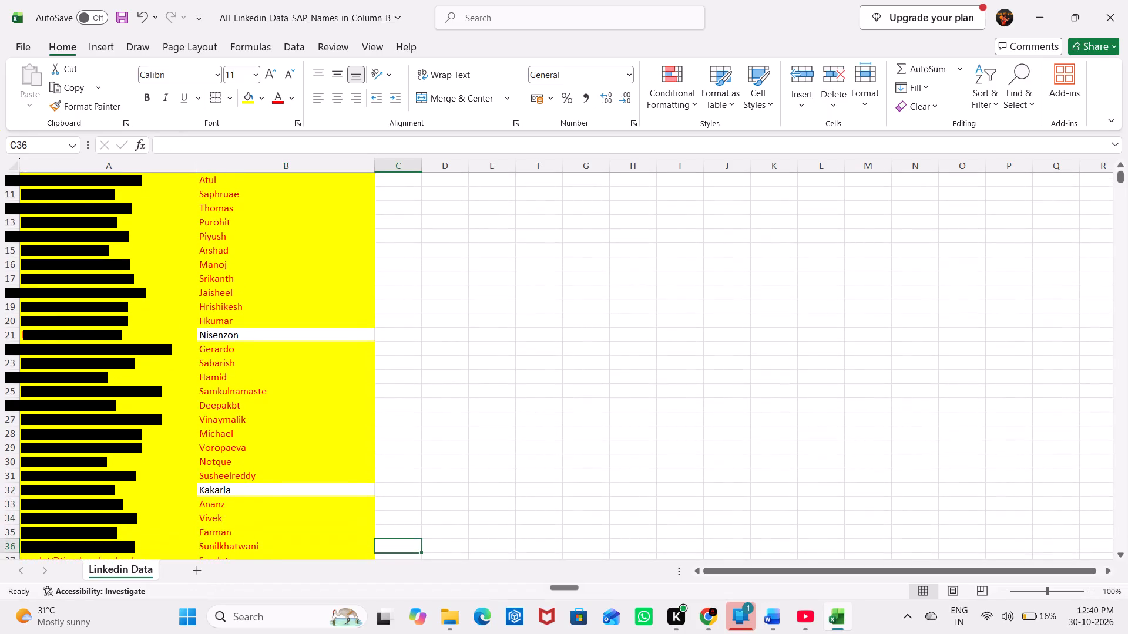
{"action": "key", "text": "ctrl+Down"}
{"action": "key", "text": "Delete"}
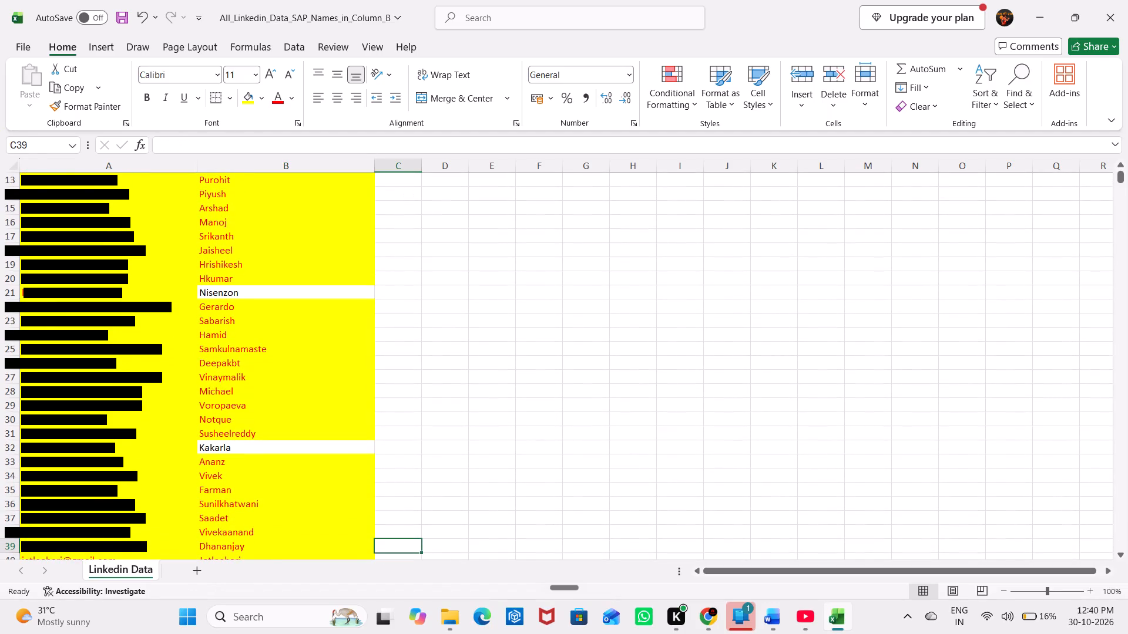
{"action": "key", "text": "ctrl+Down"}
{"action": "key", "text": "Delete"}
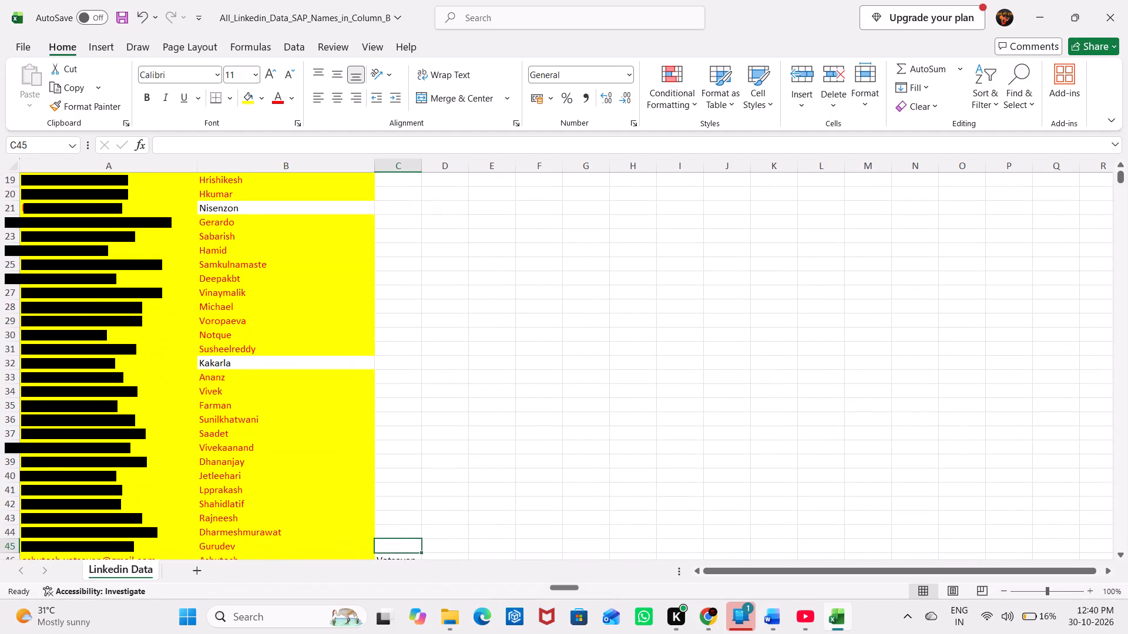
Clear the block of leftover name parts in cells C46 to C49.
{"action": "key", "text": "Down"}
{"action": "key", "text": "Down"}
{"action": "key", "text": "Down"}
{"action": "key", "text": "Down"}
{"action": "key", "text": "Down"}
{"action": "key", "text": "Down"}
{"action": "key", "text": "Down"}
{"action": "key", "text": "Down"}
{"action": "key", "text": "Down"}
{"action": "key", "text": "Up"}
{"action": "key", "text": "Up"}
{"action": "key", "text": "Up"}
{"action": "key", "text": "Up"}
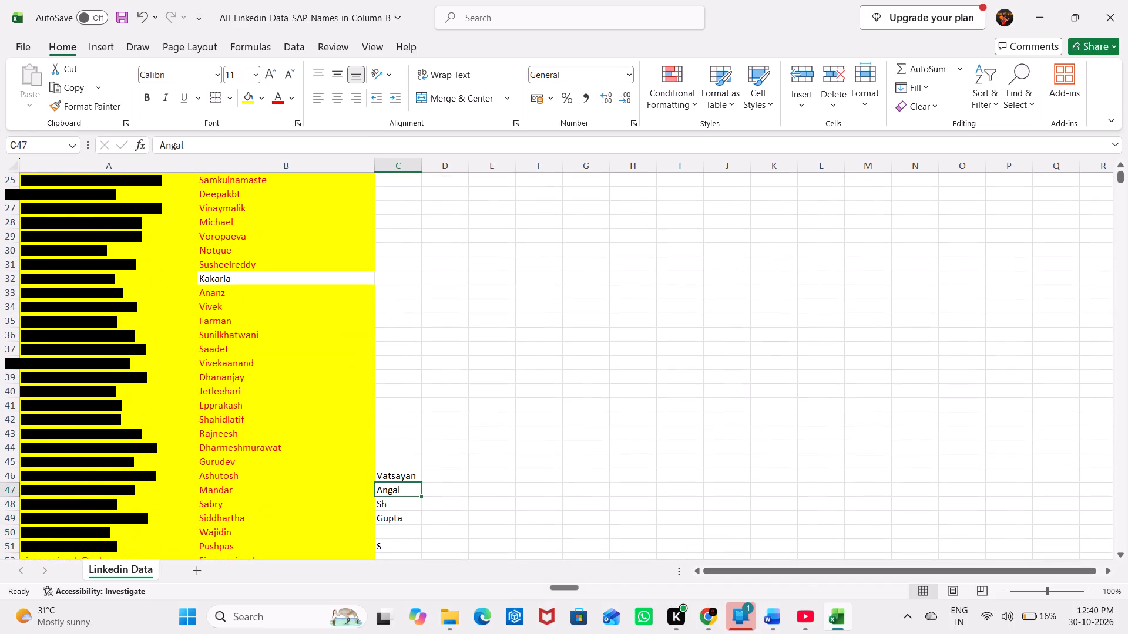
{"action": "key", "text": "Up"}
{"action": "key", "text": "shift+Down"}
{"action": "key", "text": "shift+Down"}
{"action": "key", "text": "shift+Down"}
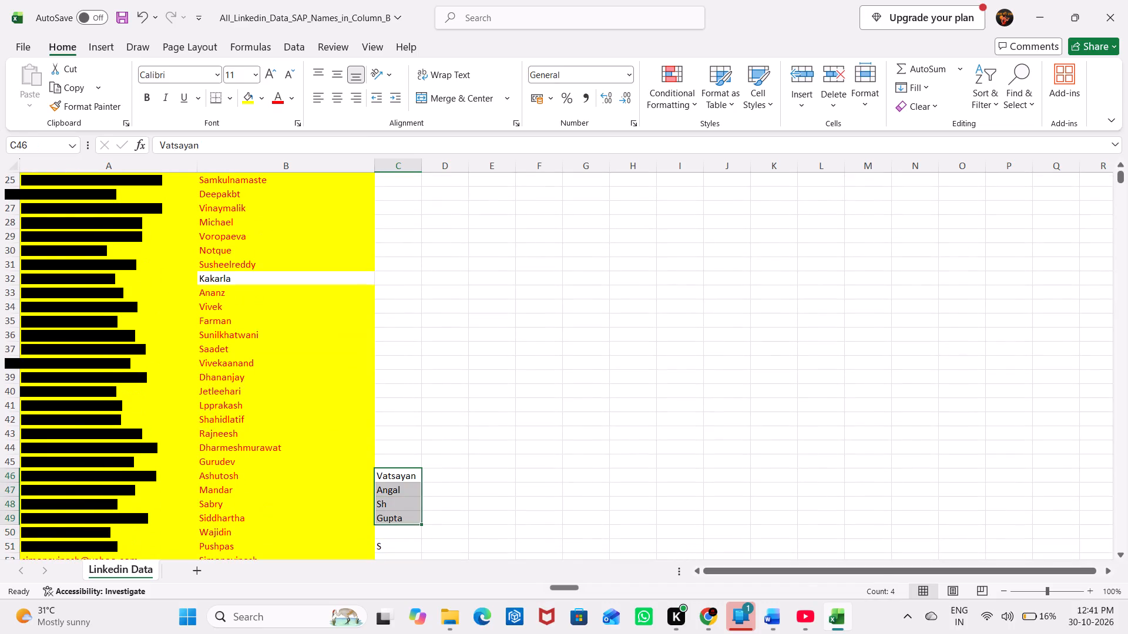
{"action": "key", "text": "Delete"}
Clear the leftover initial in C51 and go to the next filled cell, C54.
{"action": "key", "text": "Down"}
{"action": "key", "text": "Down"}
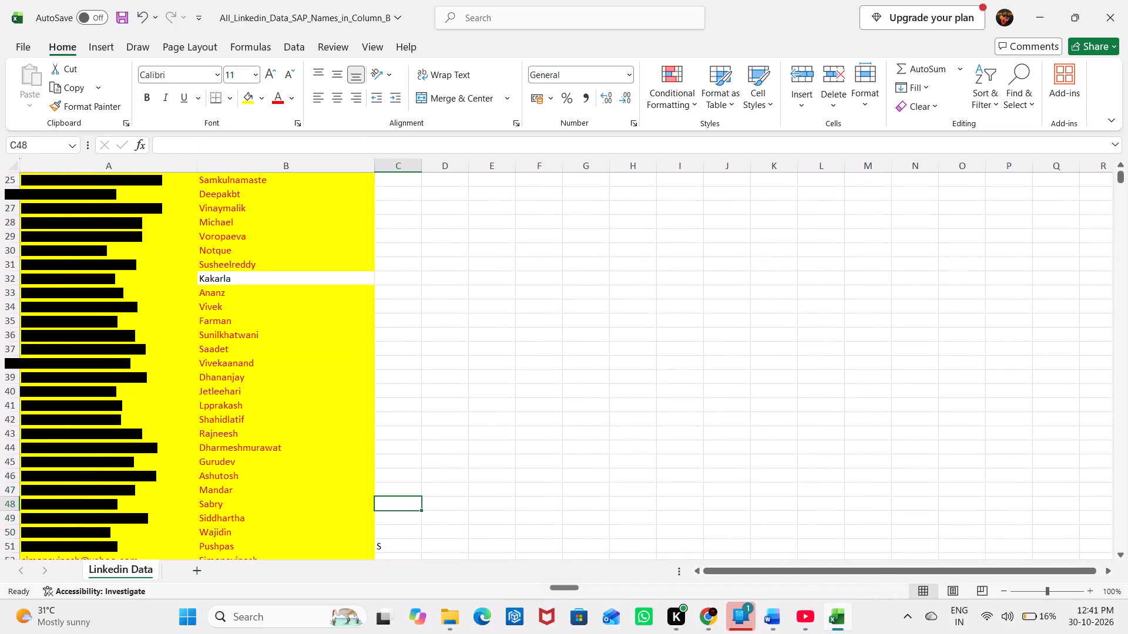
{"action": "key", "text": "ctrl+Down"}
{"action": "key", "text": "Delete"}
{"action": "key", "text": "ctrl+Down"}
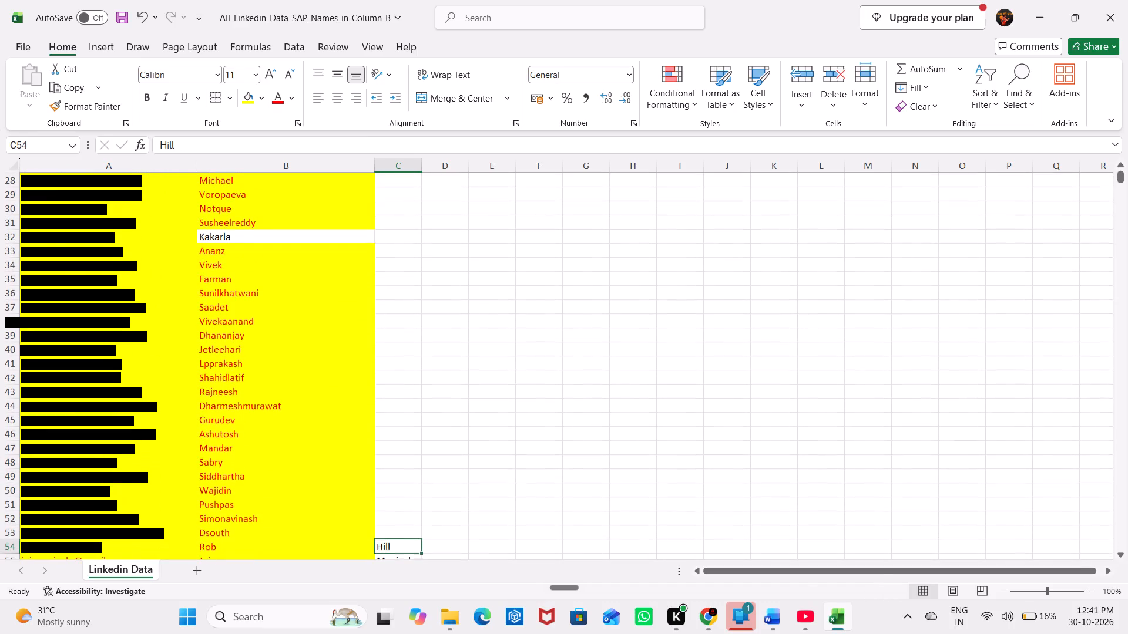
Clear the leftover name parts from cells C54, C55, C58 and C59.
{"action": "key", "text": "Delete"}
{"action": "key", "text": "Down"}
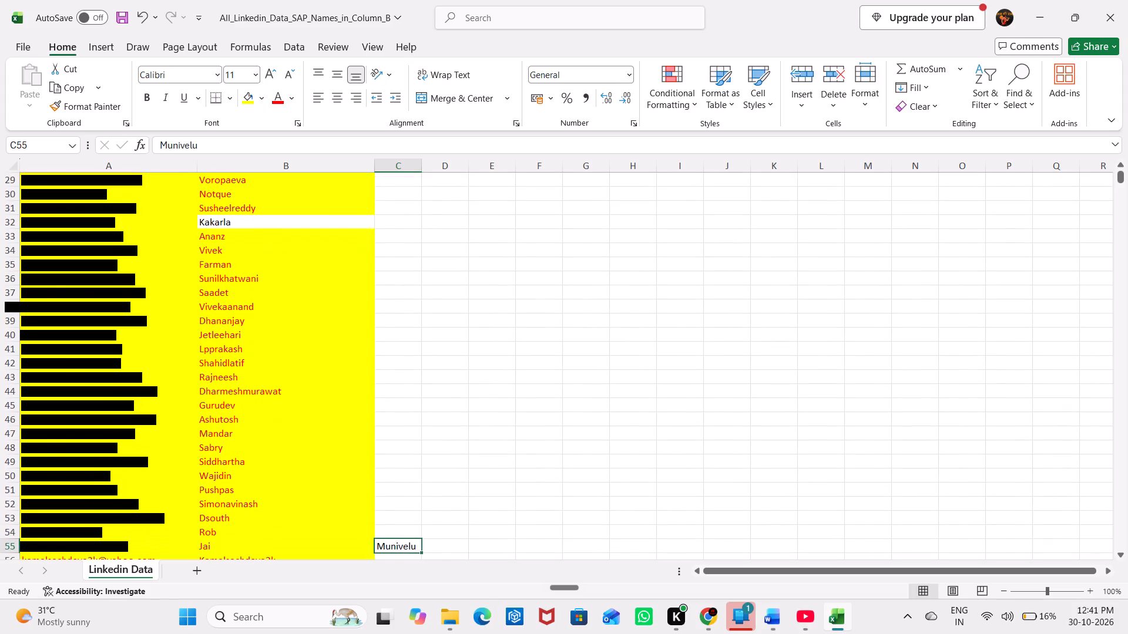
{"action": "key", "text": "Delete"}
{"action": "key", "text": "ctrl+Down"}
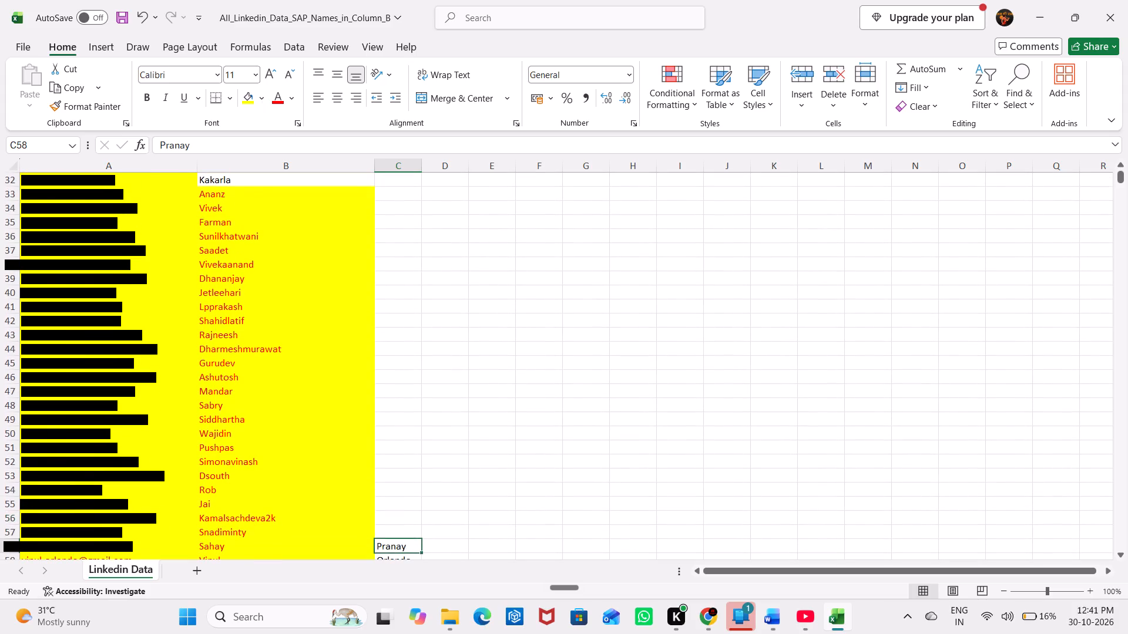
{"action": "key", "text": "BackSpace"}
{"action": "key", "text": "Escape"}
{"action": "key", "text": "Down"}
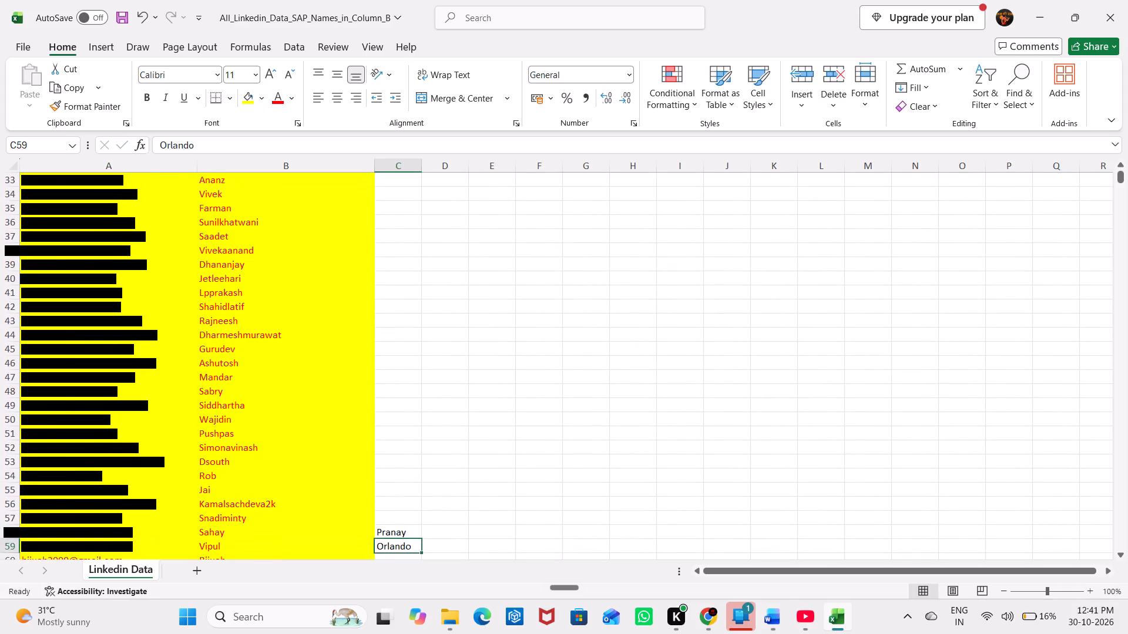
{"action": "key", "text": "Up"}
{"action": "key", "text": "shift+Down"}
{"action": "key", "text": "Delete"}
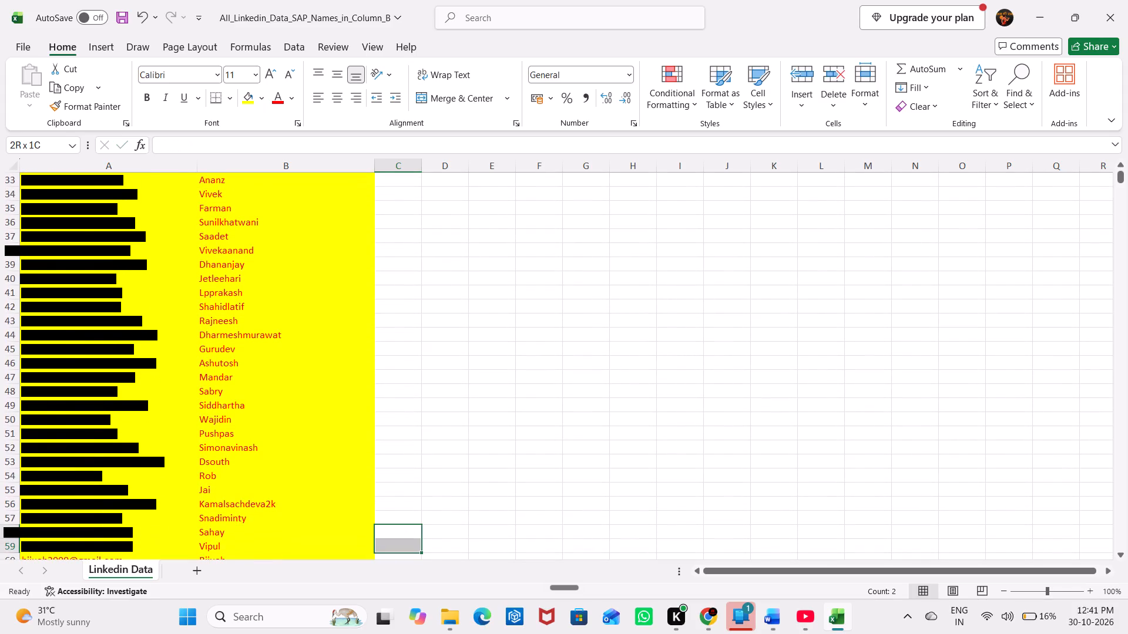
Clear the leftover surnames from cells C61 and C62.
{"action": "key", "text": "ctrl+Down"}
{"action": "key", "text": "ctrl+space"}
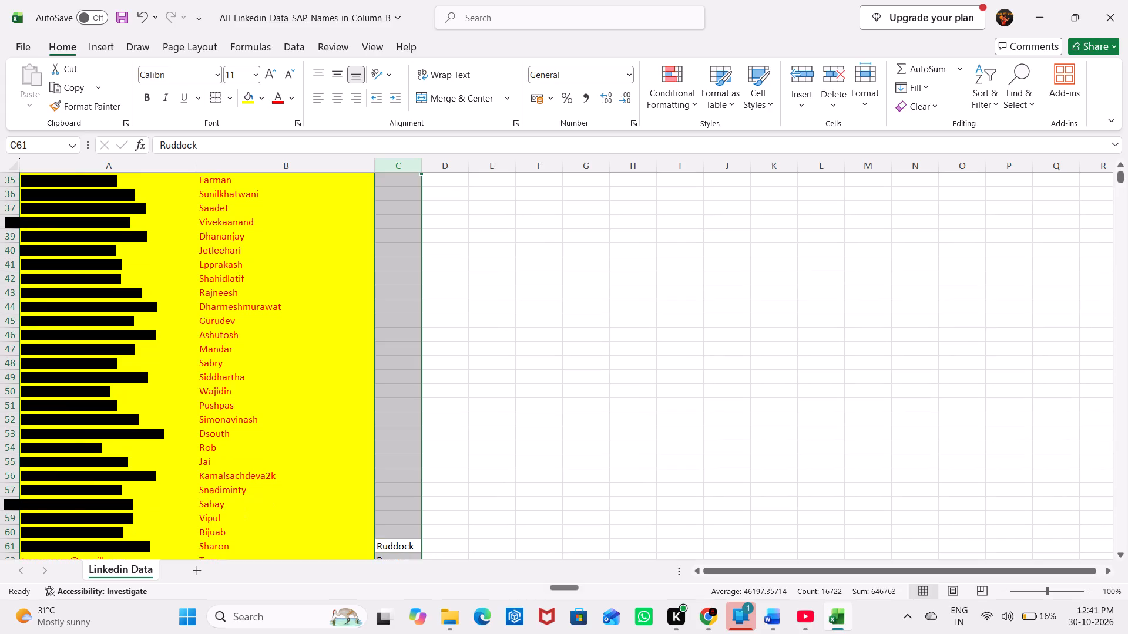
{"action": "key", "text": "Down"}
{"action": "key", "text": "Down"}
{"action": "key", "text": "Up"}
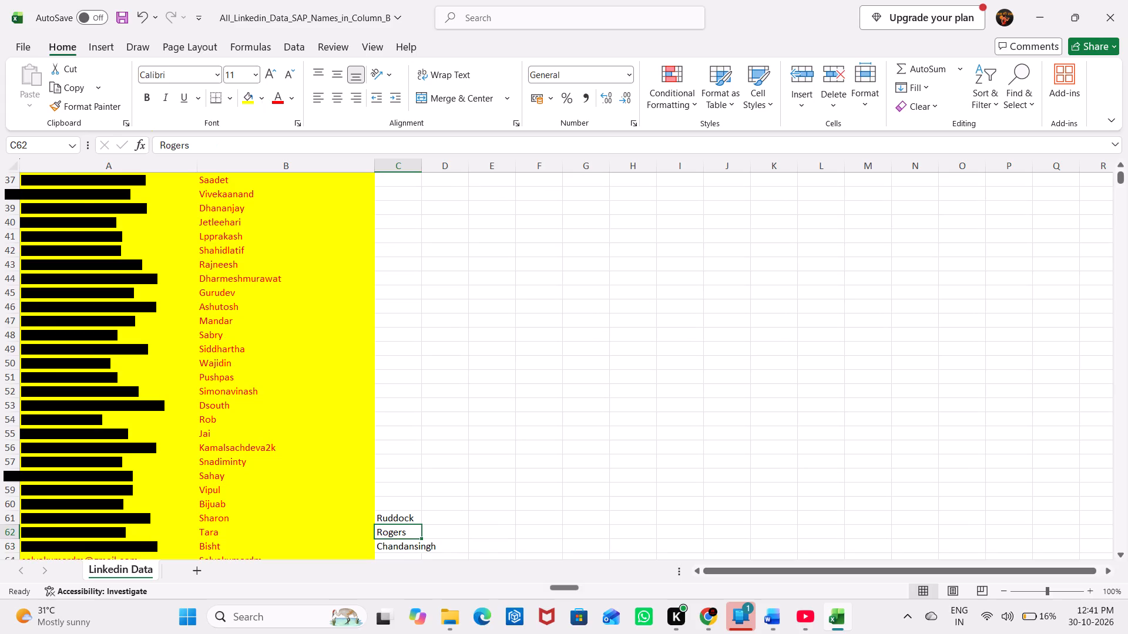
{"action": "key", "text": "Delete"}
{"action": "key", "text": "Up"}
{"action": "key", "text": "Delete"}
{"action": "key", "text": "Down"}
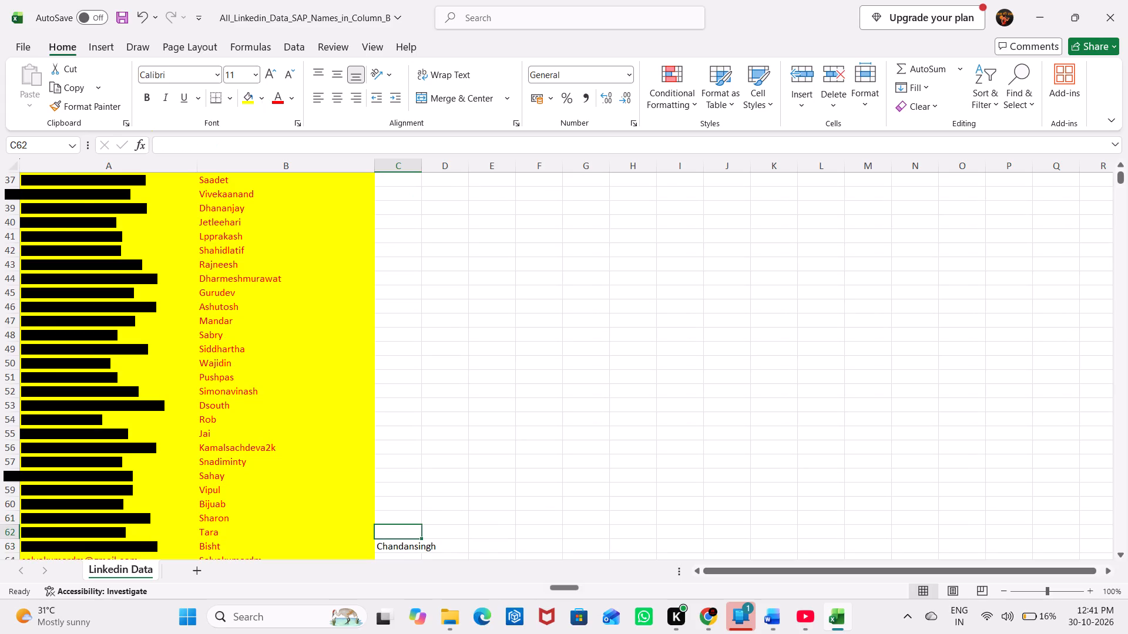
Move the name in C63 into B63, replacing the surname, and shorten it to Chandan.
{"action": "key", "text": "Down"}
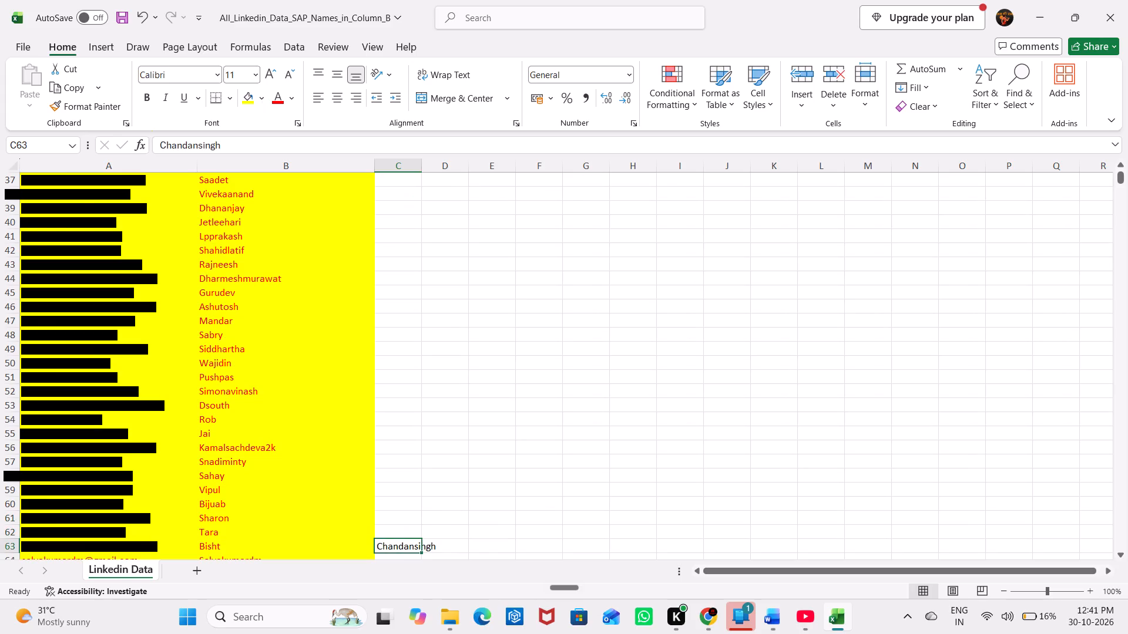
{"action": "key", "text": "ctrl+x"}
{"action": "key", "text": "Left"}
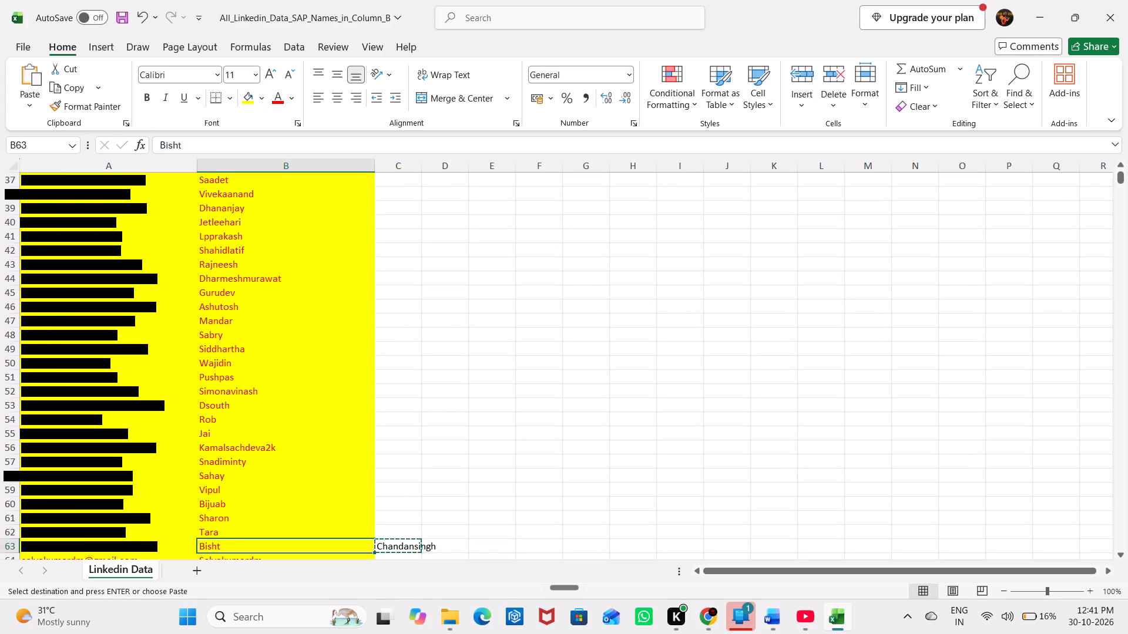
{"action": "key", "text": "ctrl+v"}
{"action": "left_click", "coordinate": [284, 137]}
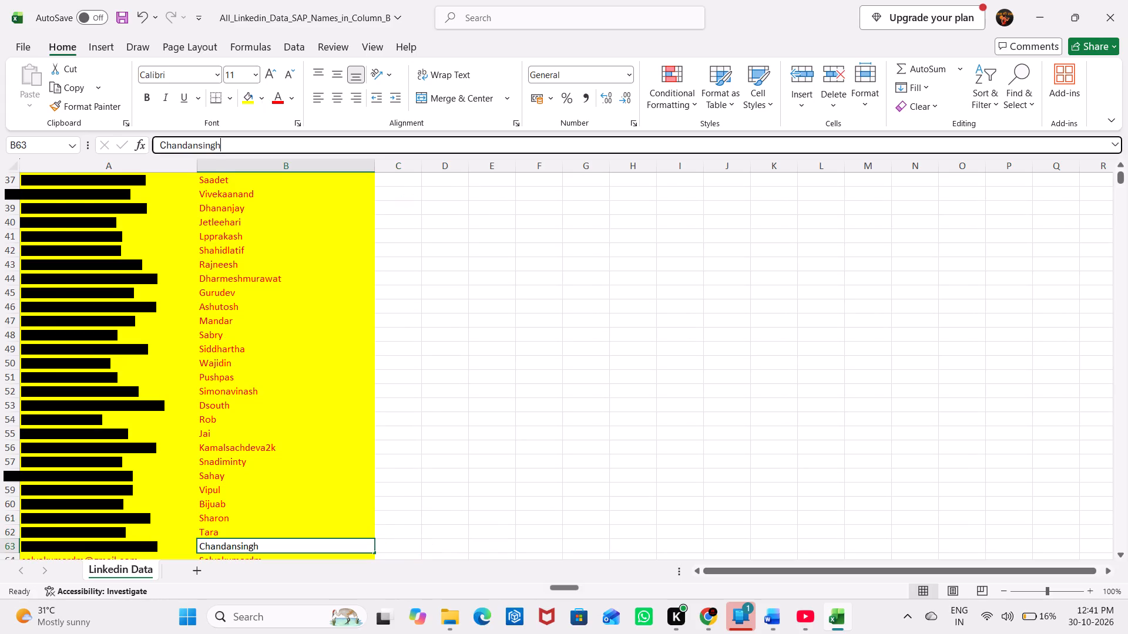
{"action": "key", "text": "BackSpace"}
{"action": "key", "text": "BackSpace"}
{"action": "key", "text": "BackSpace"}
{"action": "key", "text": "BackSpace"}
{"action": "key", "text": "BackSpace"}
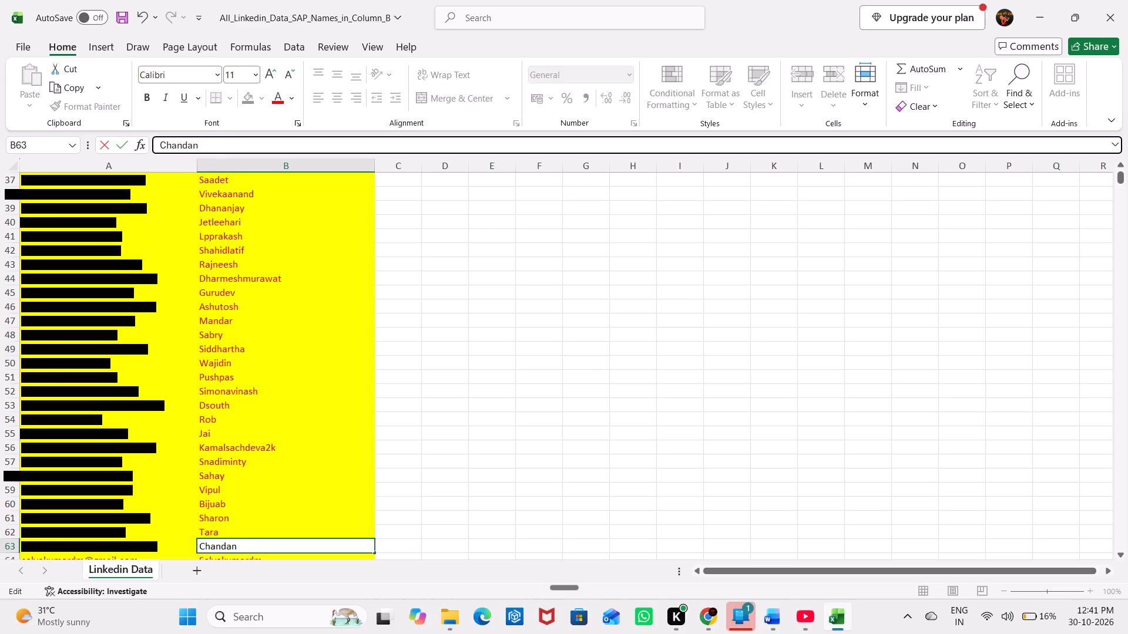
{"action": "key", "text": "Return"}
Clear the leftover name parts from cells C65, C66, C68 and C69.
{"action": "key", "text": "Right"}
{"action": "key", "text": "ctrl+Down"}
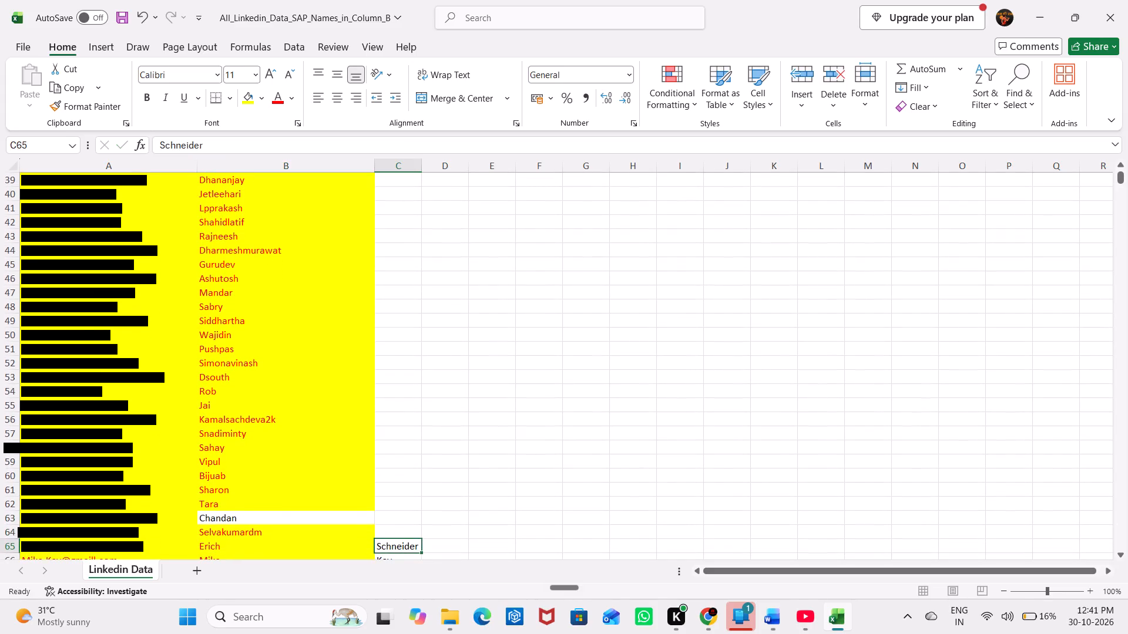
{"action": "key", "text": "Delete"}
{"action": "key", "text": "ctrl+Down"}
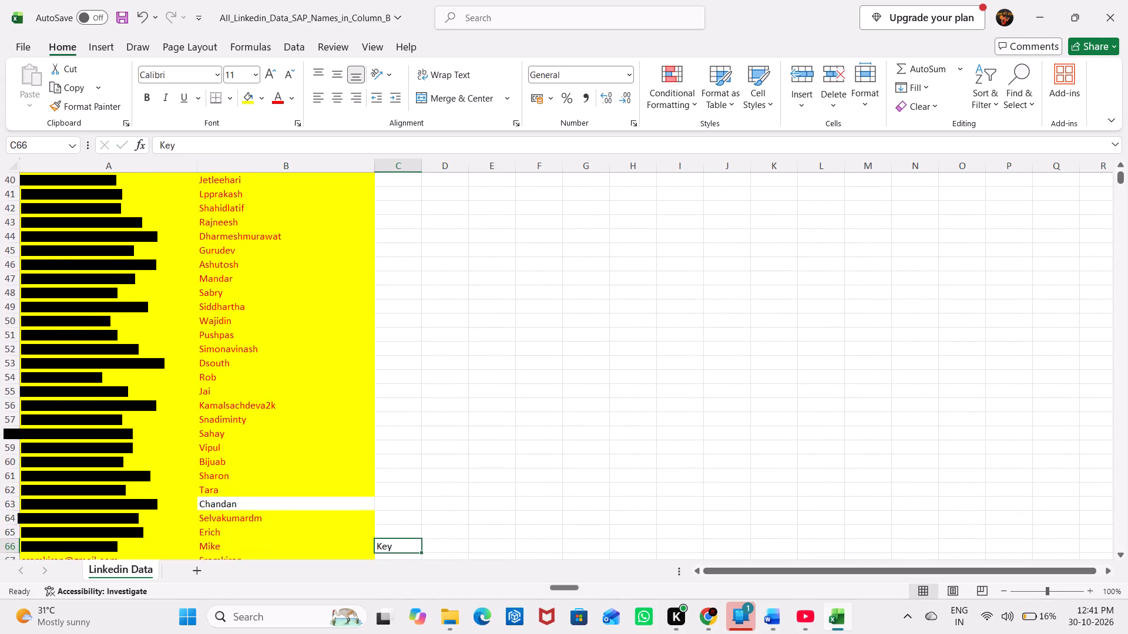
{"action": "key", "text": "Delete"}
{"action": "key", "text": "ctrl+Down"}
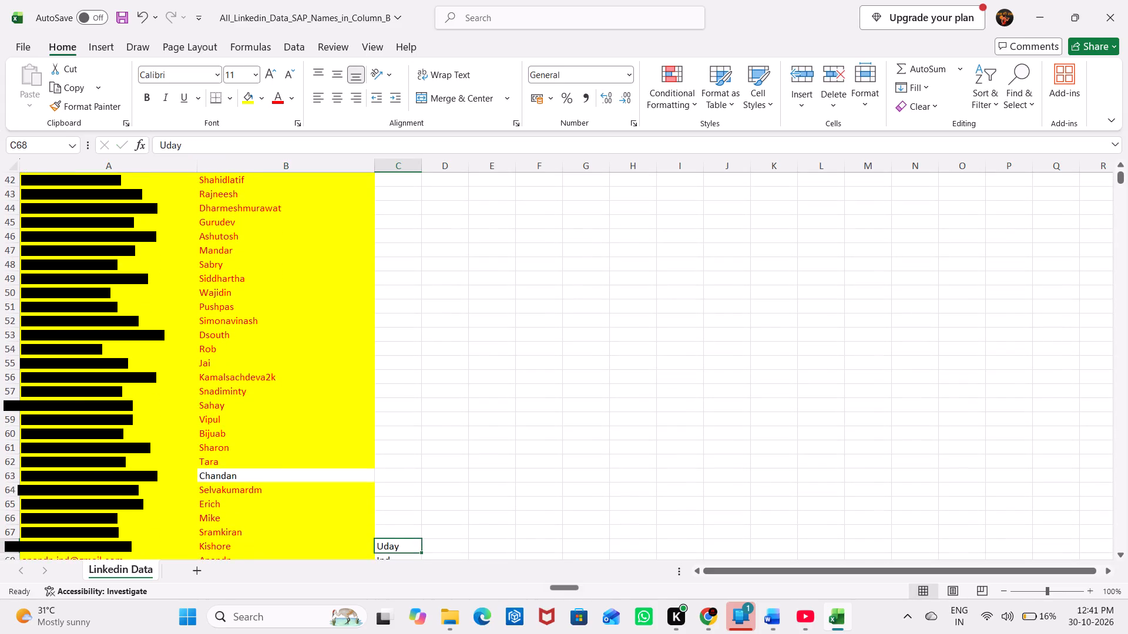
{"action": "key", "text": "Delete"}
{"action": "key", "text": "ctrl+Down"}
{"action": "key", "text": "Delete"}
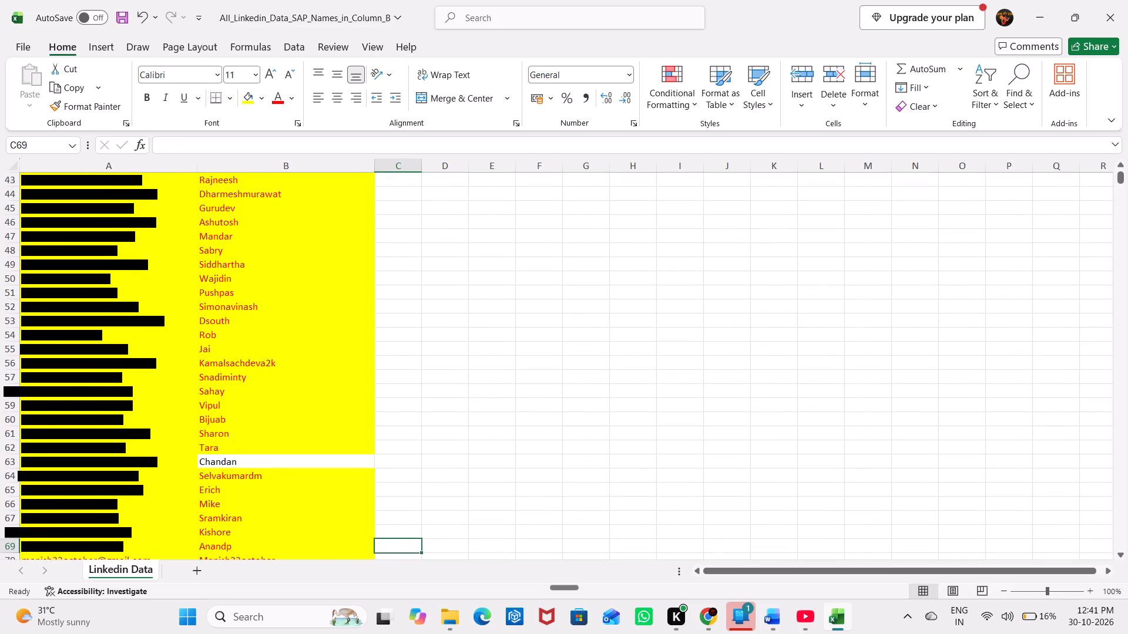
Remove the trailing letter from the name in B69 so it reads Anand.
{"action": "left_click", "coordinate": [263, 548]}
{"action": "left_click", "coordinate": [225, 146]}
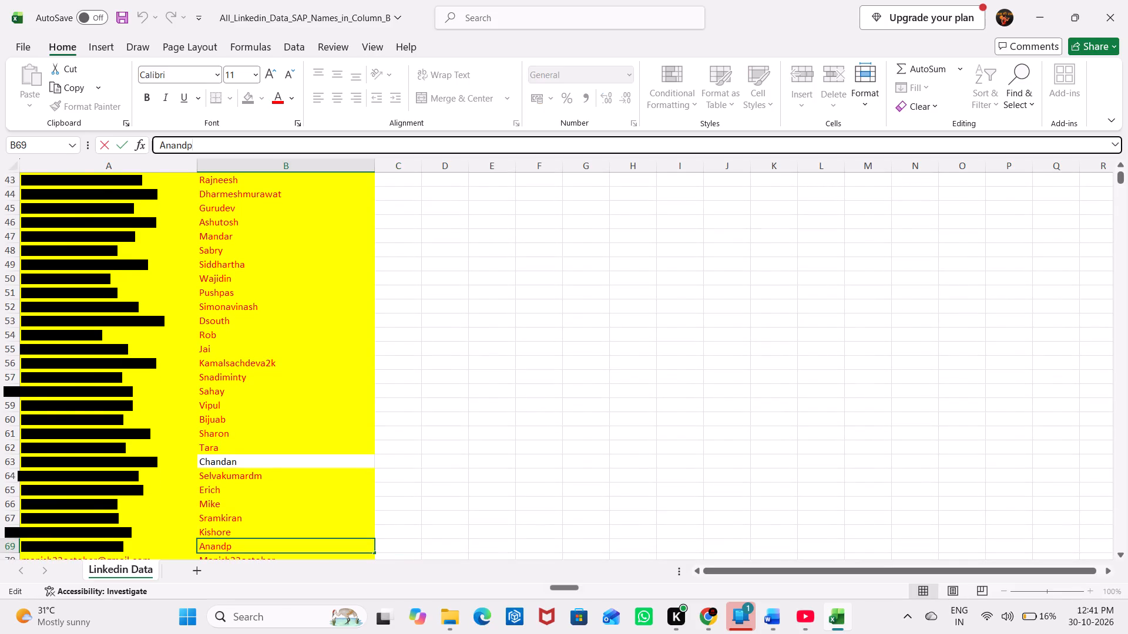
{"action": "key", "text": "BackSpace"}
{"action": "key", "text": "Return"}
Strip the date suffix from the name in B70, leaving Manish.
{"action": "key", "text": "Right"}
{"action": "key", "text": "Down"}
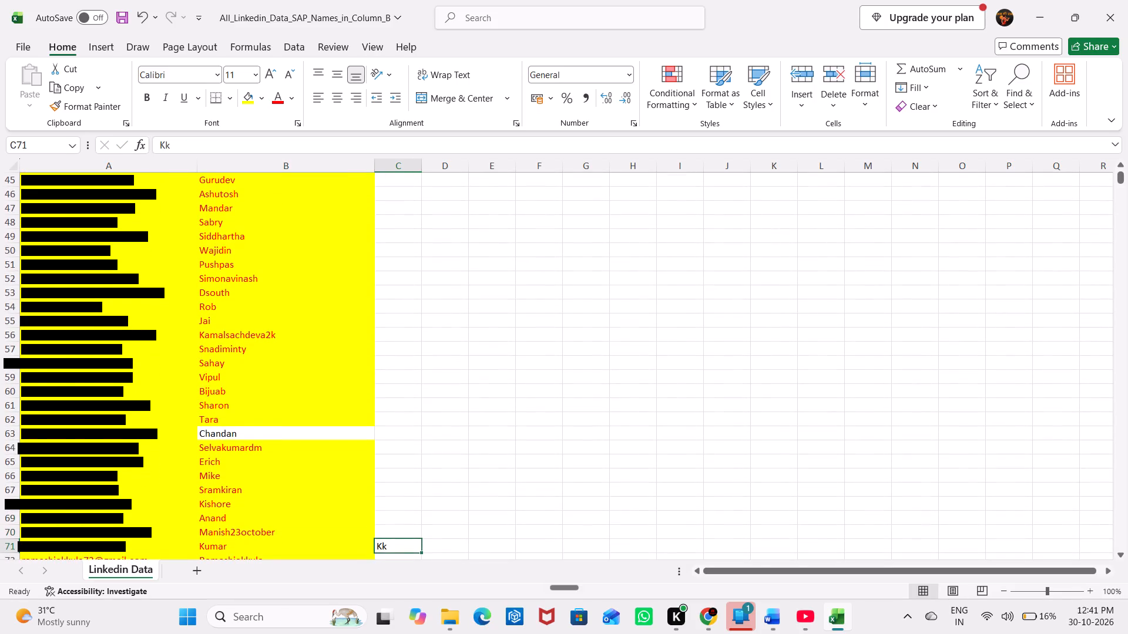
{"action": "key", "text": "Left"}
{"action": "key", "text": "Up"}
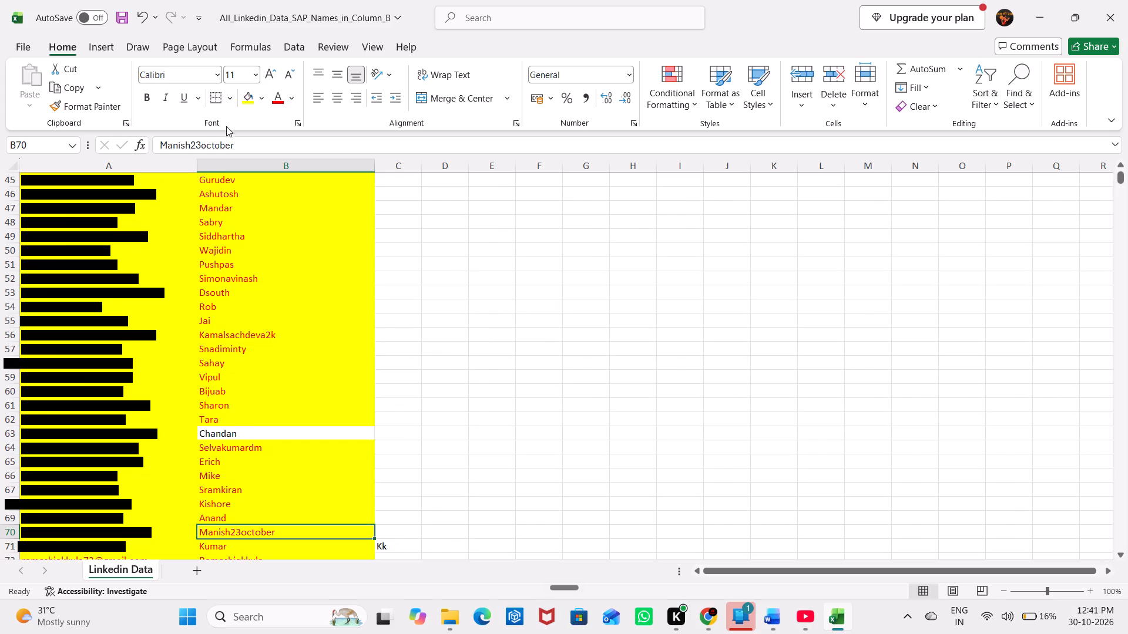
{"action": "left_click", "coordinate": [186, 144]}
{"action": "left_click_drag", "start_coordinate": [192, 143], "coordinate": [340, 136]}
{"action": "key", "text": "BackSpace"}
{"action": "key", "text": "Return"}
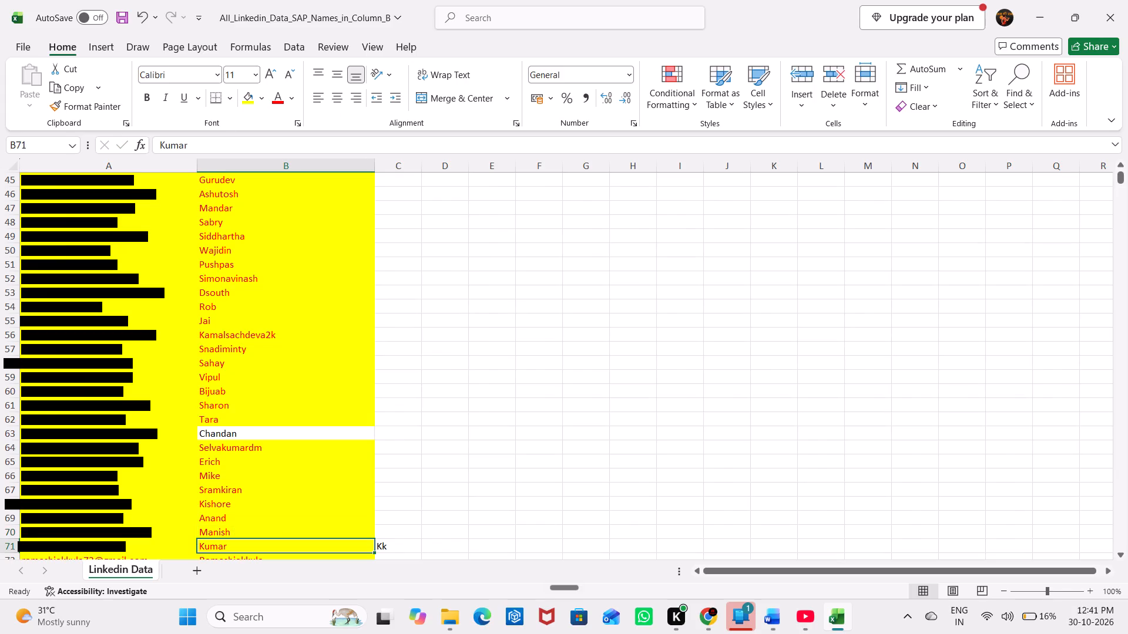
Clear the leftover initials from cell C71.
{"action": "key", "text": "Right"}
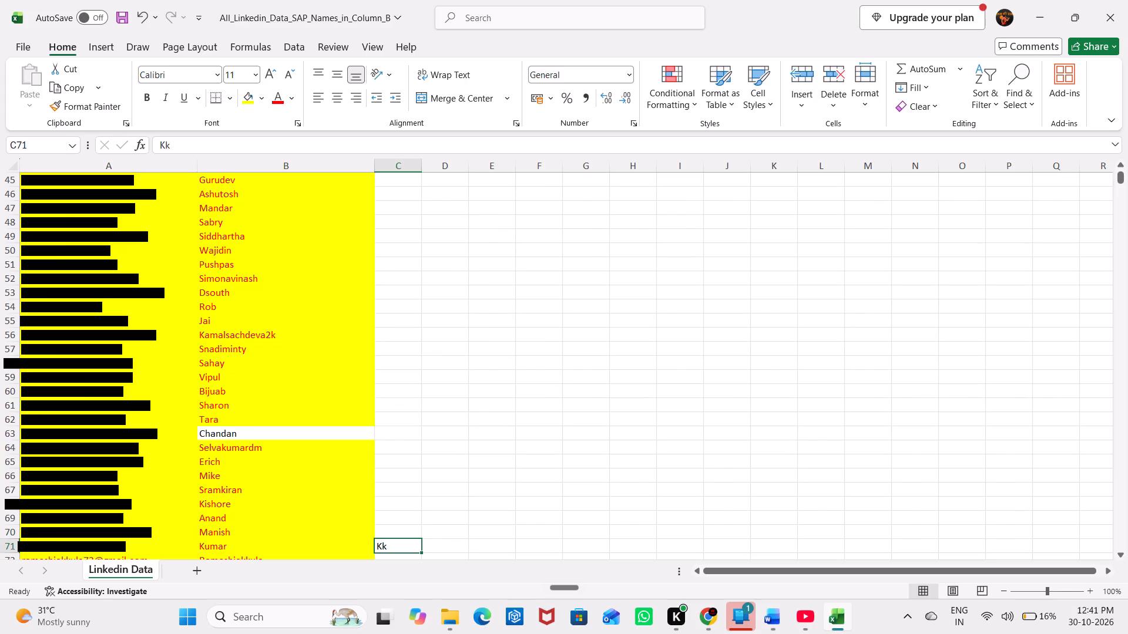
{"action": "key", "text": "Delete"}
Move the name in C73 into B73, replacing the surname, and shorten it to Ranjith.
{"action": "key", "text": "ctrl+Down"}
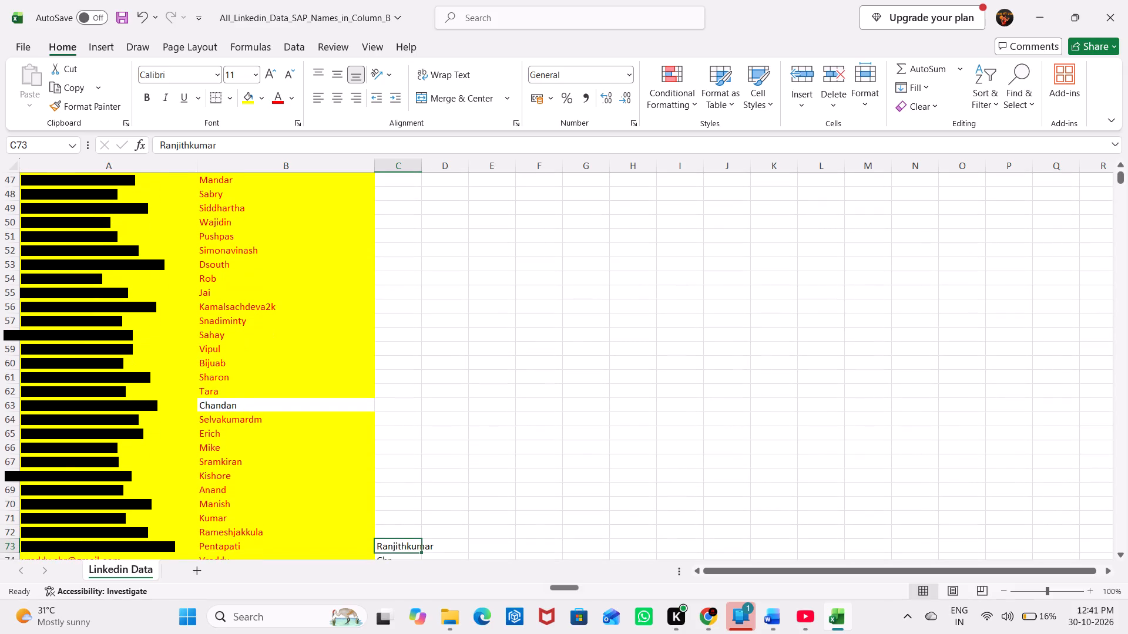
{"action": "key", "text": "ctrl+x"}
{"action": "key", "text": "Left"}
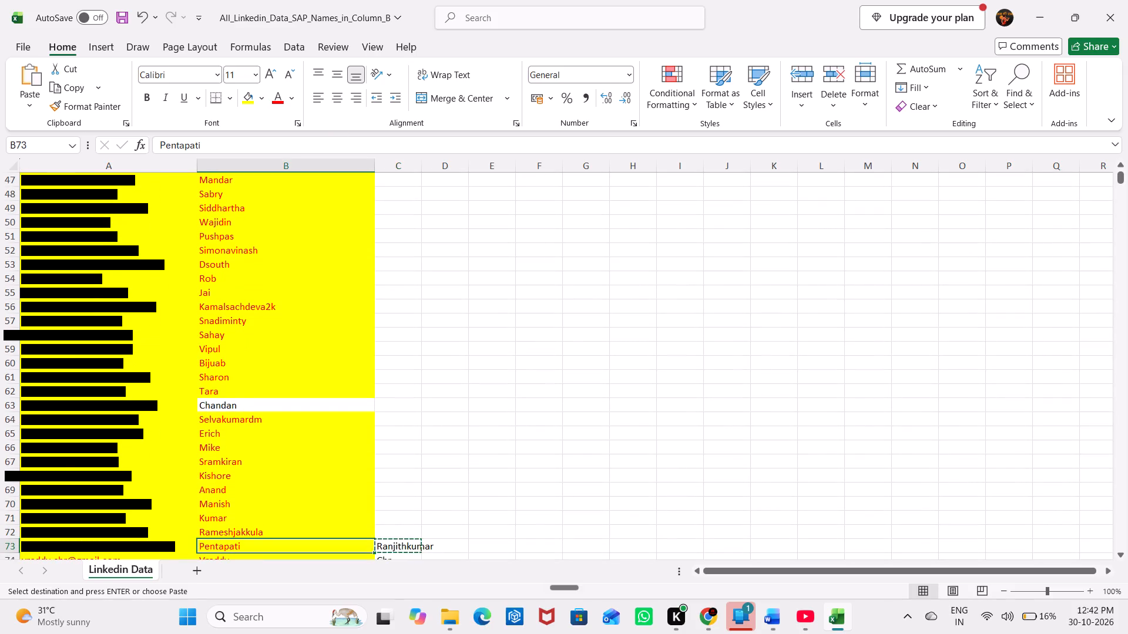
{"action": "key", "text": "ctrl+v"}
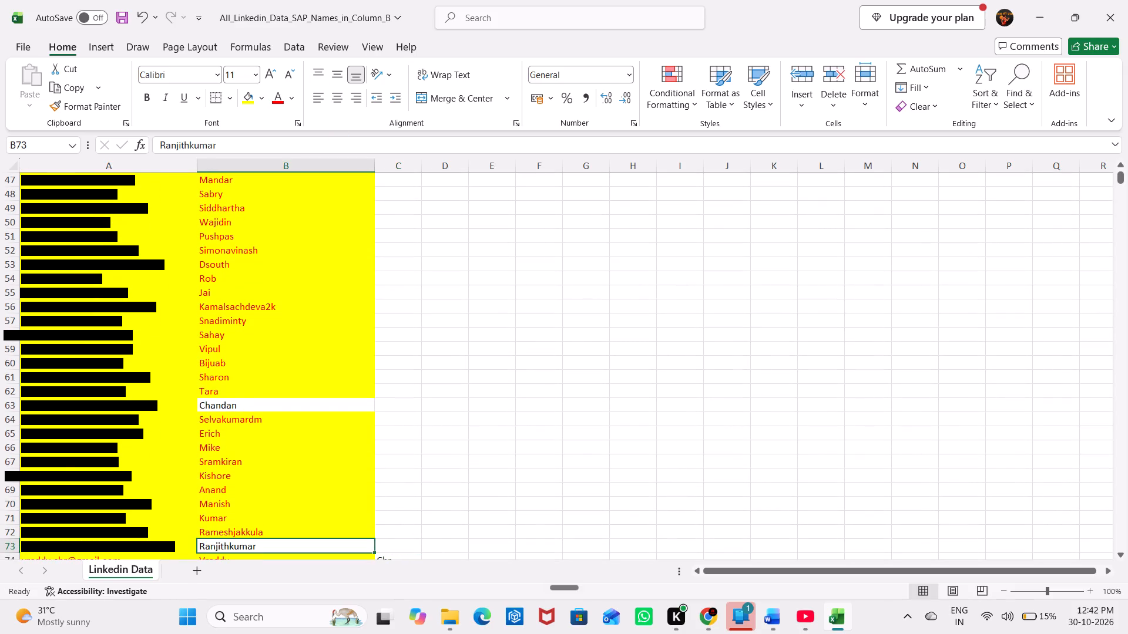
{"action": "left_click_drag", "start_coordinate": [189, 144], "coordinate": [444, 173]}
{"action": "key", "text": "BackSpace"}
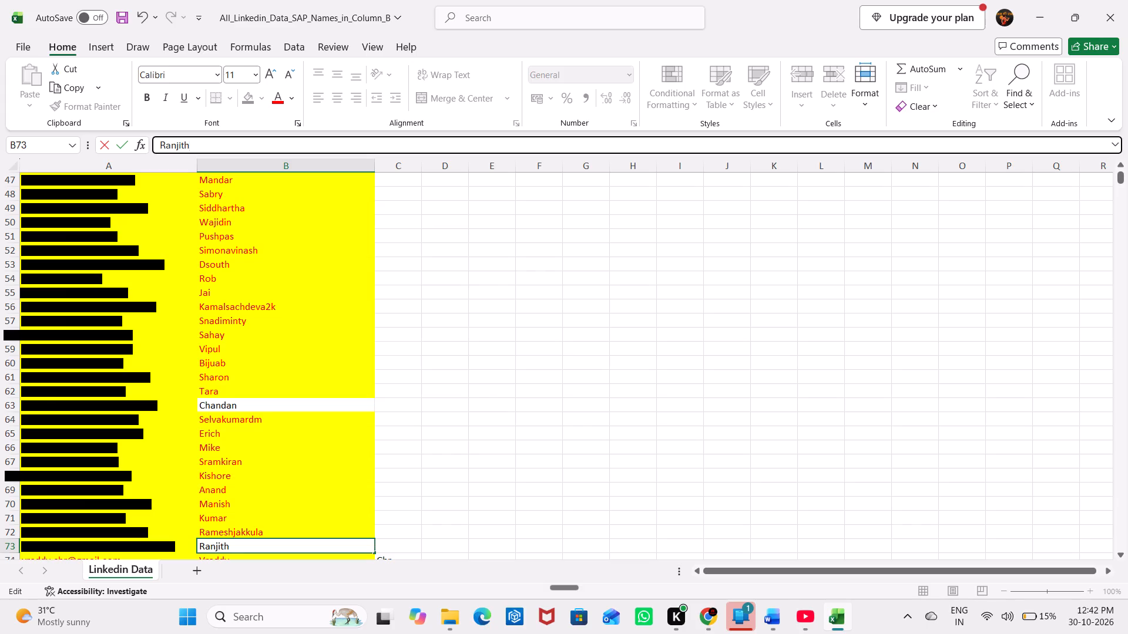
{"action": "key", "text": "Right"}
{"action": "key", "text": "Return"}
Clear the leftover letters in C74 and replace the name in B74 with Reddy.
{"action": "key", "text": "Right"}
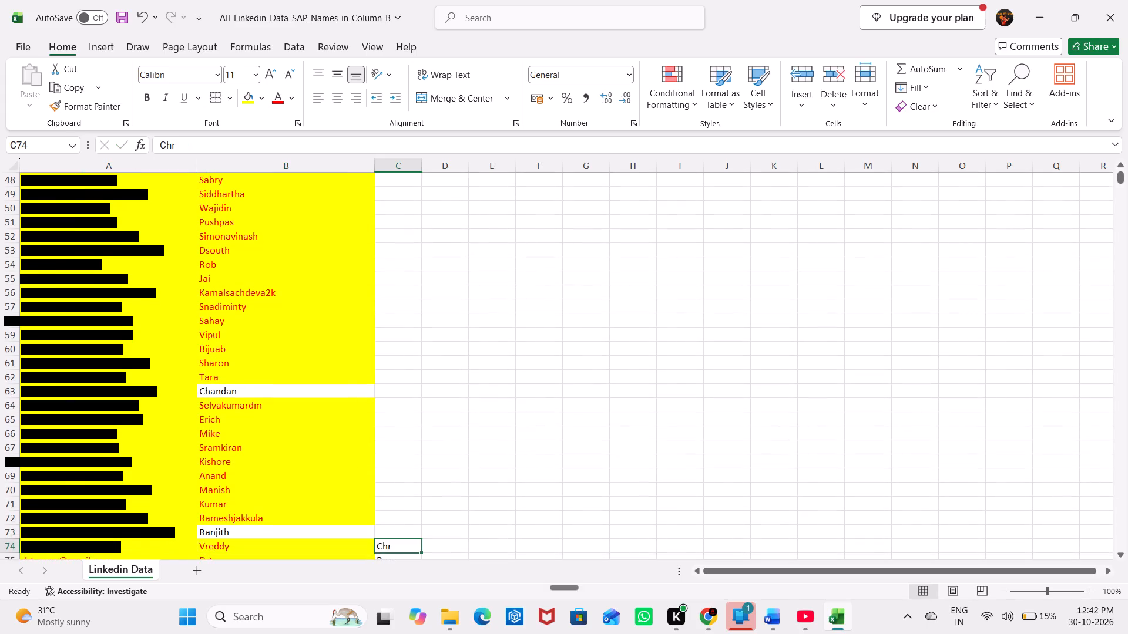
{"action": "key", "text": "Delete"}
{"action": "key", "text": "Left"}
{"action": "type", "text": "Redd"}
{"action": "key", "text": "y"}
{"action": "key", "text": "Return"}
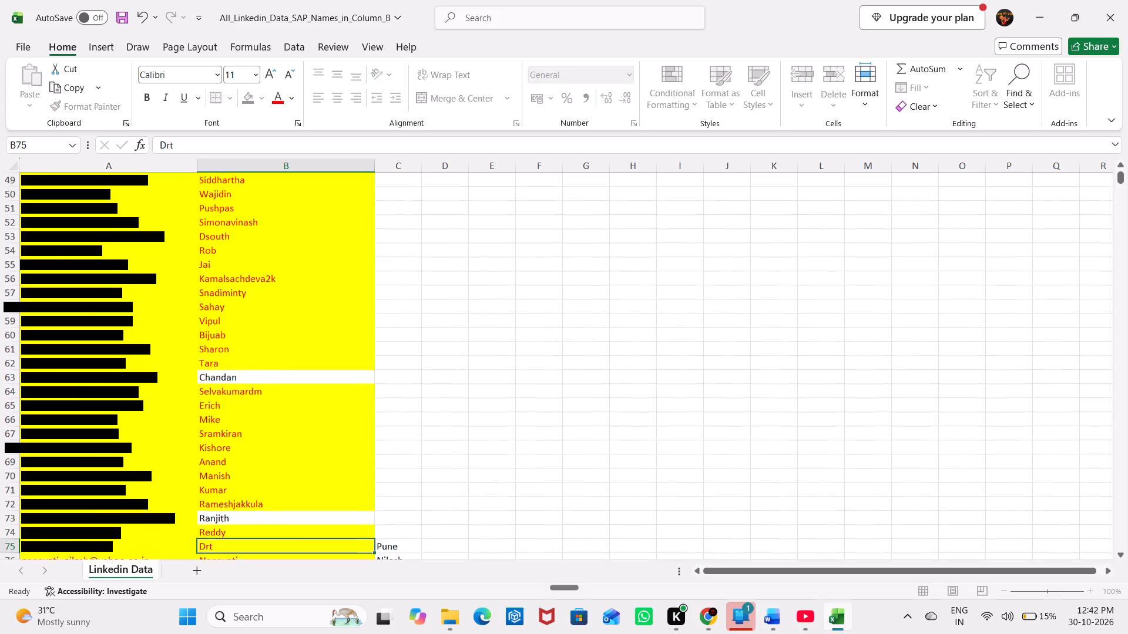
Move the first name in C76 into B76, replacing the surname there.
{"action": "key", "text": "Right"}
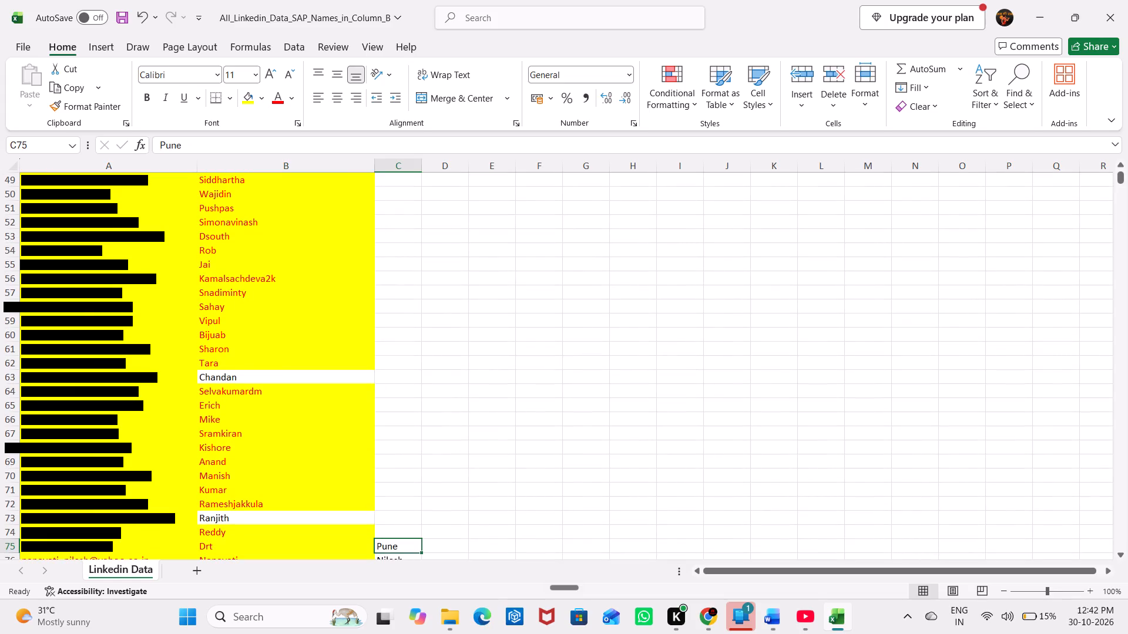
{"action": "key", "text": "Down"}
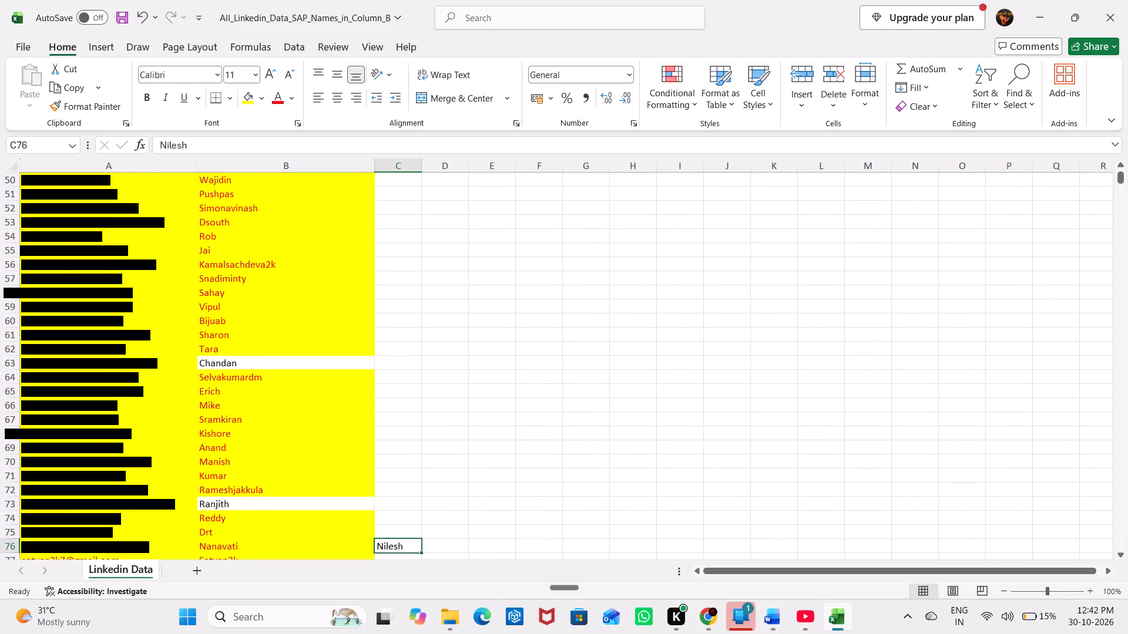
{"action": "key", "text": "ctrl+x"}
{"action": "key", "text": "Left"}
{"action": "key", "text": "ctrl+v"}
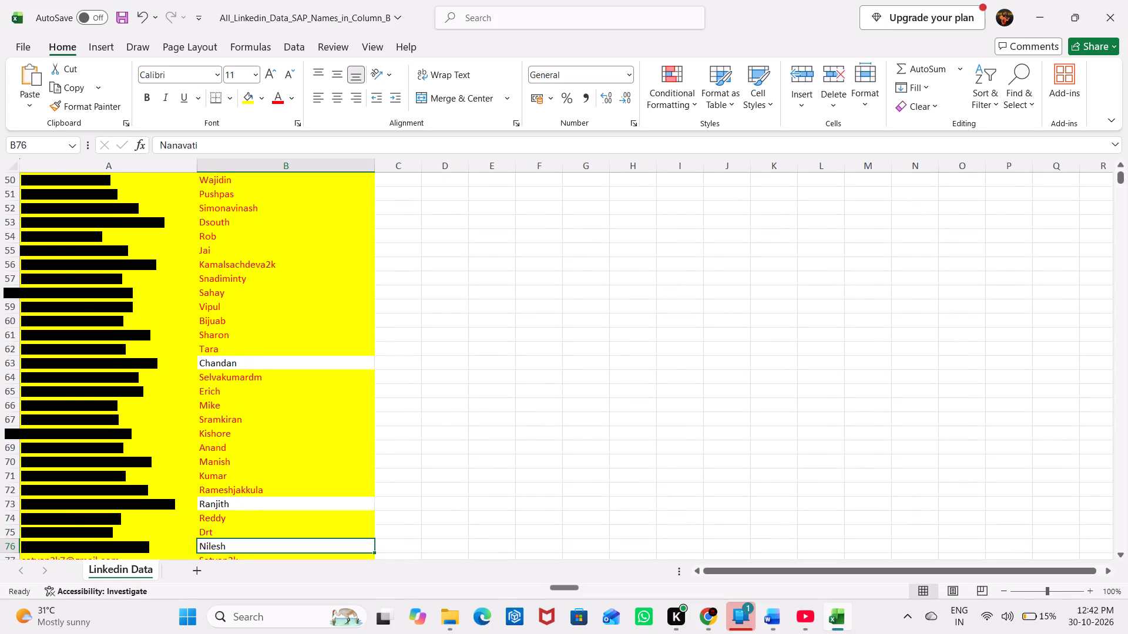
Clear the leftover name parts from cells C78, C80, C81 and C82.
{"action": "key", "text": "Right"}
{"action": "key", "text": "ctrl+Down"}
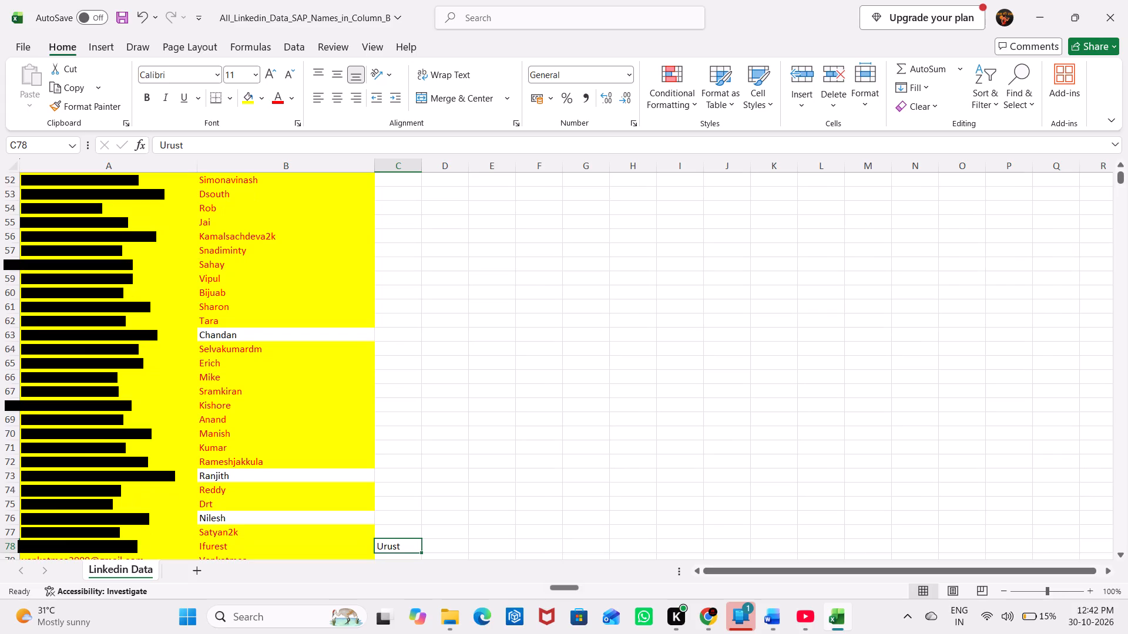
{"action": "key", "text": "Down"}
{"action": "key", "text": "Up"}
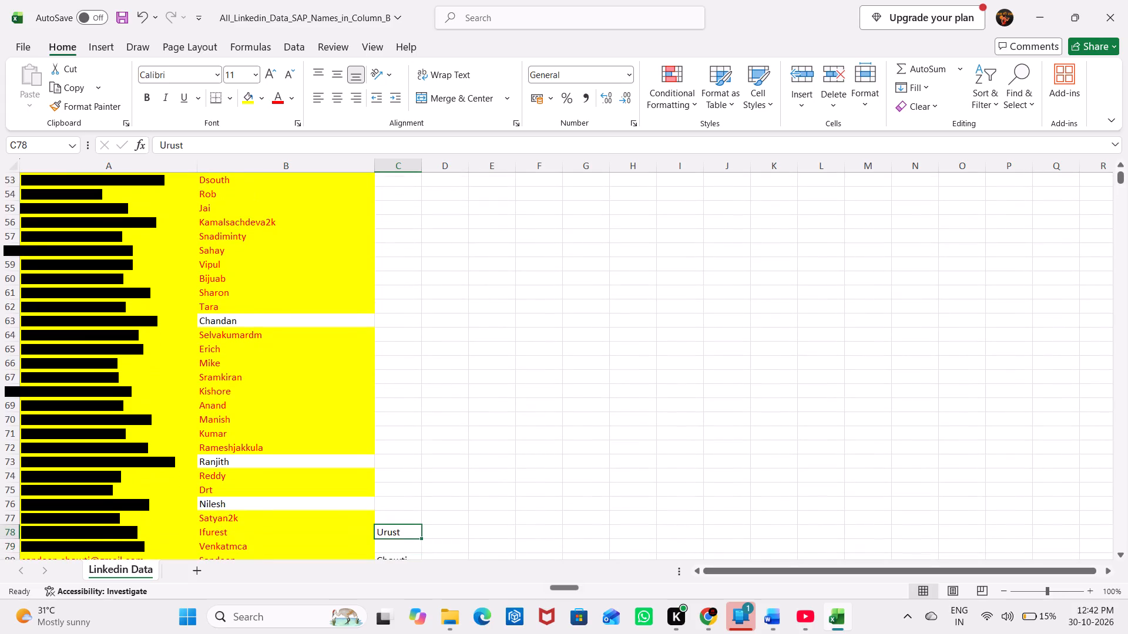
{"action": "key", "text": "Delete"}
{"action": "key", "text": "ctrl+Down"}
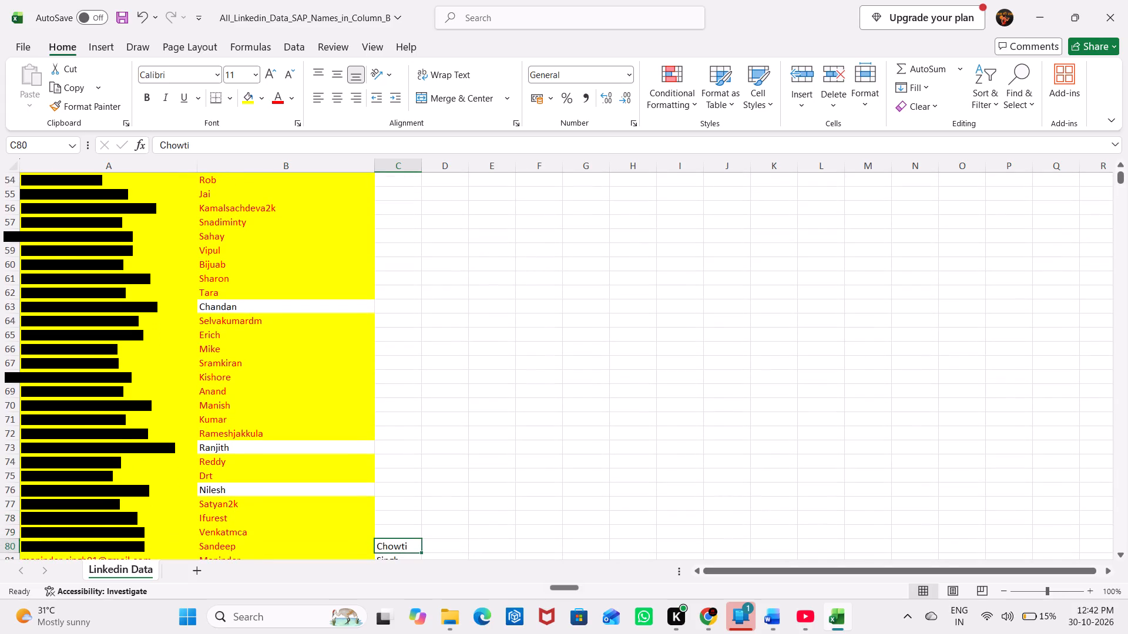
{"action": "key", "text": "Delete"}
{"action": "key", "text": "Down"}
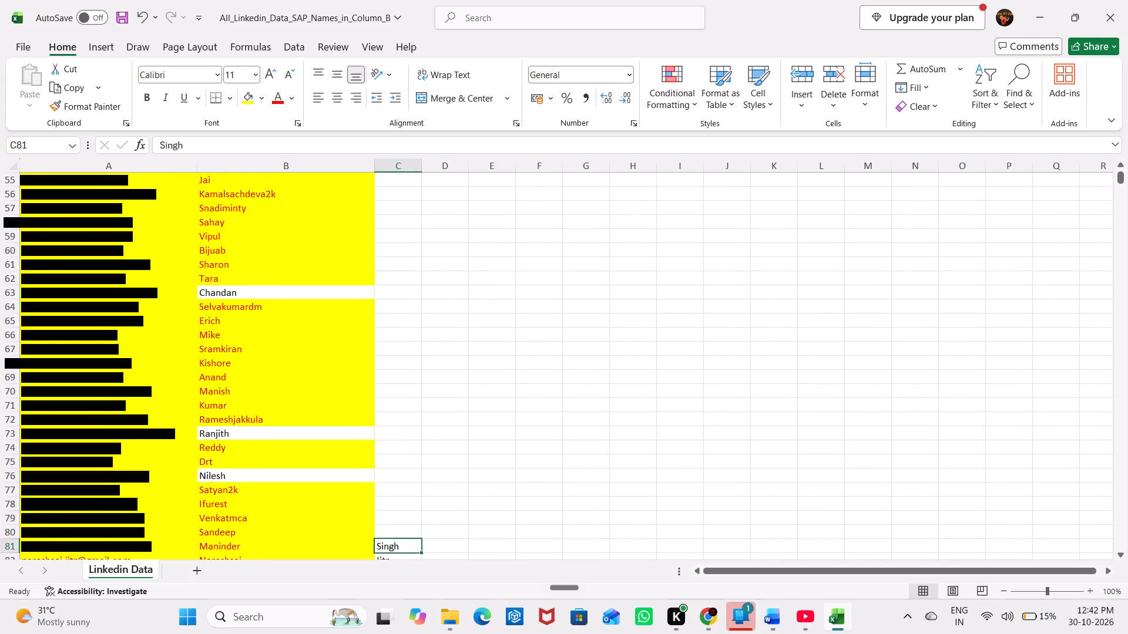
{"action": "key", "text": "Delete"}
{"action": "key", "text": "Down"}
{"action": "key", "text": "Delete"}
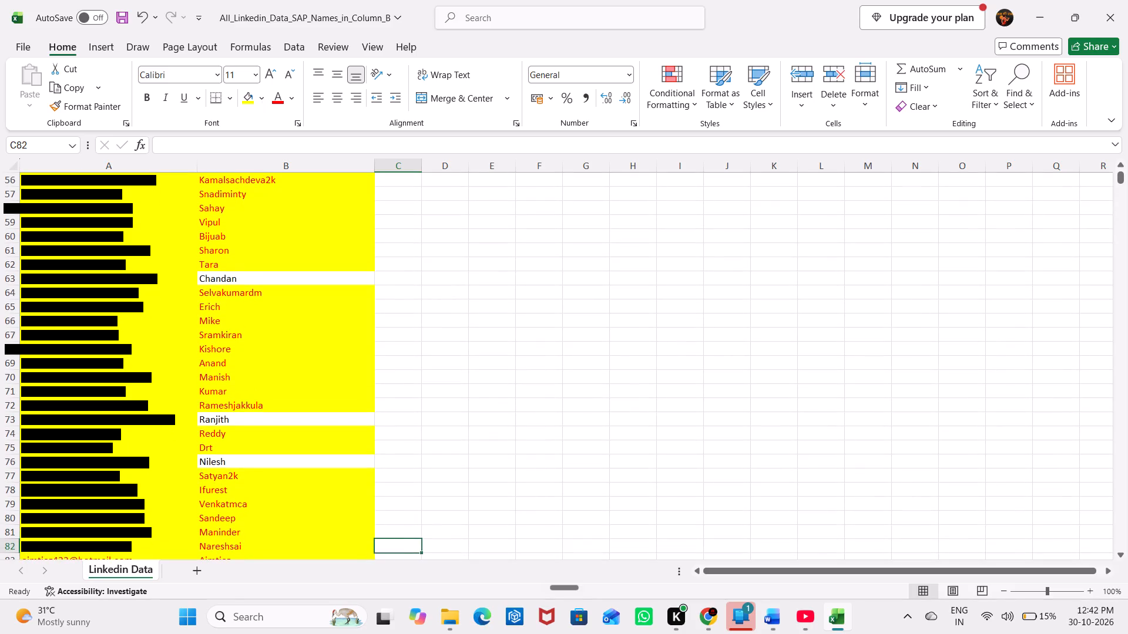
Split the run-together name in B82 into two words with a space and capitalize the second word.
{"action": "key", "text": "Down"}
{"action": "key", "text": "Up"}
{"action": "key", "text": "Left"}
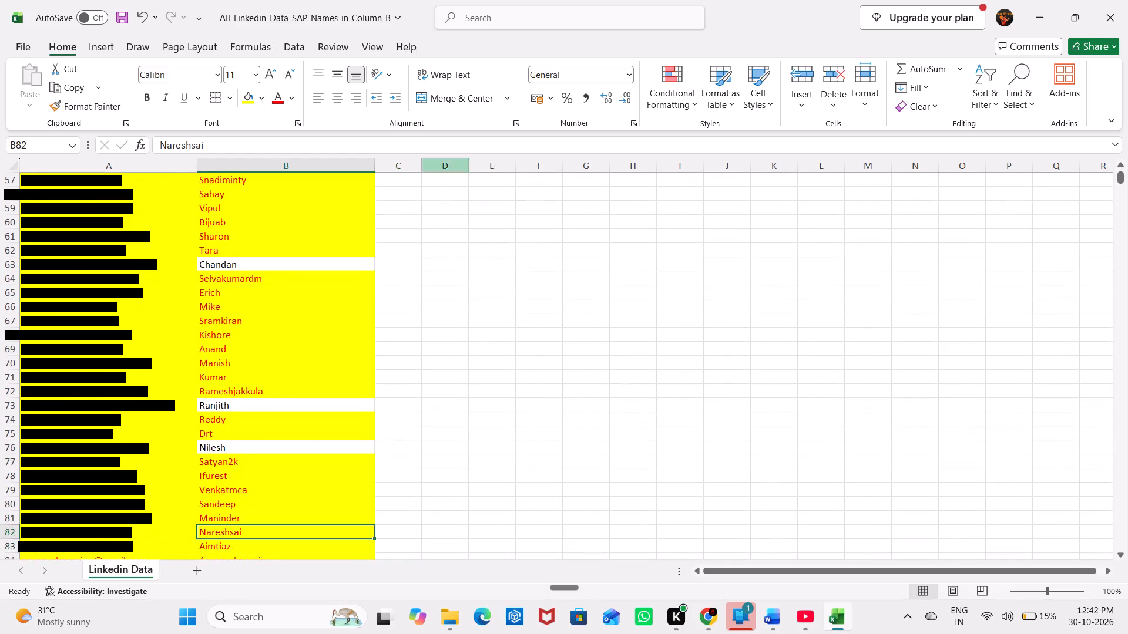
{"action": "left_click", "coordinate": [192, 146]}
{"action": "key", "text": "space"}
{"action": "key", "text": "Right"}
{"action": "key", "text": "BackSpace"}
{"action": "key", "text": "shift+s"}
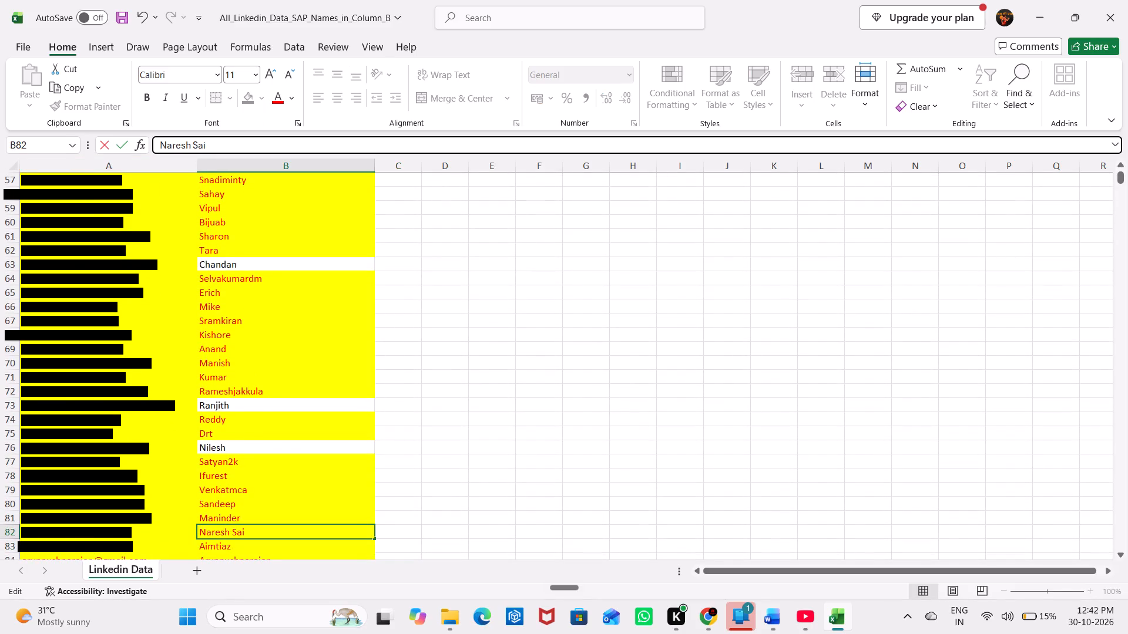
{"action": "key", "text": "Return"}
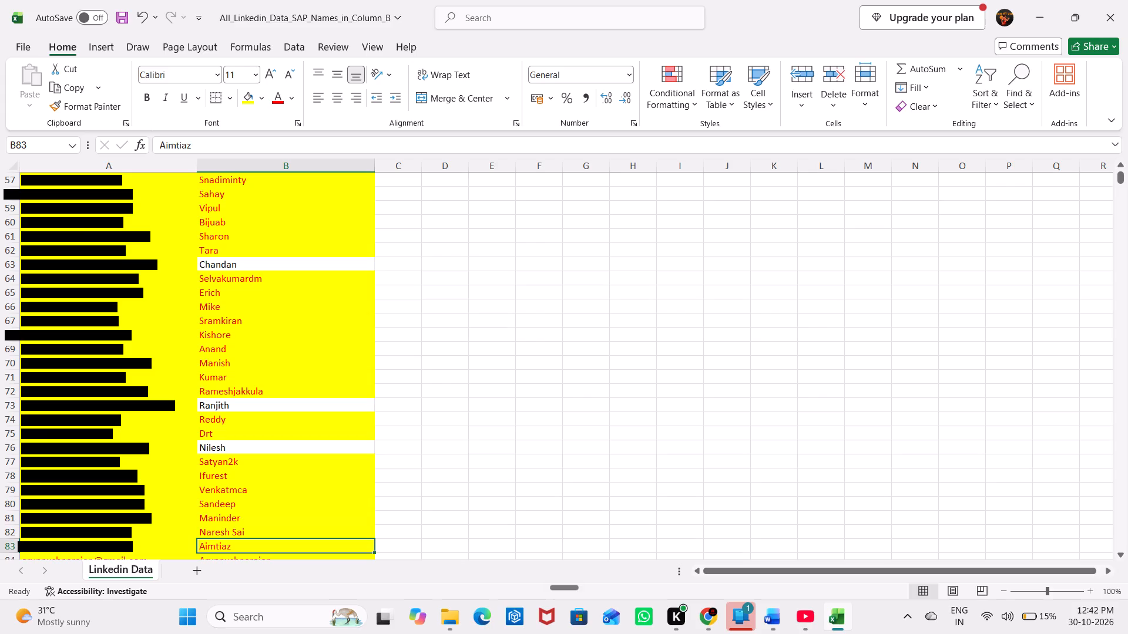
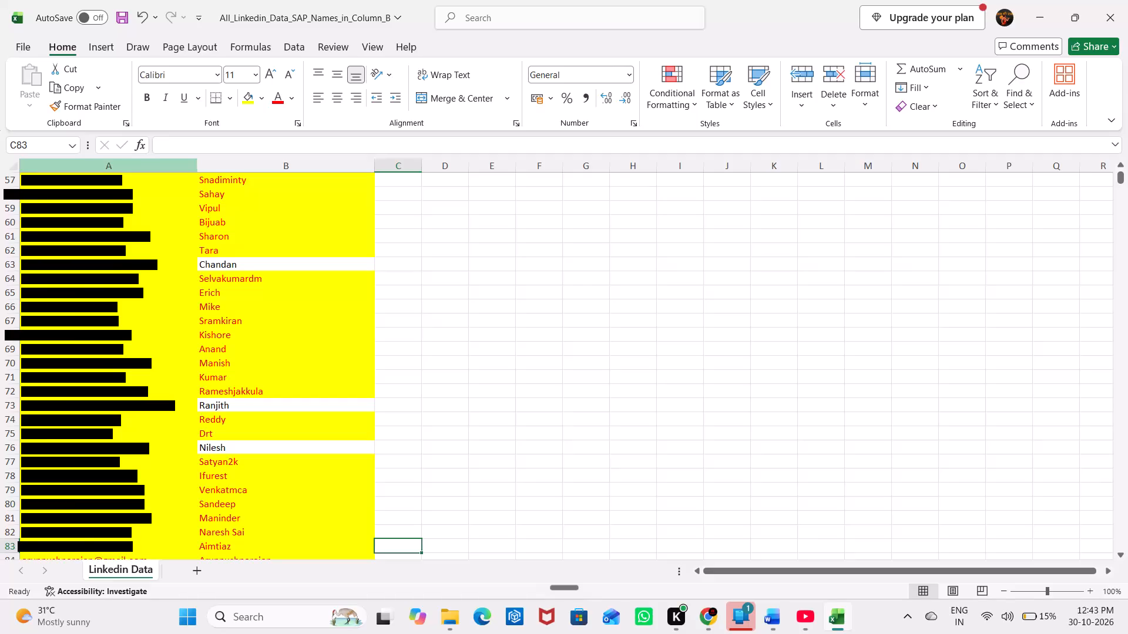
Move the name Alabidi from C88 into B88, replacing the first name there.
{"action": "key", "text": "ctrl+Down"}
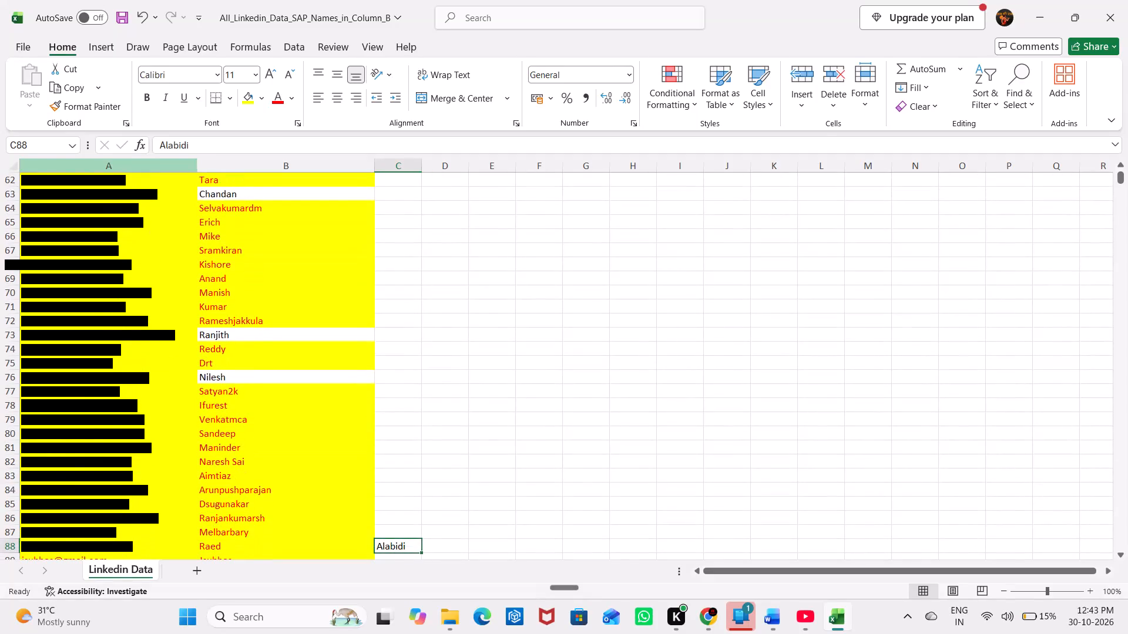
{"action": "key", "text": "ctrl+x"}
{"action": "key", "text": "Left"}
{"action": "key", "text": "ctrl+v"}
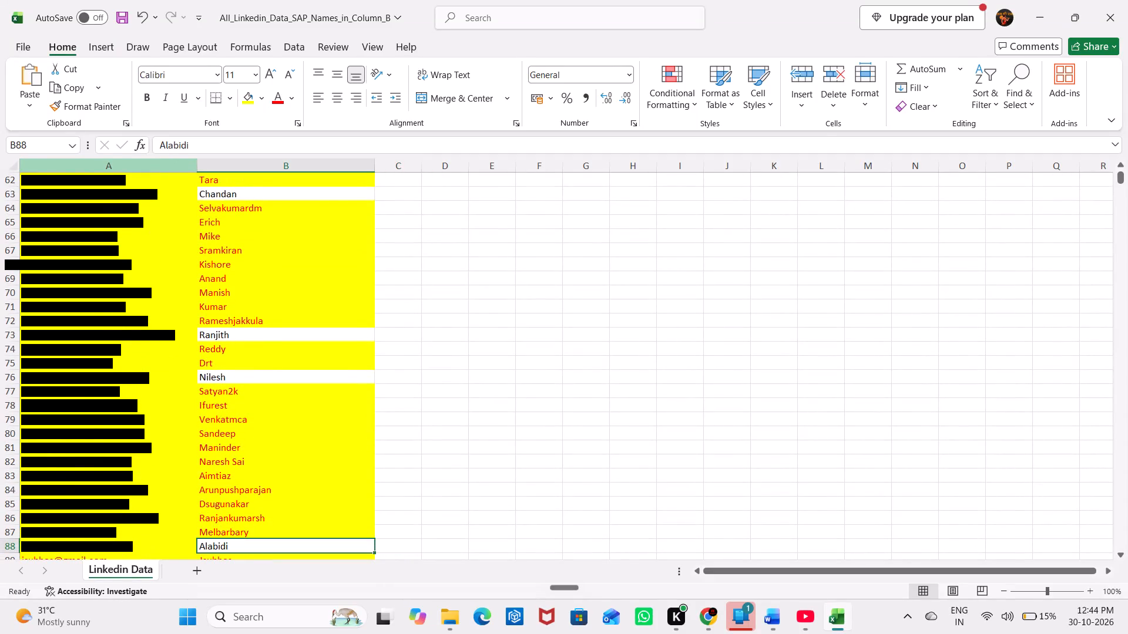
Clear the leftover surname from cell C92.
{"action": "key", "text": "Right"}
{"action": "key", "text": "ctrl+Down"}
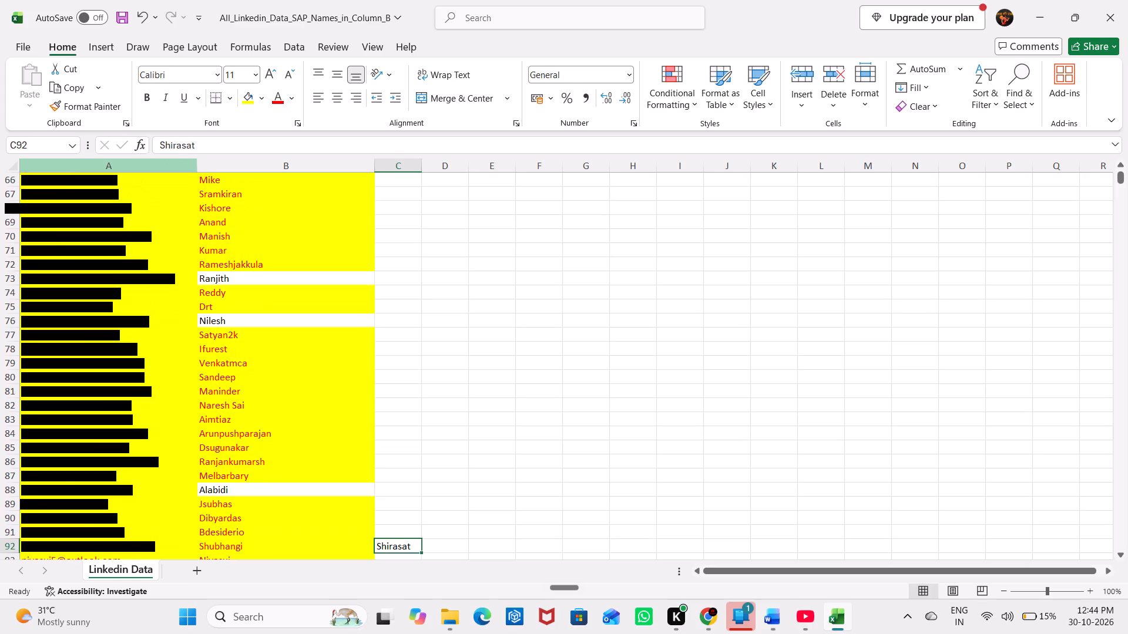
{"action": "key", "text": "Delete"}
Move the name Jyothsna from C97 into B97, replacing the name there.
{"action": "key", "text": "ctrl+Down"}
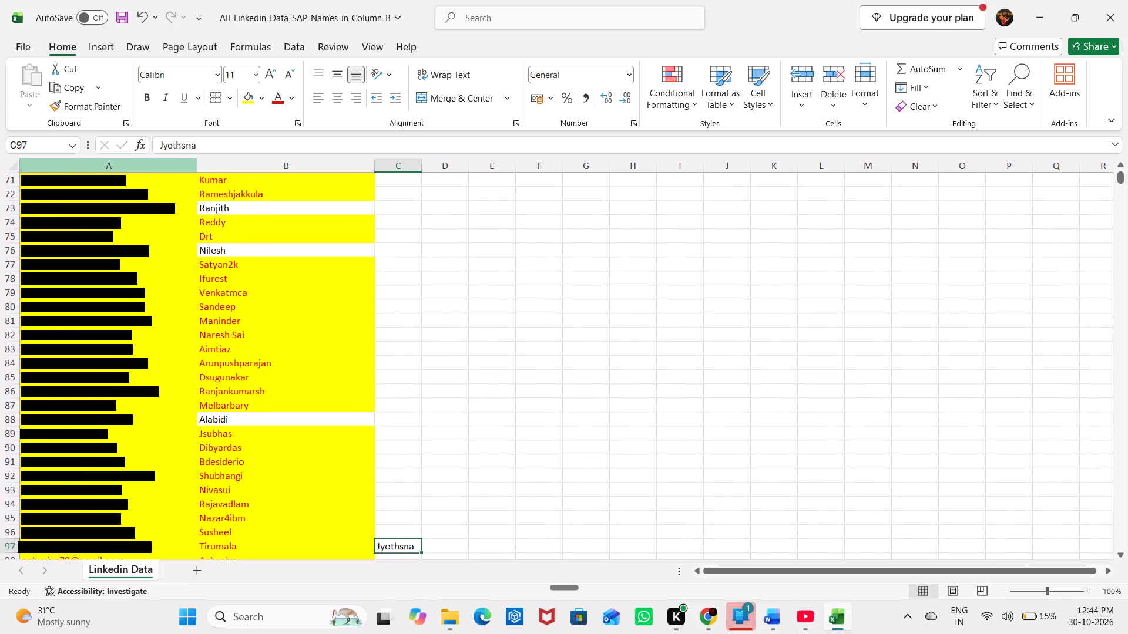
{"action": "key", "text": "ctrl+x"}
{"action": "key", "text": "Left"}
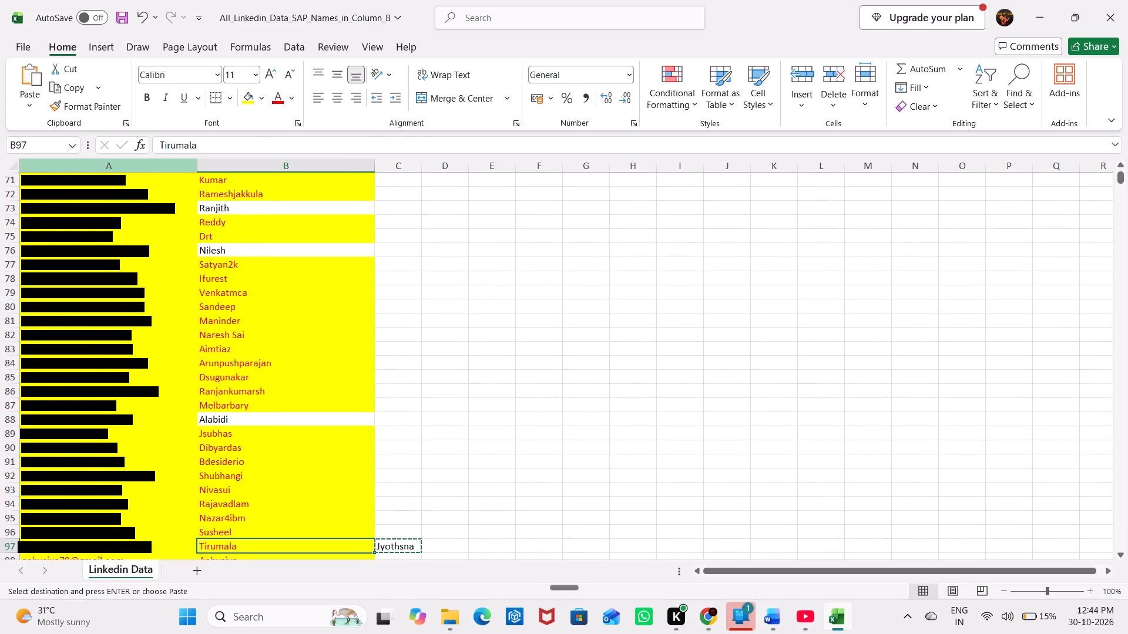
{"action": "key", "text": "ctrl+v"}
Append the letters ah to the name in B102, making it Riah, and clear the leftover part in C102.
{"action": "key", "text": "Right"}
{"action": "key", "text": "ctrl+Down"}
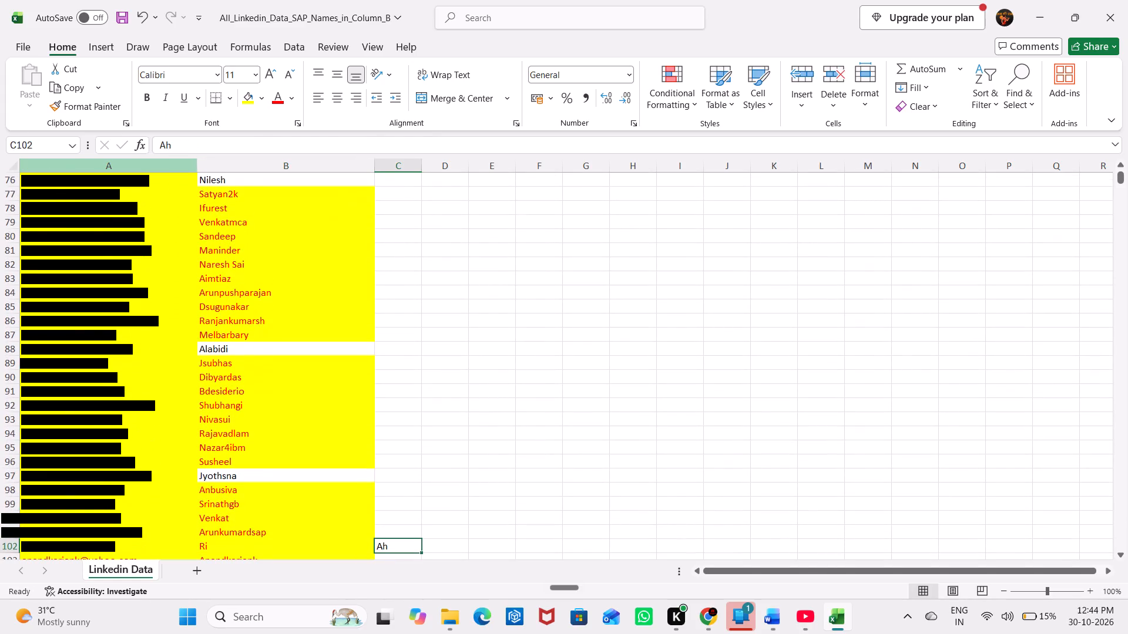
{"action": "key", "text": "Left"}
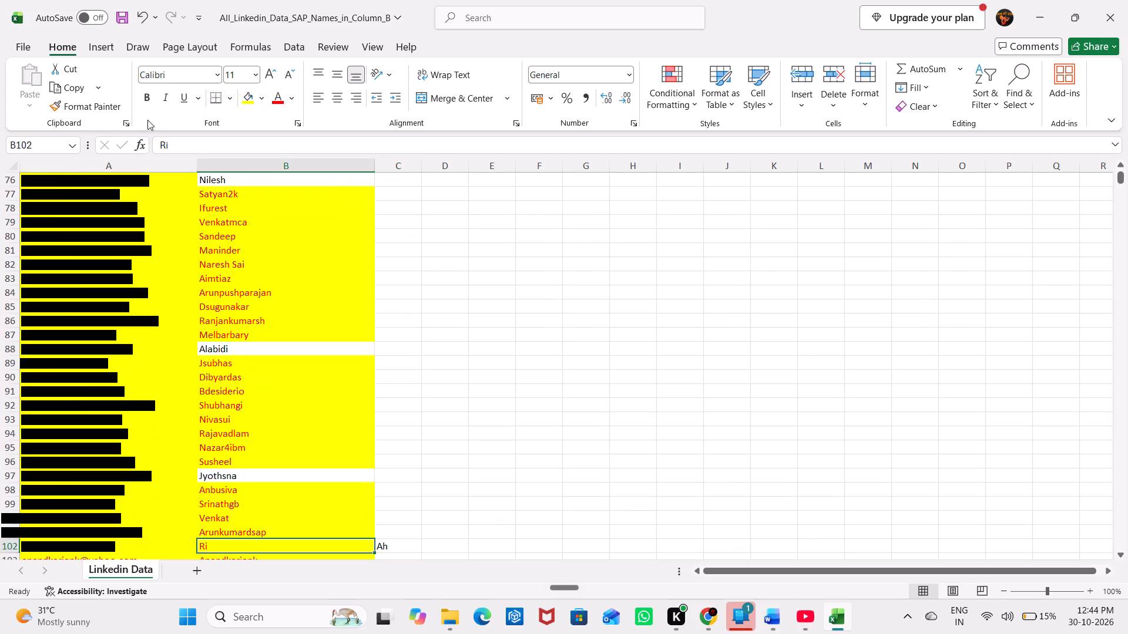
{"action": "left_click", "coordinate": [180, 141]}
{"action": "type", "text": "ah"}
{"action": "key", "text": "Tab"}
{"action": "key", "text": "Delete"}
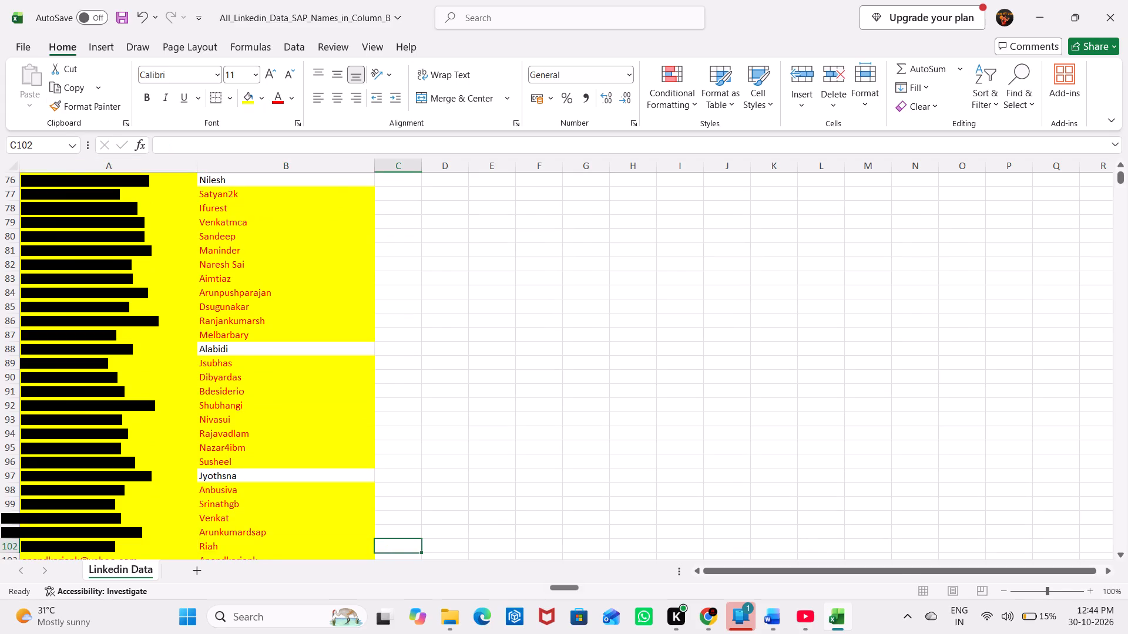
Clear every leftover name part in column C from row 104 through row 117.
{"action": "key", "text": "ctrl+Down"}
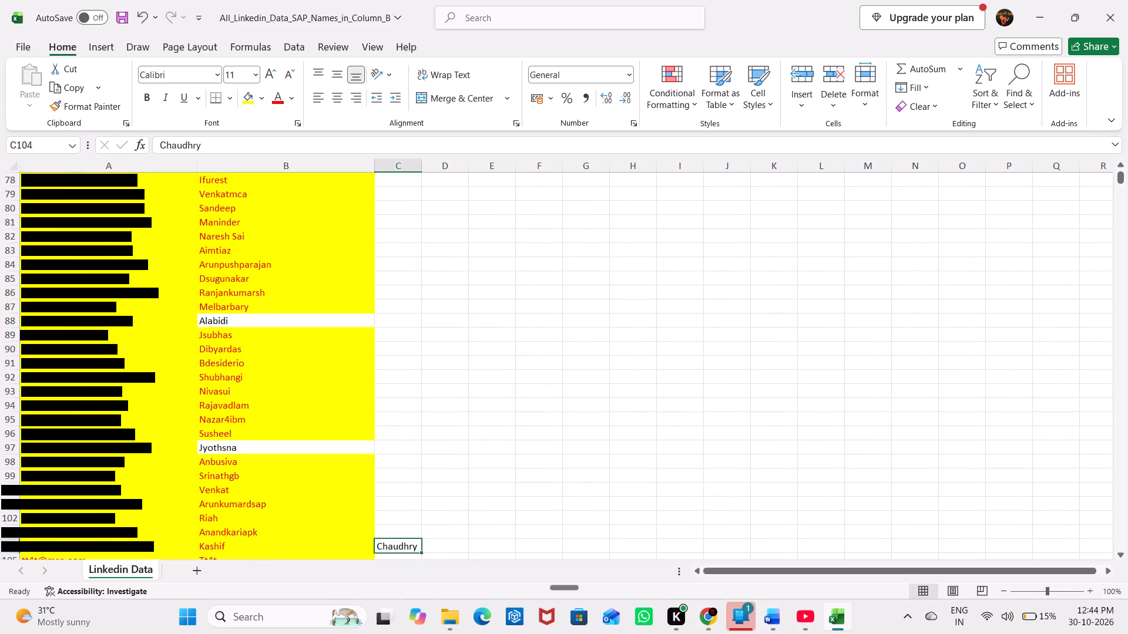
{"action": "key", "text": "Delete"}
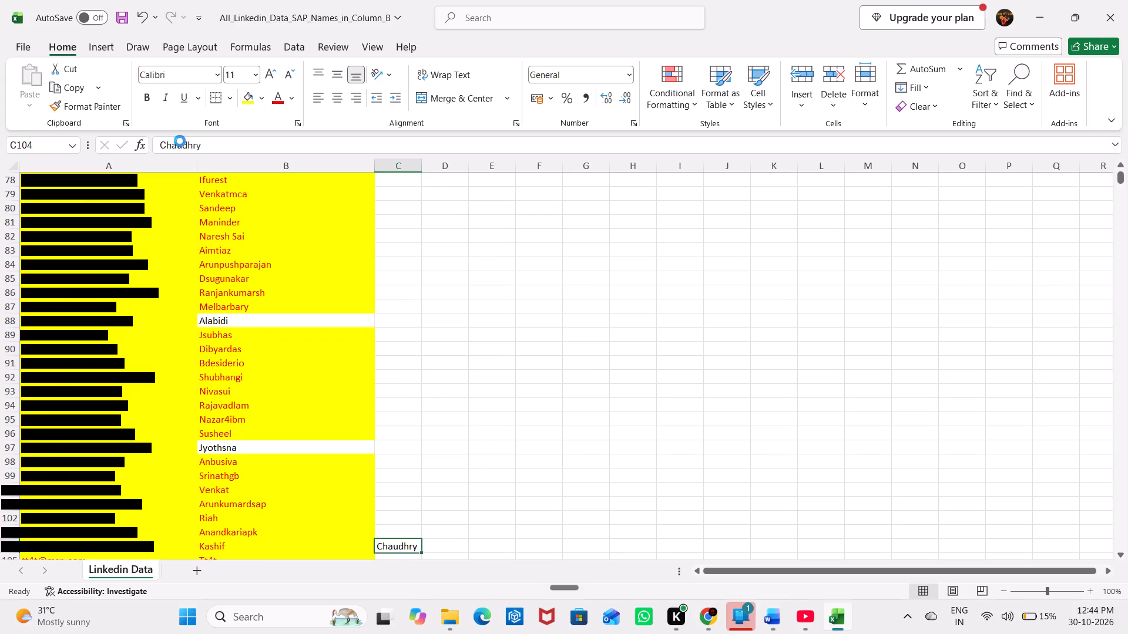
{"action": "key", "text": "ctrl+Down"}
{"action": "key", "text": "Delete"}
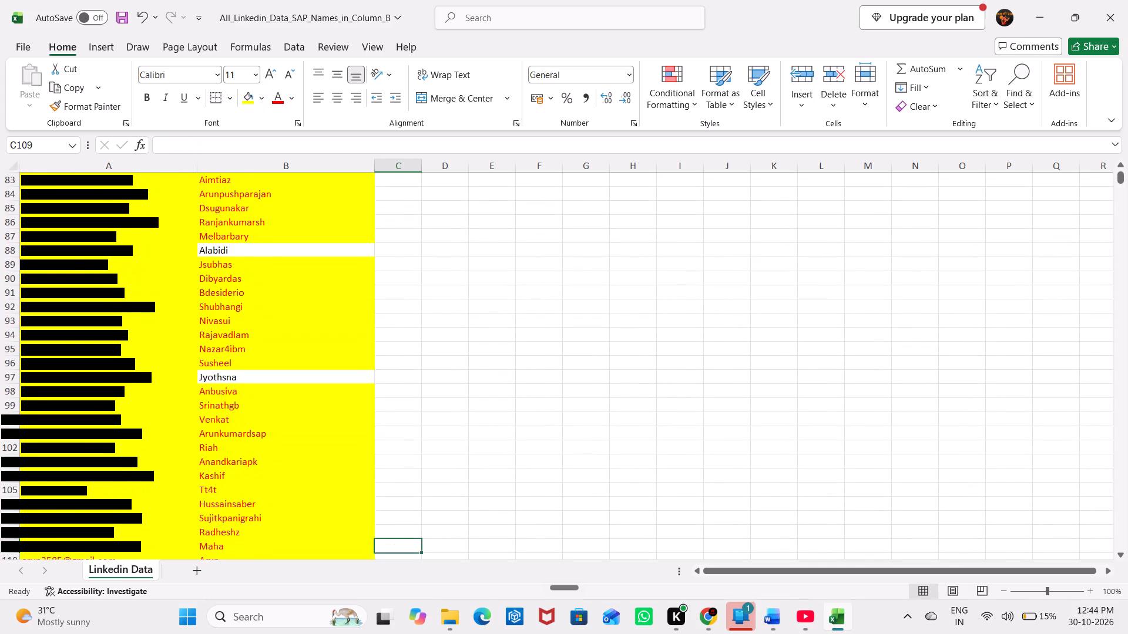
{"action": "key", "text": "ctrl+Down"}
{"action": "key", "text": "Delete"}
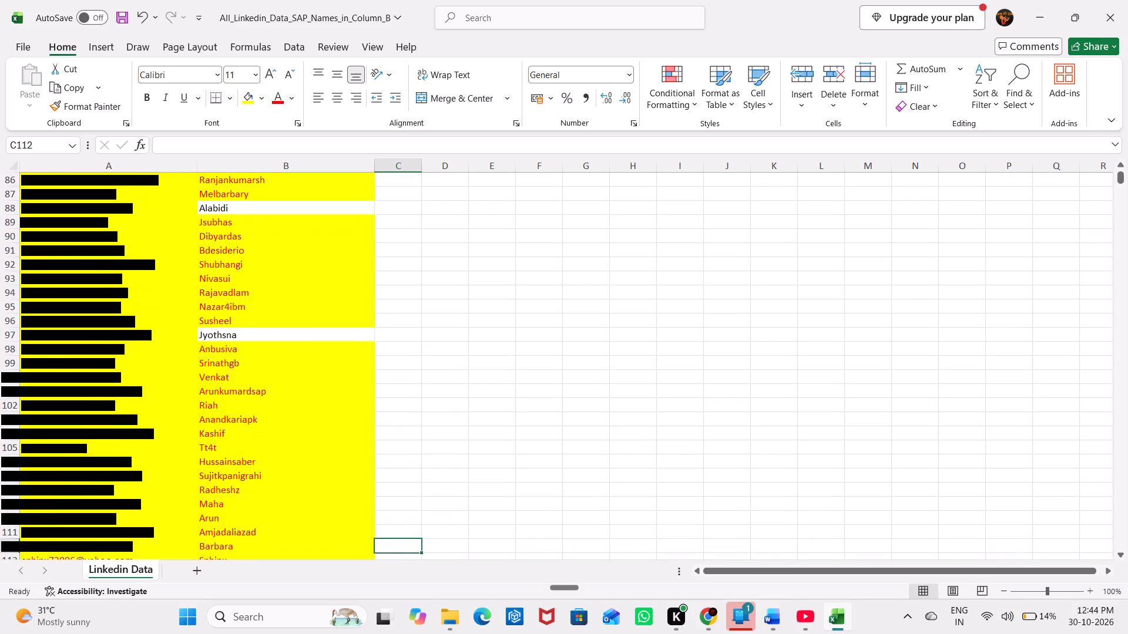
{"action": "key", "text": "ctrl+Down"}
{"action": "key", "text": "Delete"}
{"action": "key", "text": "ctrl+Down"}
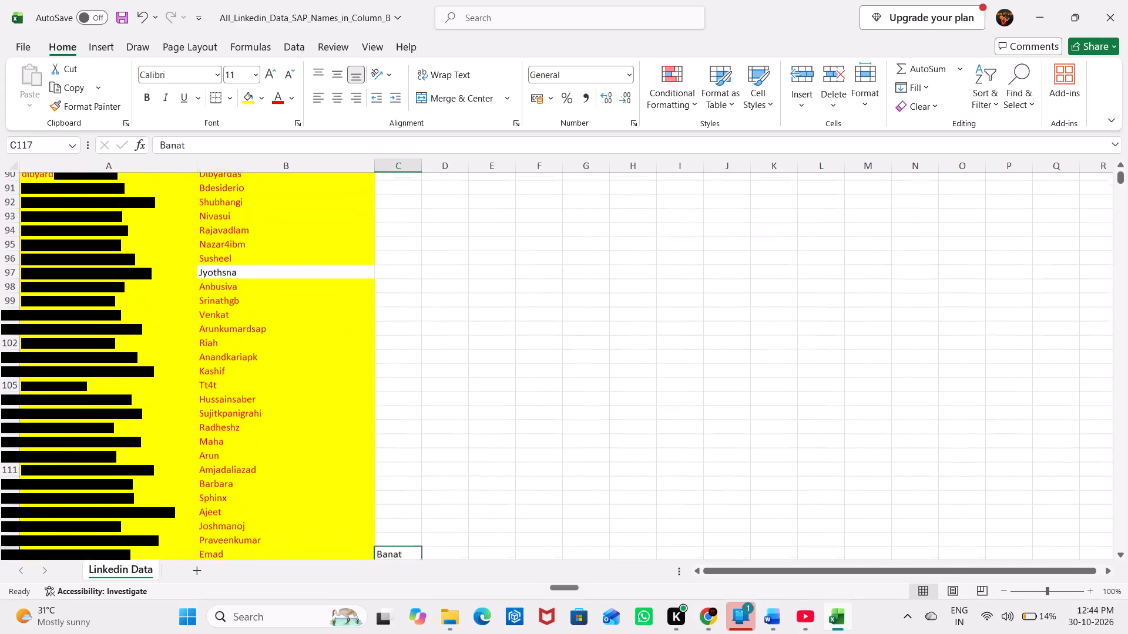
{"action": "key", "text": "Delete"}
Move the name Manmadh from C119 into B119, replacing the single initial there.
{"action": "key", "text": "ctrl+Down"}
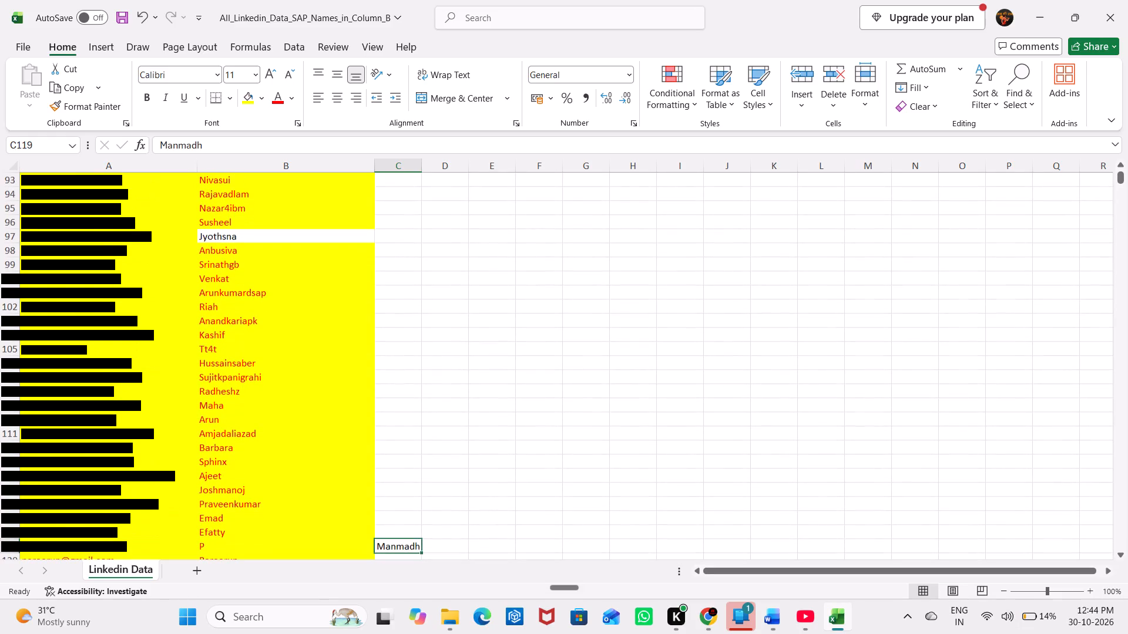
{"action": "key", "text": "ctrl+x"}
{"action": "key", "text": "Left"}
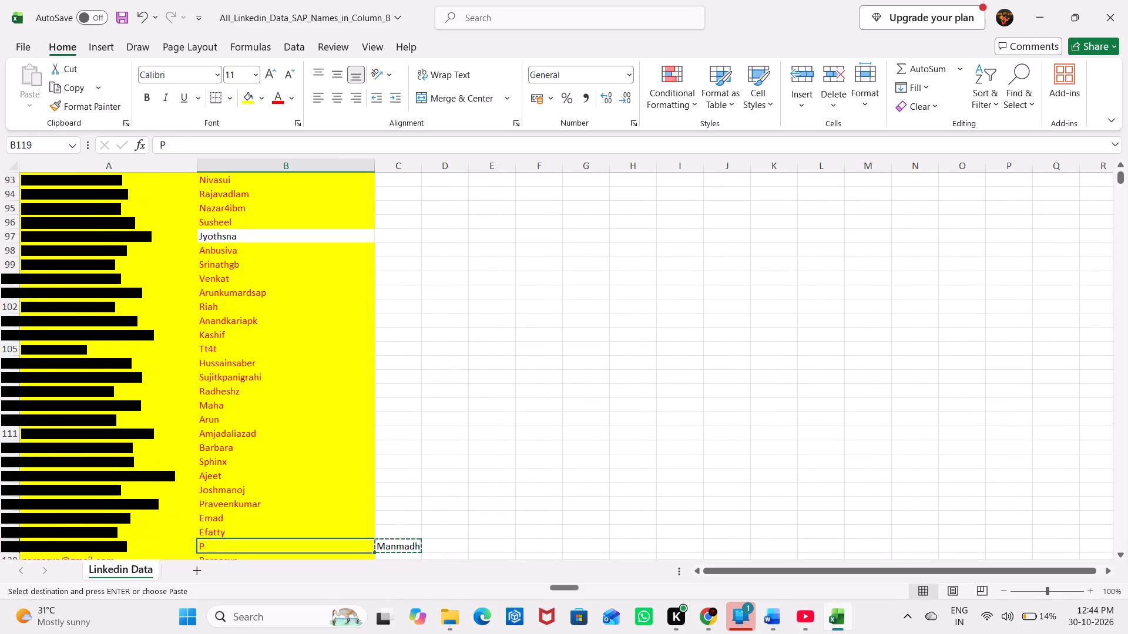
{"action": "key", "text": "ctrl+v"}
Clear the leftover name parts from cells C122, C125, C126, C127 and C130.
{"action": "key", "text": "Right"}
{"action": "key", "text": "ctrl+Down"}
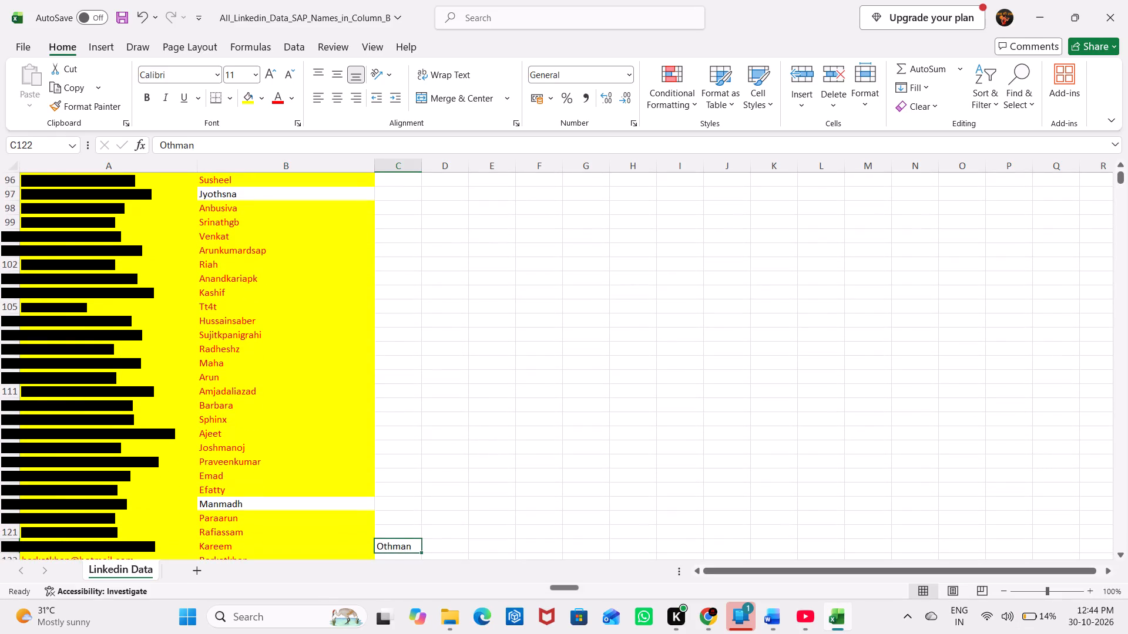
{"action": "key", "text": "ctrl+x"}
{"action": "key", "text": "Escape"}
{"action": "key", "text": "Delete"}
{"action": "key", "text": "ctrl+Down"}
{"action": "key", "text": "Delete"}
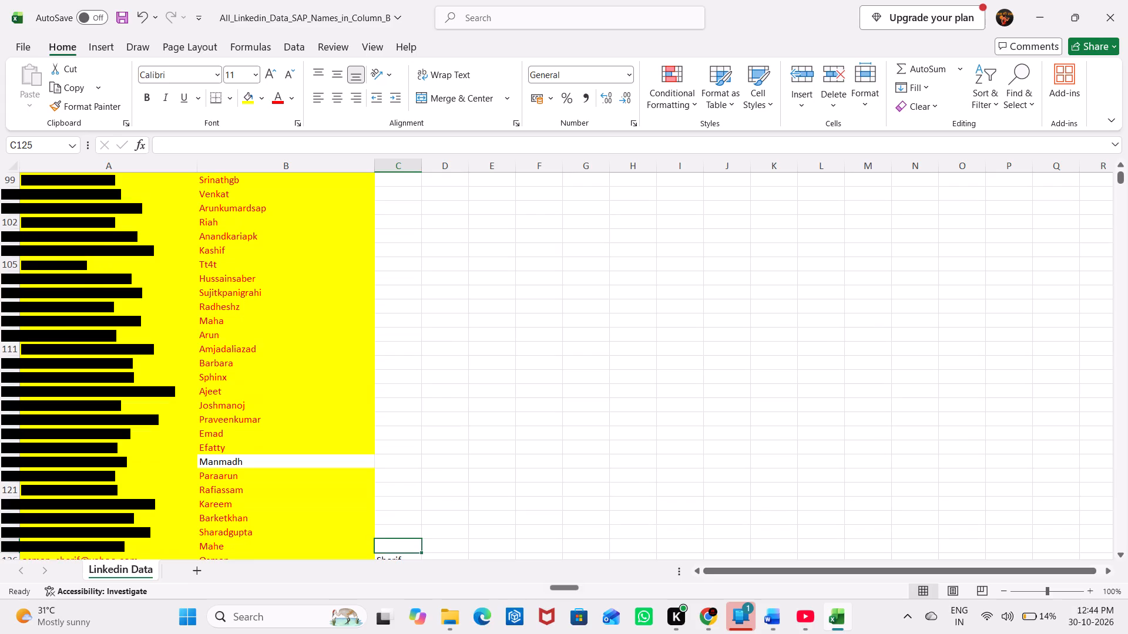
{"action": "key", "text": "ctrl+Down"}
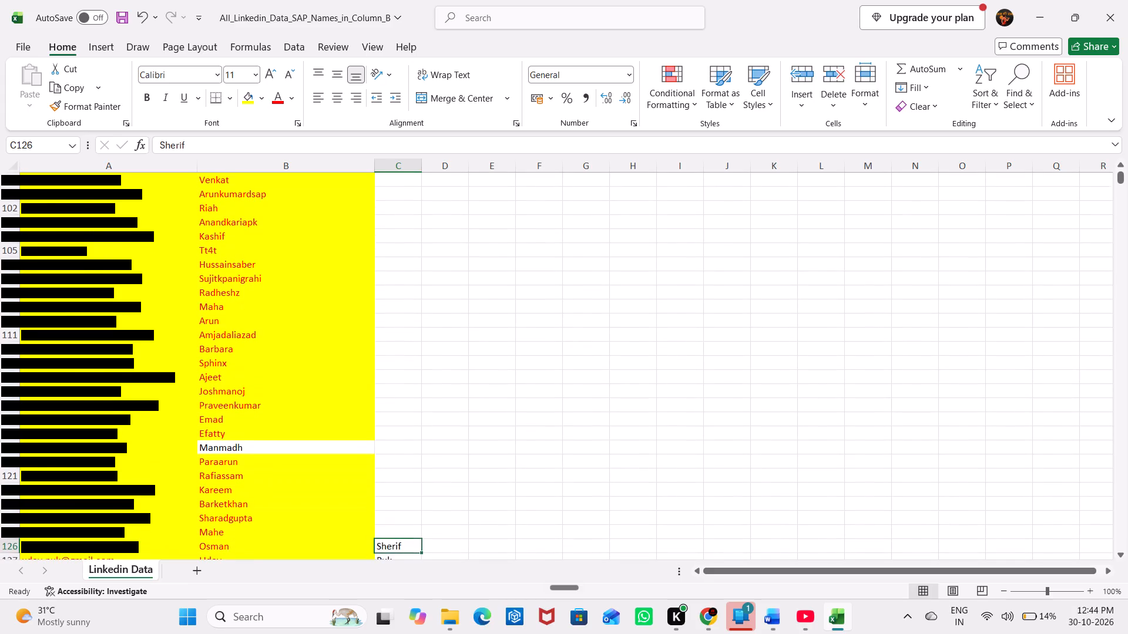
{"action": "key", "text": "Delete"}
{"action": "key", "text": "ctrl+Down"}
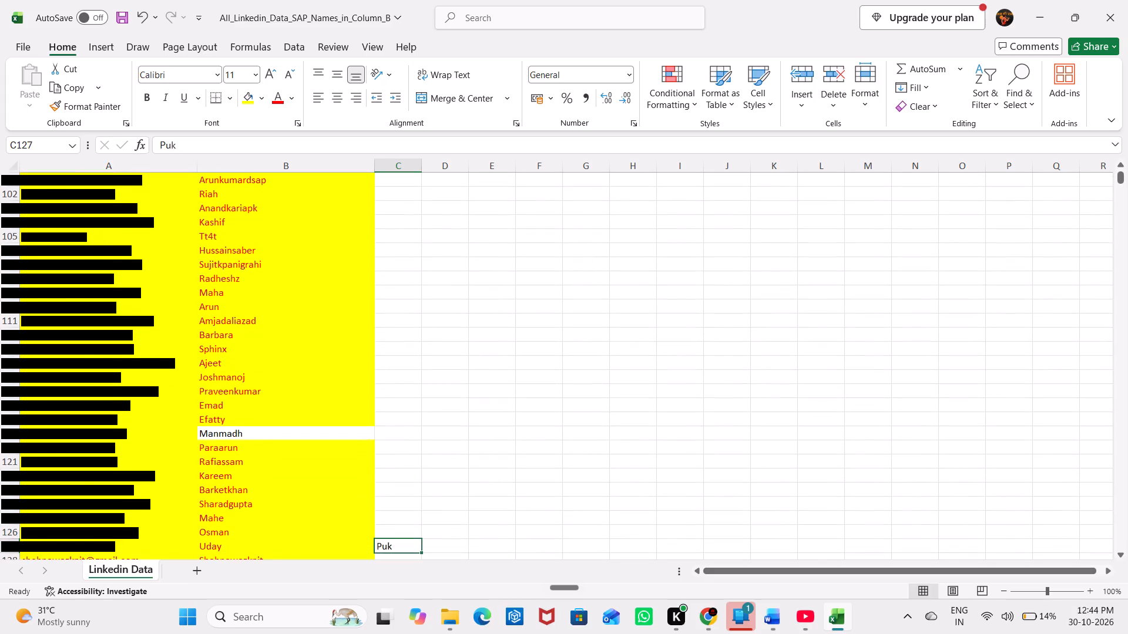
{"action": "key", "text": "Delete"}
{"action": "key", "text": "ctrl+Down"}
{"action": "key", "text": "Delete"}
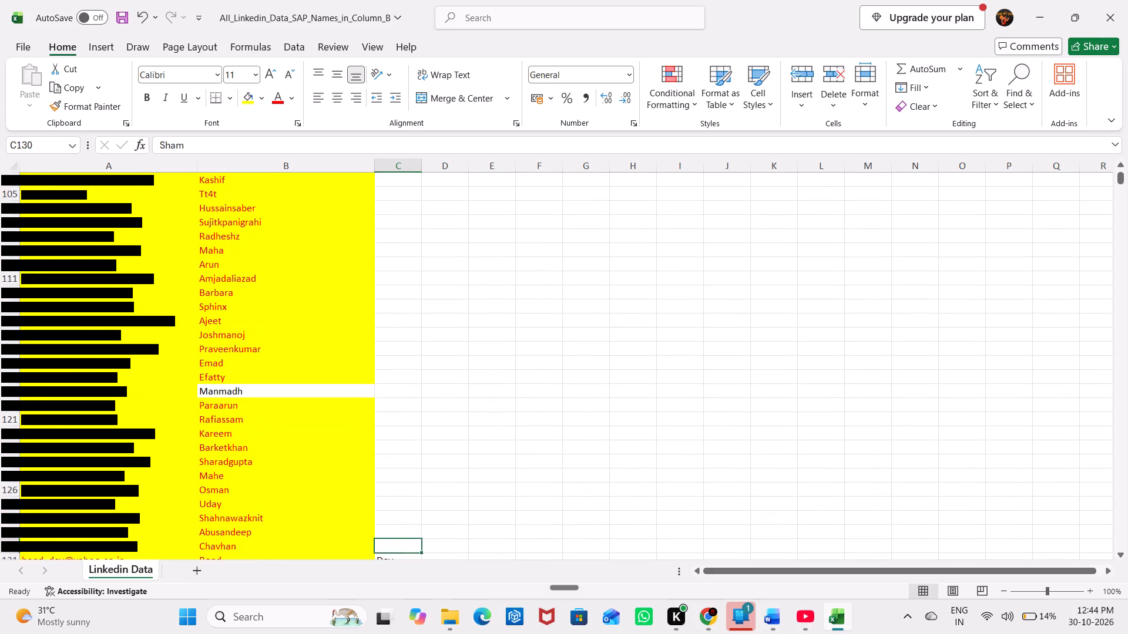
Clear the leftover part in C131 and replace the name in B131 with Dev.
{"action": "key", "text": "ctrl+Down"}
{"action": "key", "text": "Delete"}
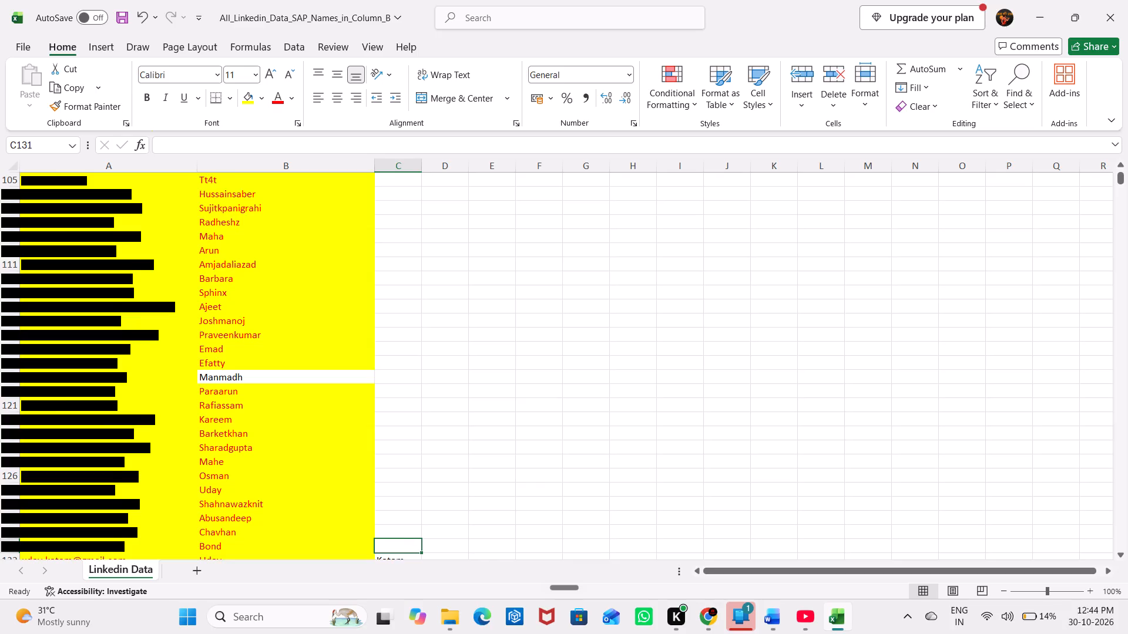
{"action": "key", "text": "ctrl+Down"}
{"action": "key", "text": "Up"}
{"action": "key", "text": "Left"}
{"action": "type", "text": "Dev"}
{"action": "key", "text": "Return"}
Clear the leftover surname from cell C132.
{"action": "key", "text": "Right"}
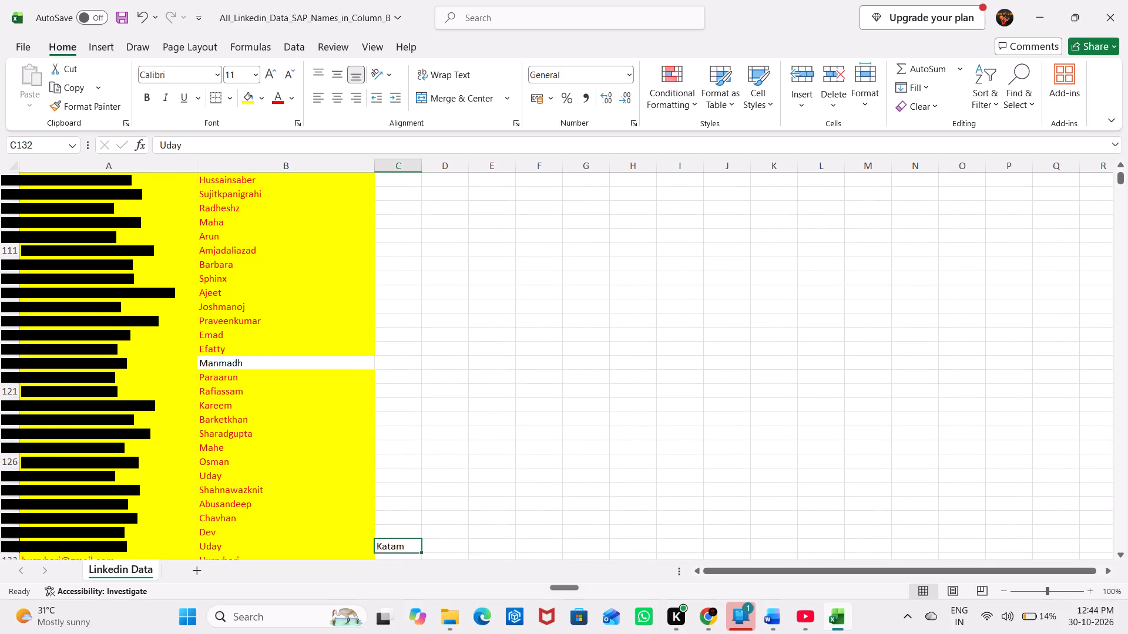
{"action": "key", "text": "Delete"}
Clear the leftover part in C134 and replace the name in B134 with Anas.
{"action": "key", "text": "ctrl+Down"}
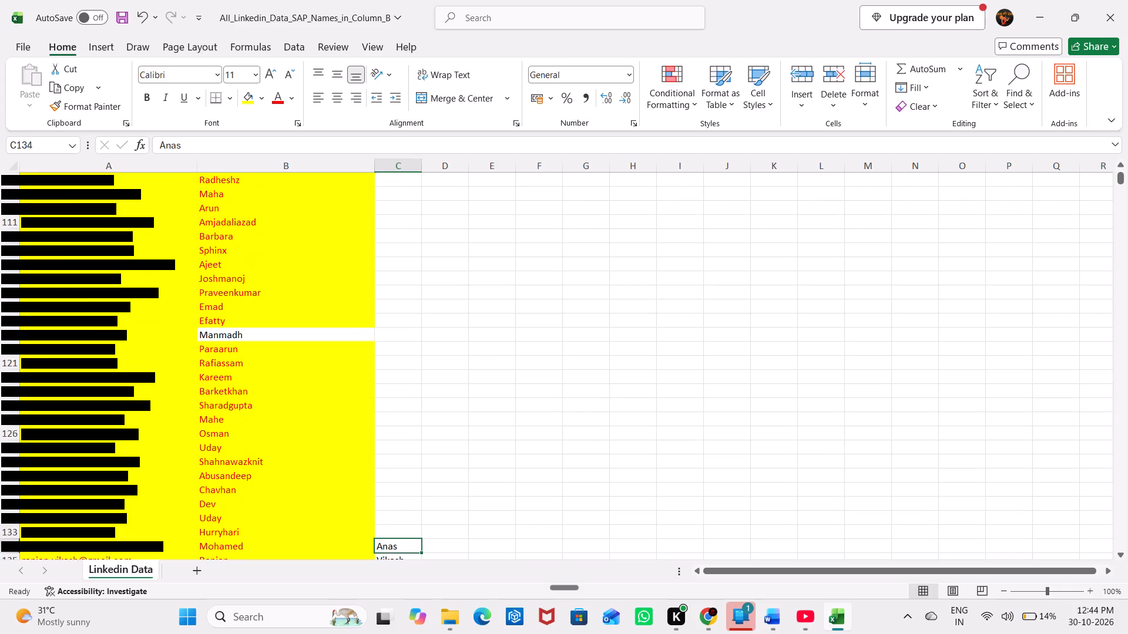
{"action": "key", "text": "Delete"}
{"action": "key", "text": "Up"}
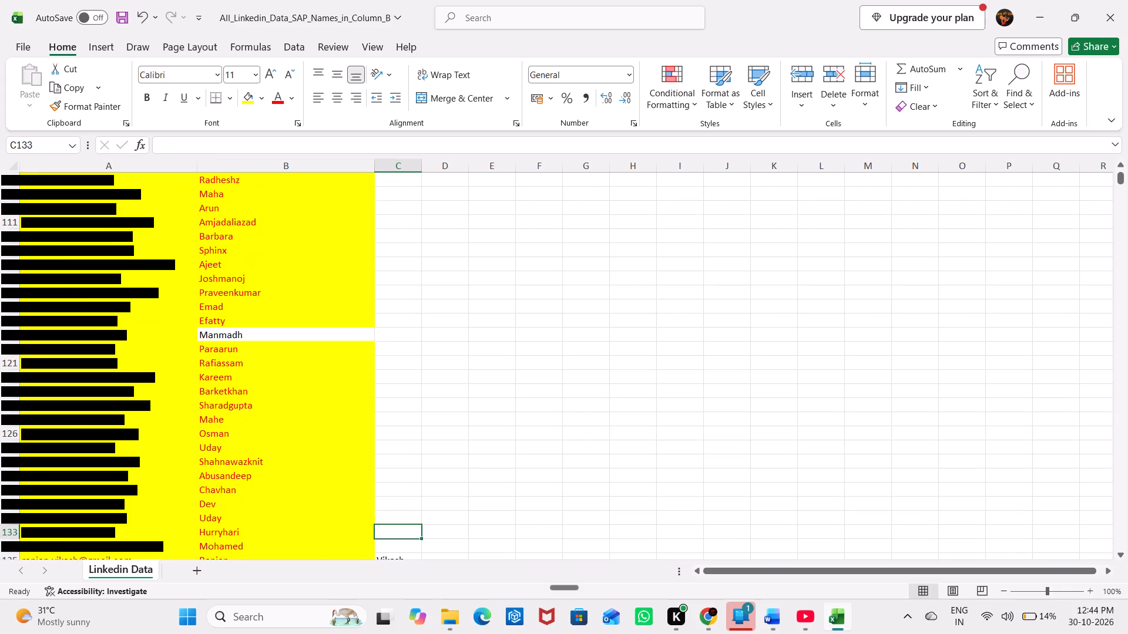
{"action": "key", "text": "Left"}
{"action": "key", "text": "Down"}
{"action": "key", "text": "shift+a"}
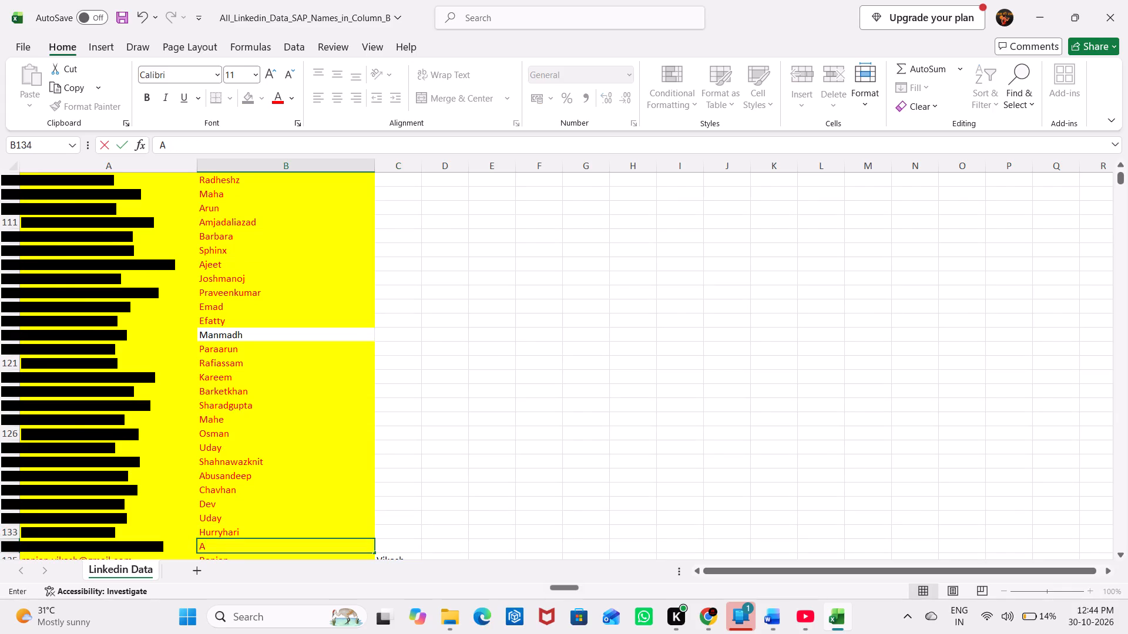
{"action": "type", "text": "nas"}
{"action": "key", "text": "Return"}
Move the name Vikash from C135 into B135, replacing the name there.
{"action": "key", "text": "Right"}
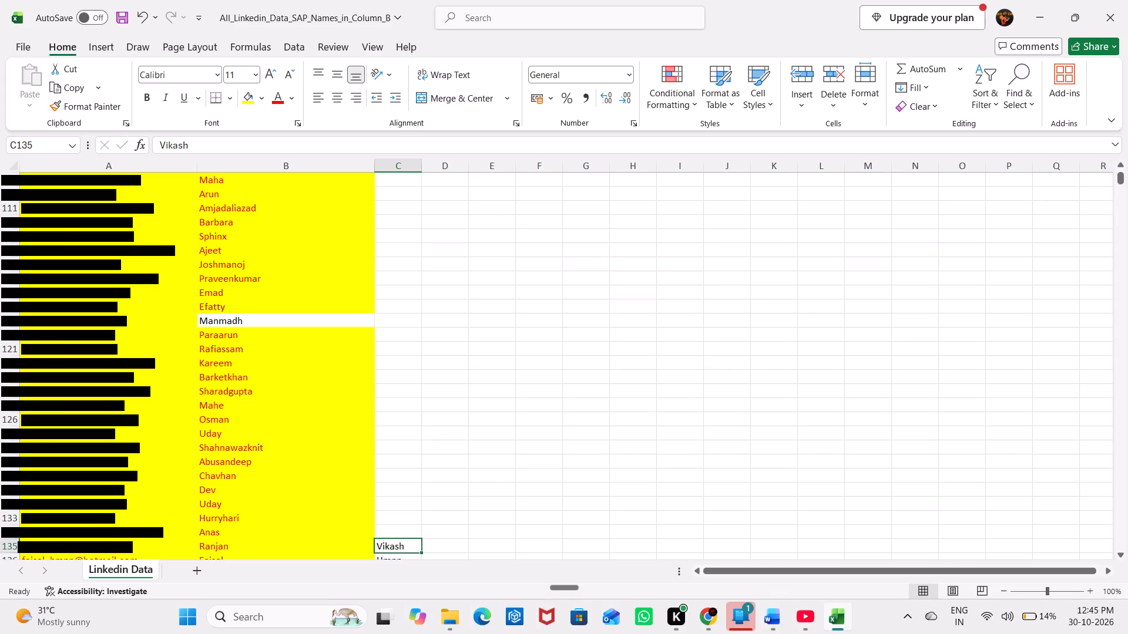
{"action": "key", "text": "ctrl+x"}
{"action": "key", "text": "Left"}
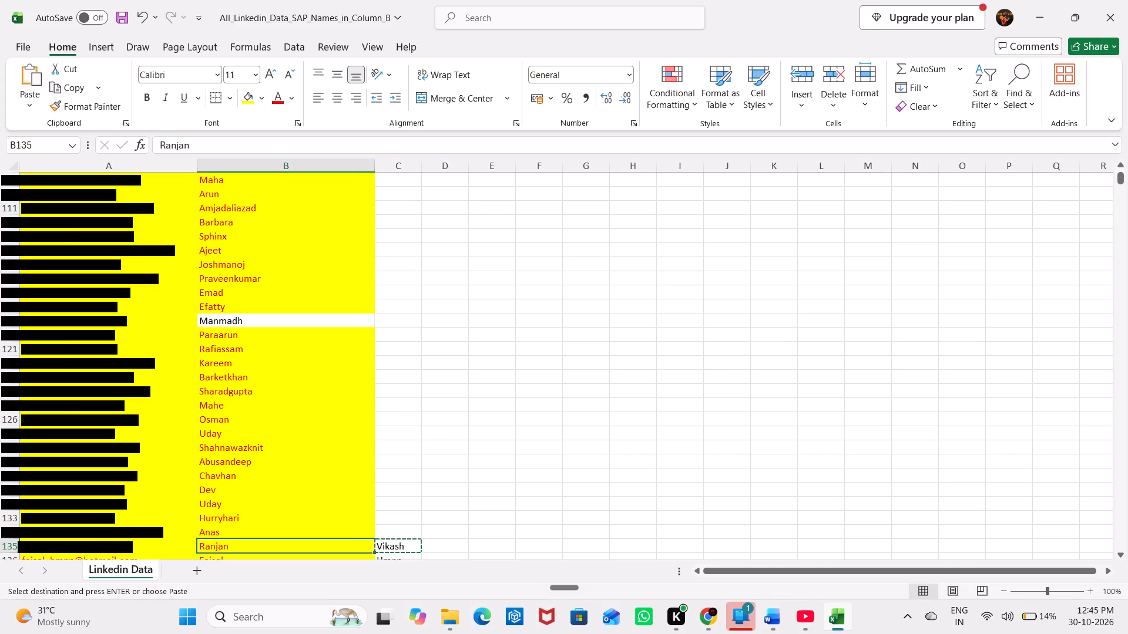
{"action": "key", "text": "ctrl+v"}
Clear the leftover letters from cell C136.
{"action": "key", "text": "Right"}
{"action": "key", "text": "Down"}
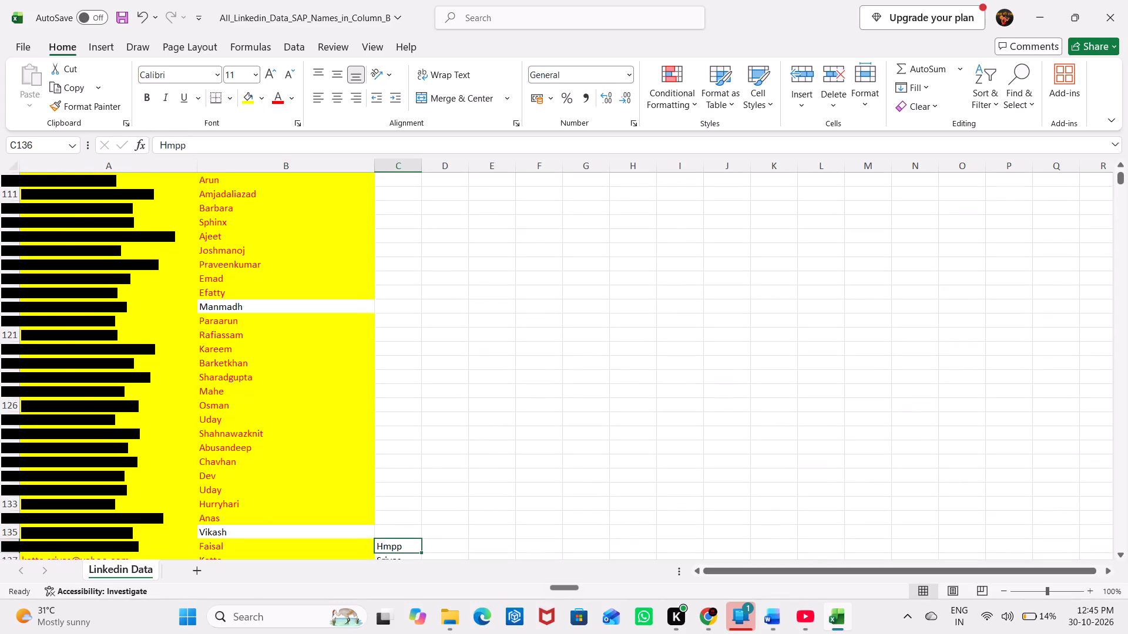
{"action": "key", "text": "Delete"}
Move the name Srivas from C137 into B137, replacing the name there.
{"action": "key", "text": "ctrl+Down"}
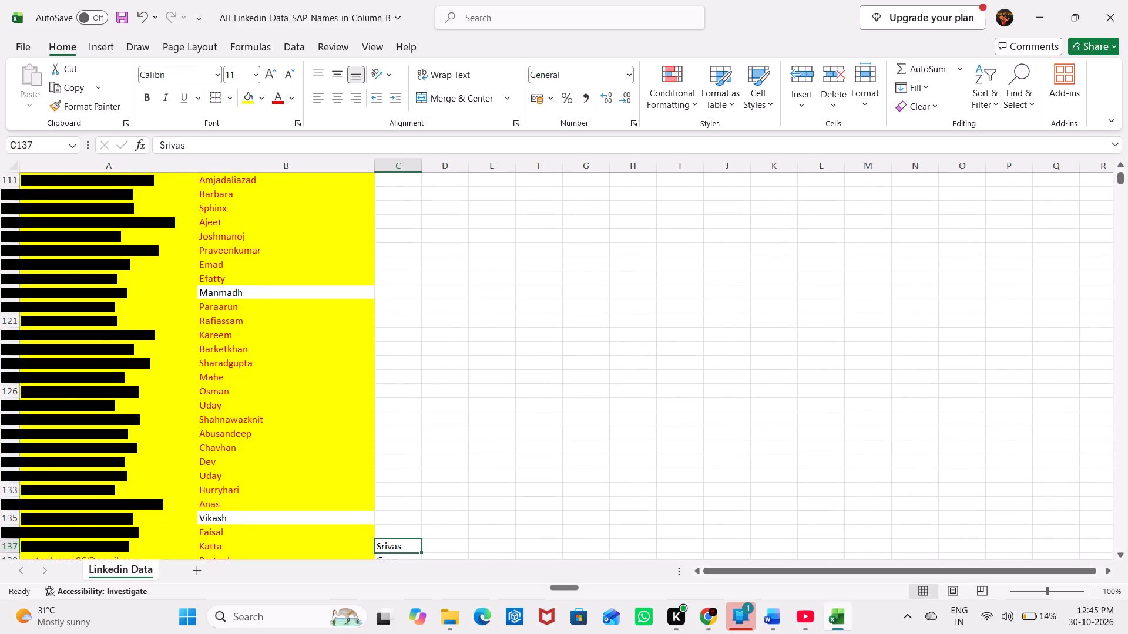
{"action": "key", "text": "ctrl+x"}
{"action": "key", "text": "Left"}
{"action": "key", "text": "ctrl+v"}
Clear the leftover name parts from cells C138, C142 and C143.
{"action": "key", "text": "Right"}
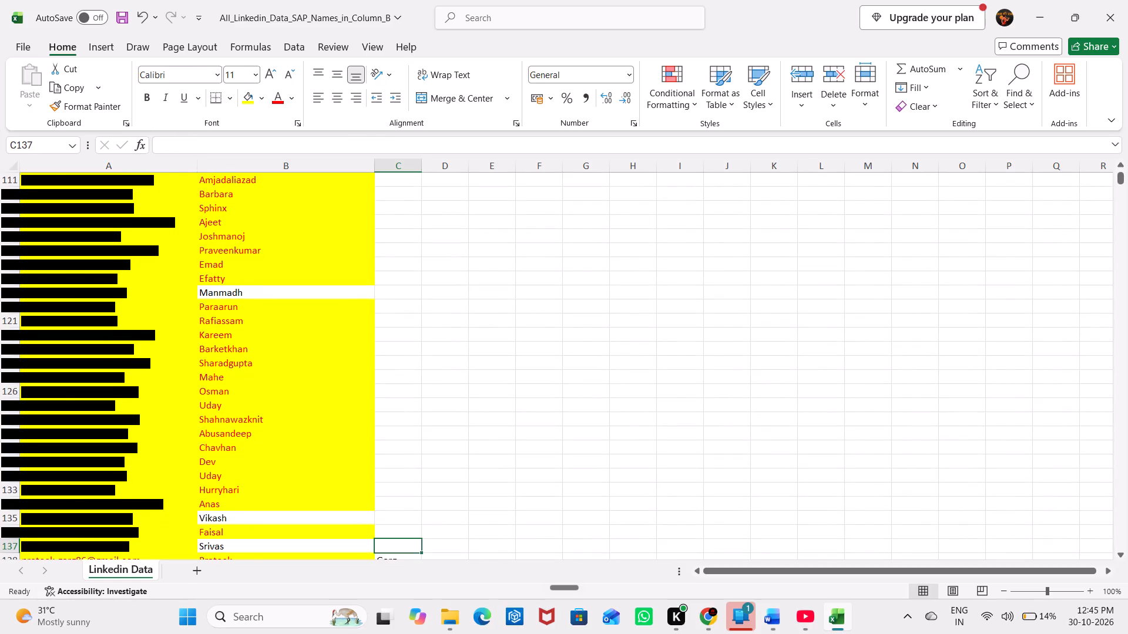
{"action": "key", "text": "ctrl+Down"}
{"action": "key", "text": "Delete"}
{"action": "key", "text": "ctrl+Down"}
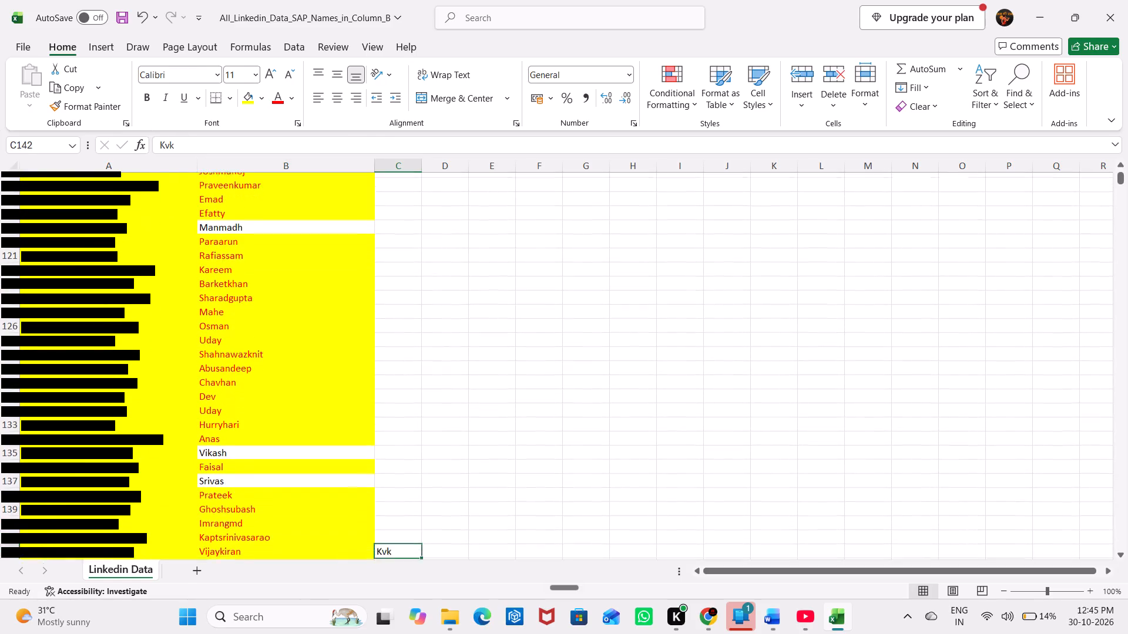
{"action": "key", "text": "Delete"}
{"action": "key", "text": "Down"}
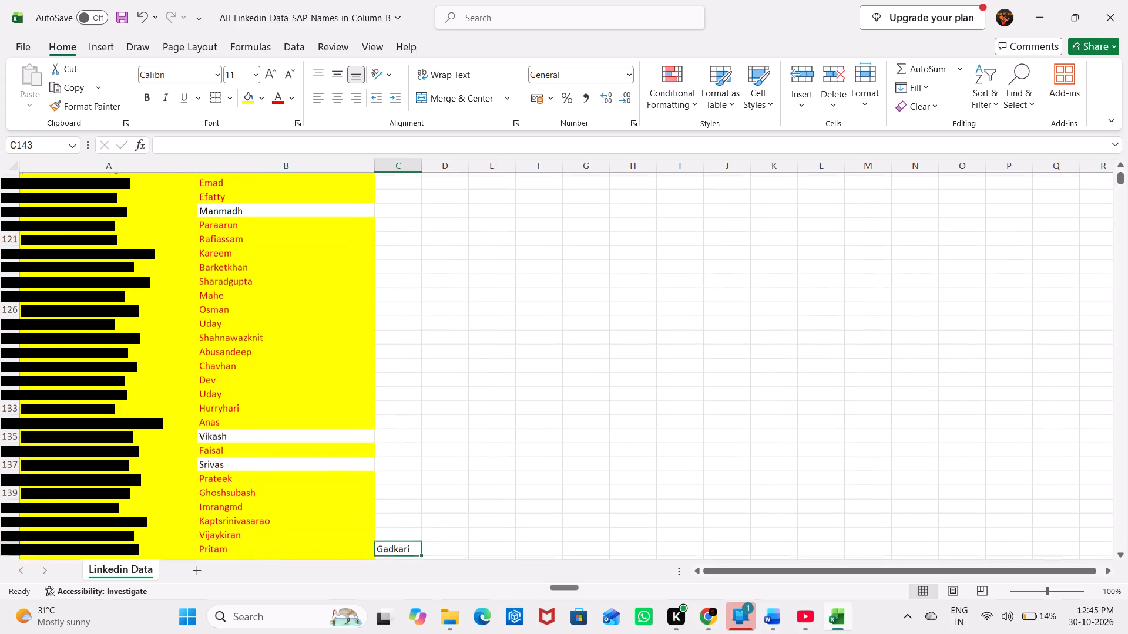
{"action": "key", "text": "Delete"}
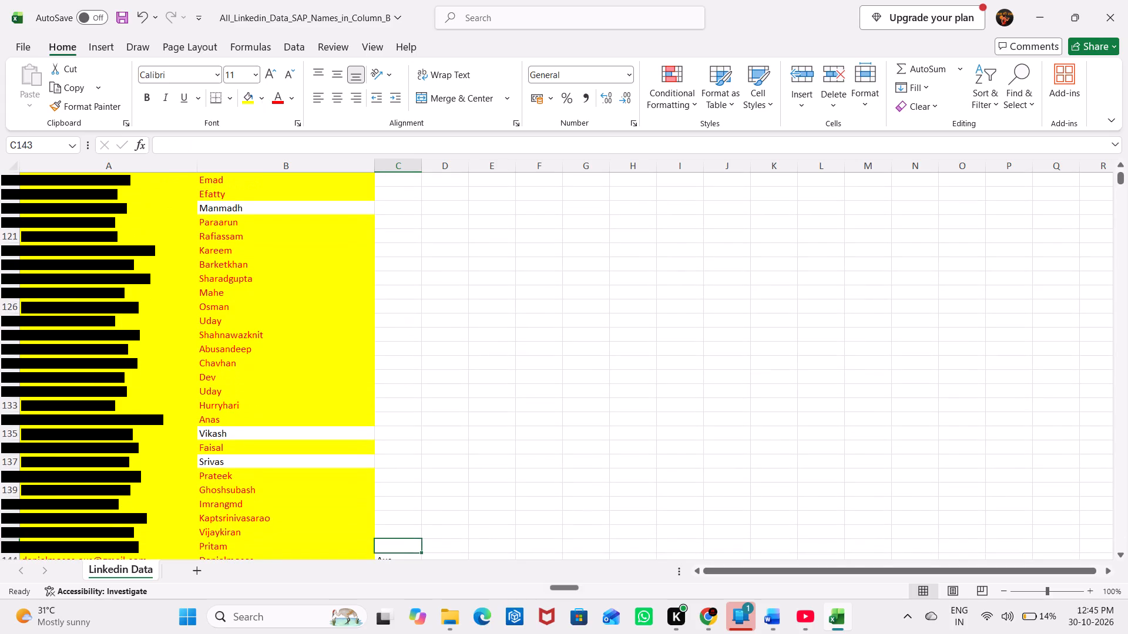
Clear the leftover name part Aus from cell C144.
{"action": "key", "text": "ctrl+space"}
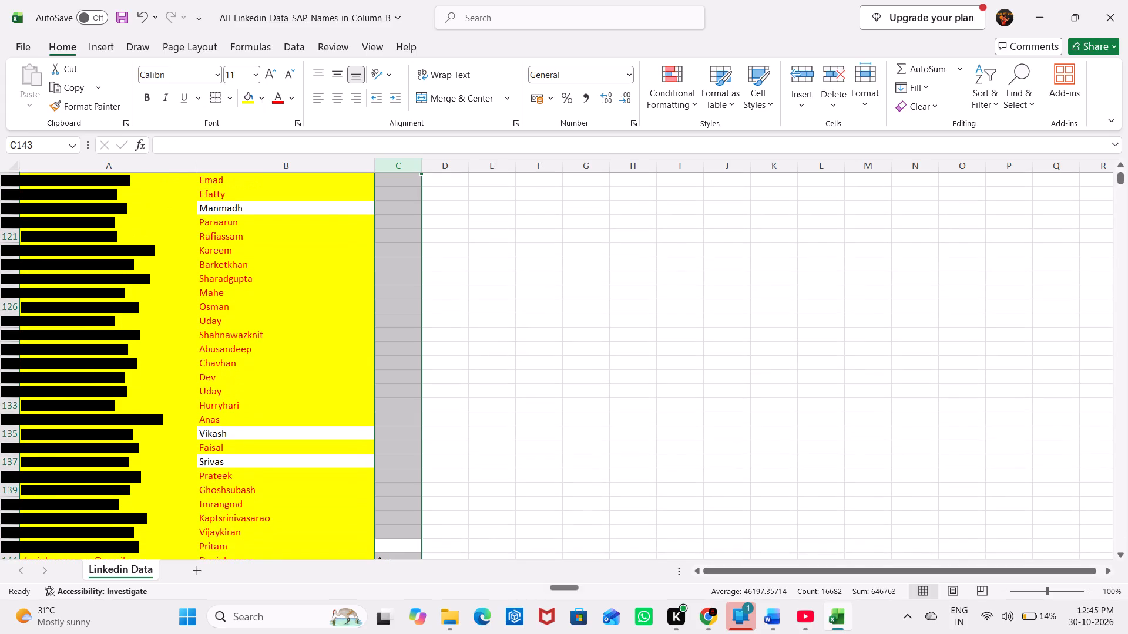
{"action": "key", "text": "Down"}
{"action": "key", "text": "Down"}
{"action": "key", "text": "Up"}
{"action": "key", "text": "Delete"}
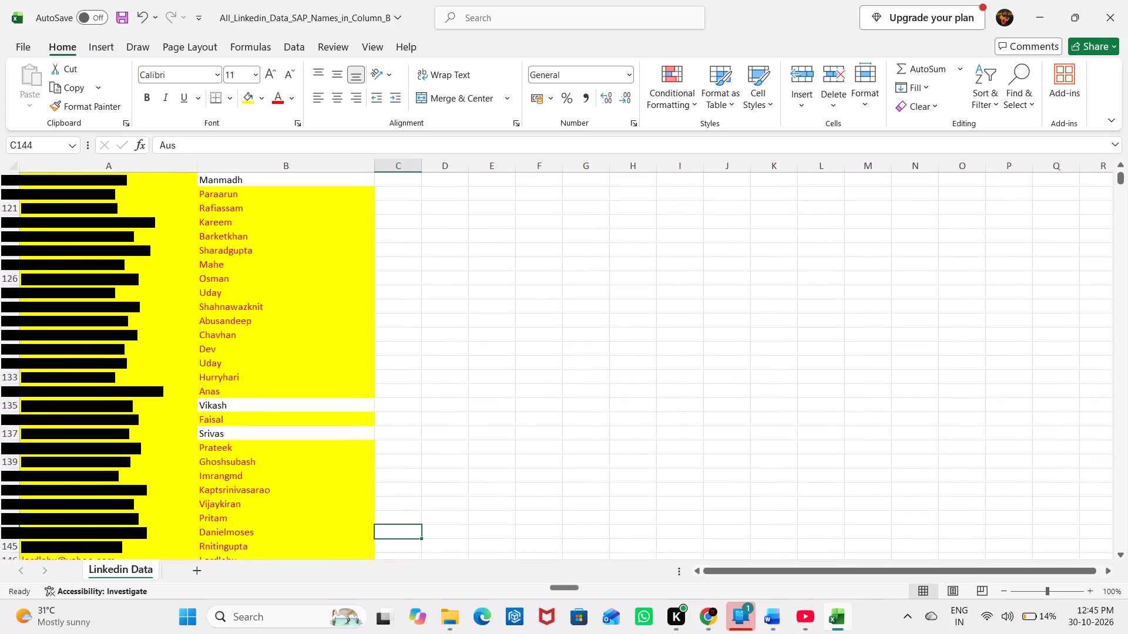
Filter column C to show only its 2026 date values, covering January, March, June, July, August, November and December.
{"action": "key", "text": "ctrl+Up"}
{"action": "key", "text": "ctrl+Up"}
{"action": "key", "text": "alt+Down"}
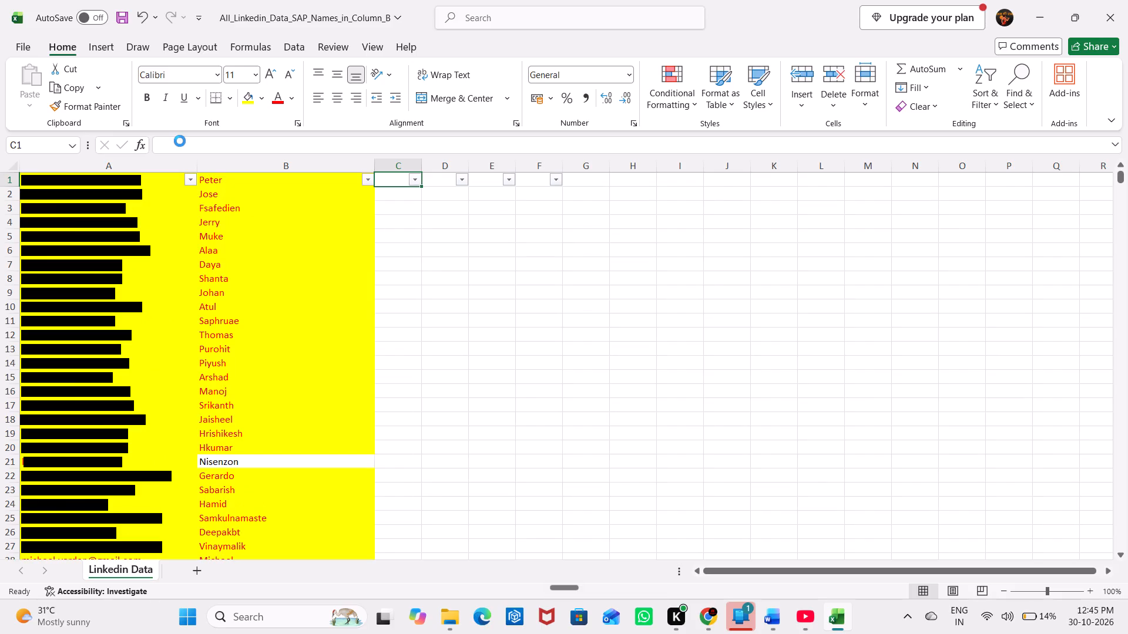
{"action": "key", "text": "Down"}
{"action": "key", "text": "Down"}
{"action": "key", "text": "Down"}
{"action": "key", "text": "Down"}
{"action": "key", "text": "Down"}
{"action": "key", "text": "Down"}
{"action": "key", "text": "Down"}
{"action": "key", "text": "Down"}
{"action": "key", "text": "Down"}
{"action": "key", "text": "Down"}
{"action": "key", "text": "Down"}
{"action": "key", "text": "Down"}
{"action": "key", "text": "Down"}
{"action": "key", "text": "Down"}
{"action": "key", "text": "Down"}
{"action": "key", "text": "Down"}
{"action": "key", "text": "Down"}
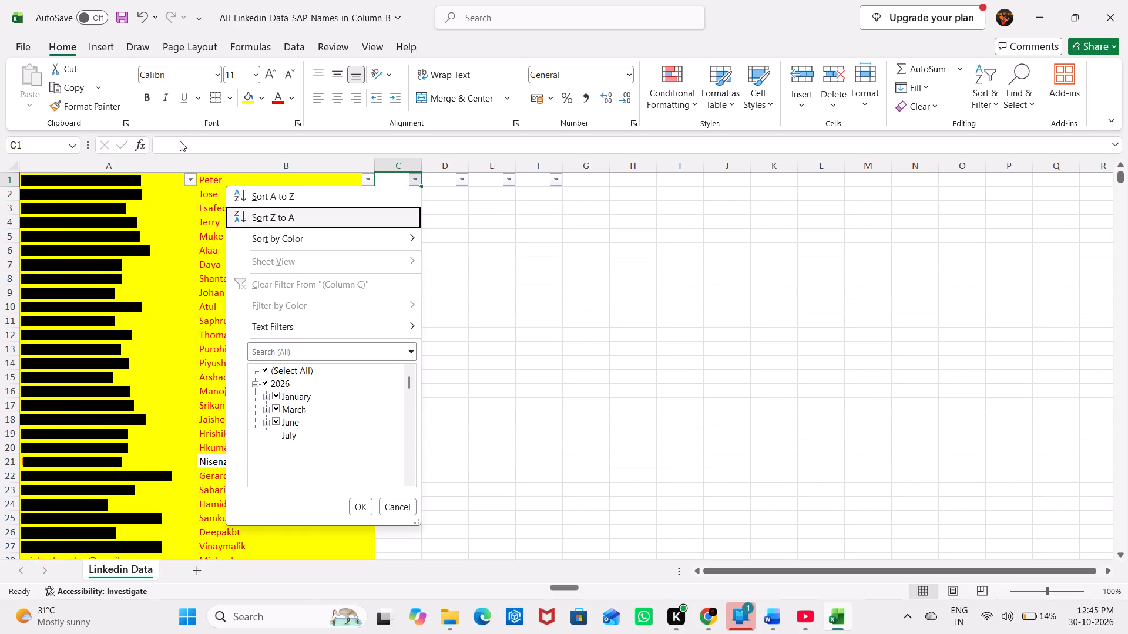
{"action": "key", "text": "Down"}
{"action": "key", "text": "Down"}
{"action": "key", "text": "Down"}
{"action": "key", "text": "Down"}
{"action": "key", "text": "Down"}
{"action": "key", "text": "Down"}
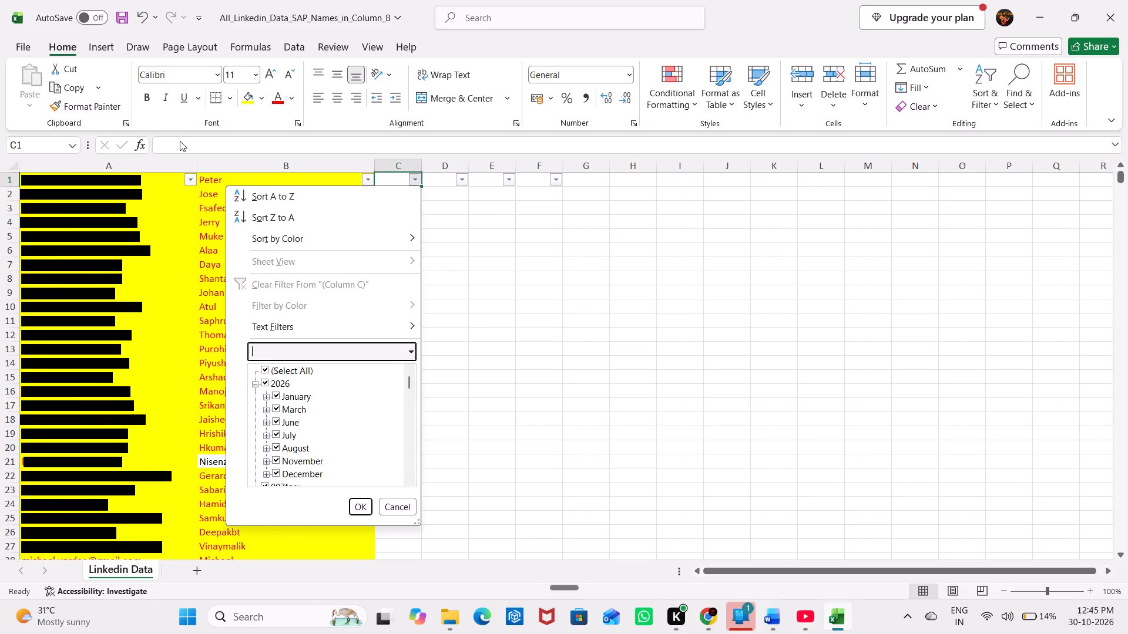
{"action": "key", "text": "Tab"}
{"action": "key", "text": "Tab"}
{"action": "key", "text": "space"}
{"action": "key", "text": "Down"}
{"action": "key", "text": "Down"}
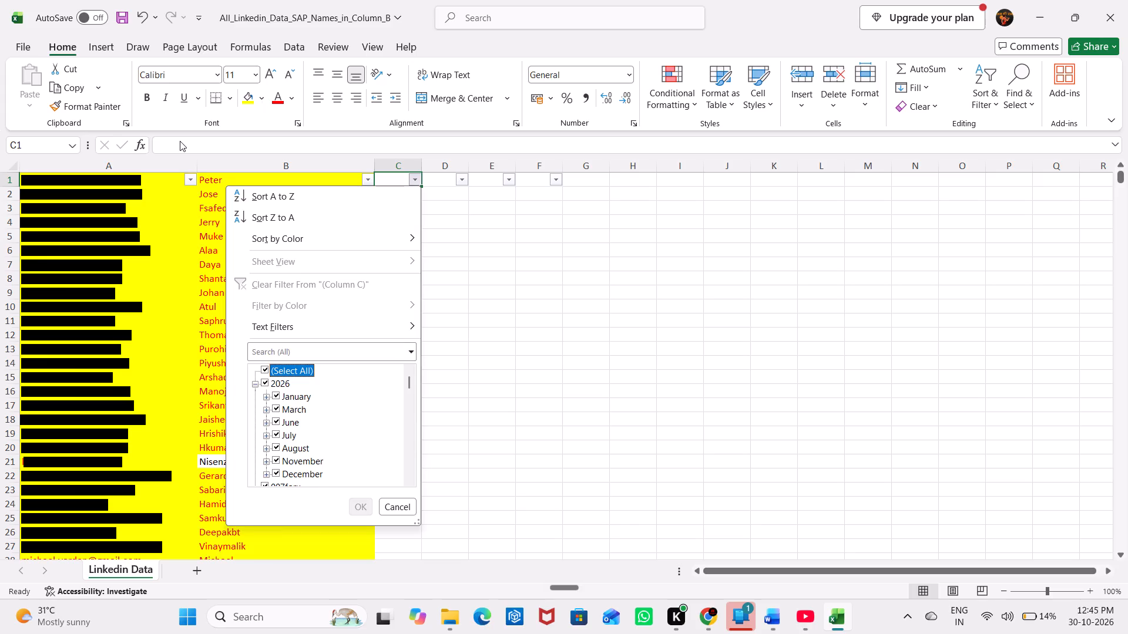
{"action": "key", "text": "space"}
{"action": "key", "text": "Down"}
{"action": "key", "text": "space"}
{"action": "key", "text": "Down"}
{"action": "key", "text": "space"}
{"action": "key", "text": "Down"}
{"action": "key", "text": "space"}
{"action": "key", "text": "Down"}
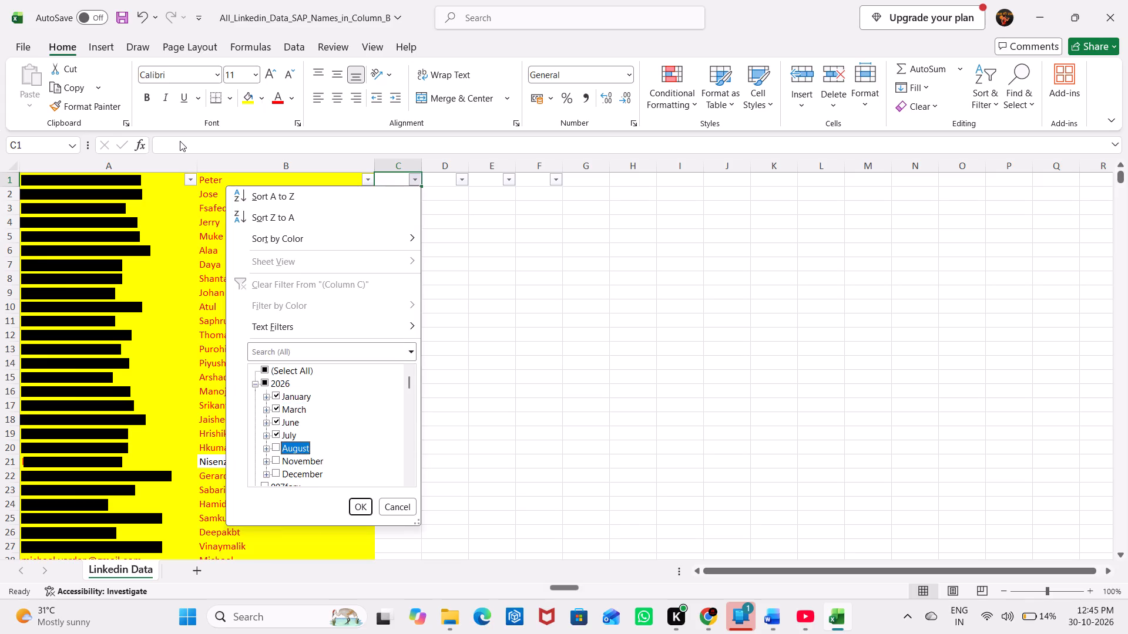
{"action": "key", "text": "space"}
{"action": "key", "text": "Down"}
{"action": "key", "text": "space"}
{"action": "key", "text": "Down"}
{"action": "key", "text": "space"}
{"action": "key", "text": "Return"}
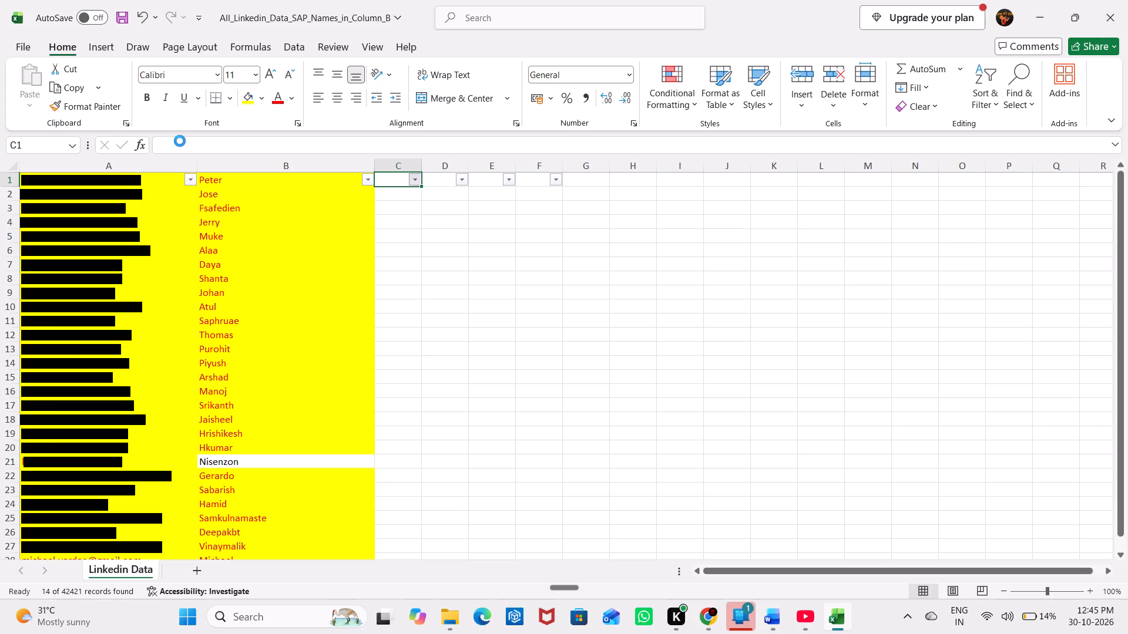
Clear all the filtered date values from column C.
{"action": "key", "text": "Down"}
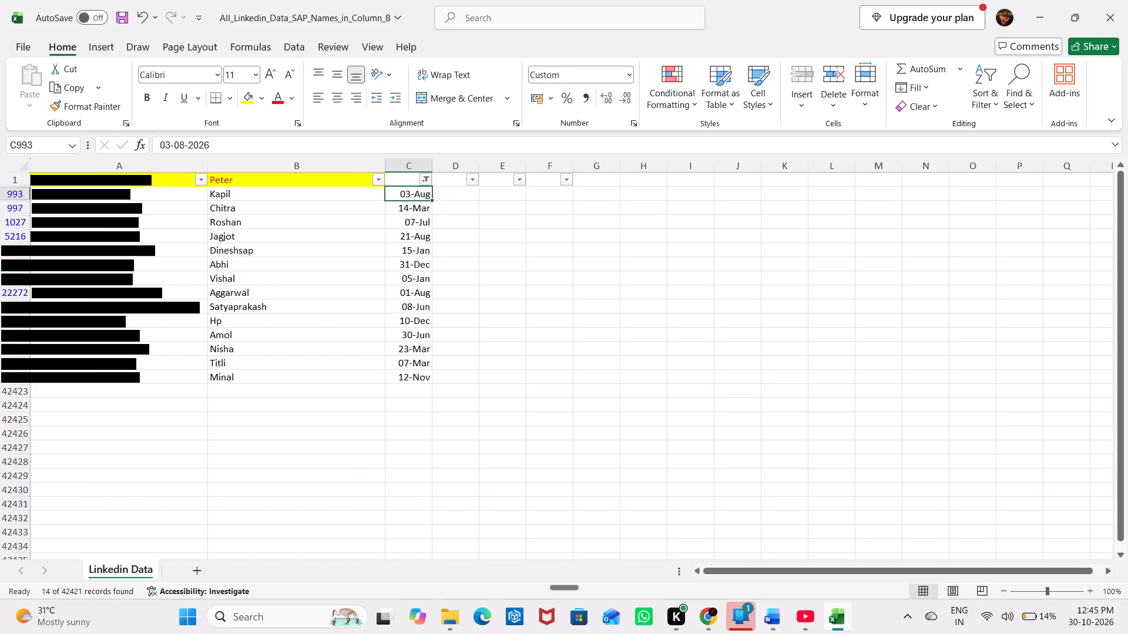
{"action": "key", "text": "ctrl+shift+Down"}
{"action": "key", "text": "Delete"}
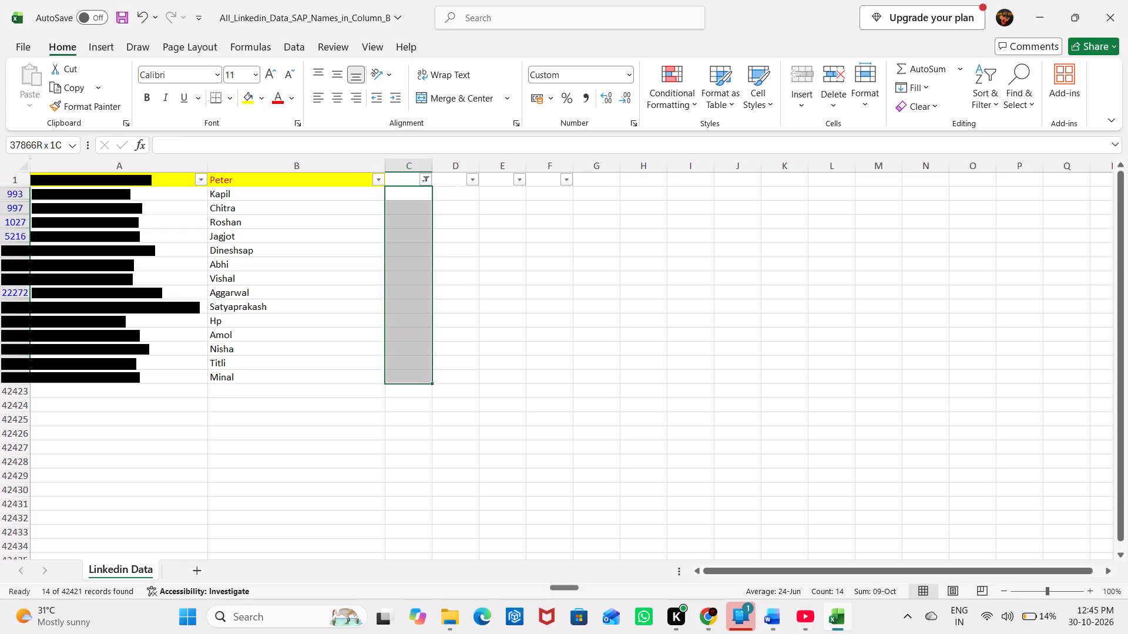
Reset the sheet's filters by turning them off and on again, so every row is shown.
{"action": "key", "text": "ctrl+Up"}
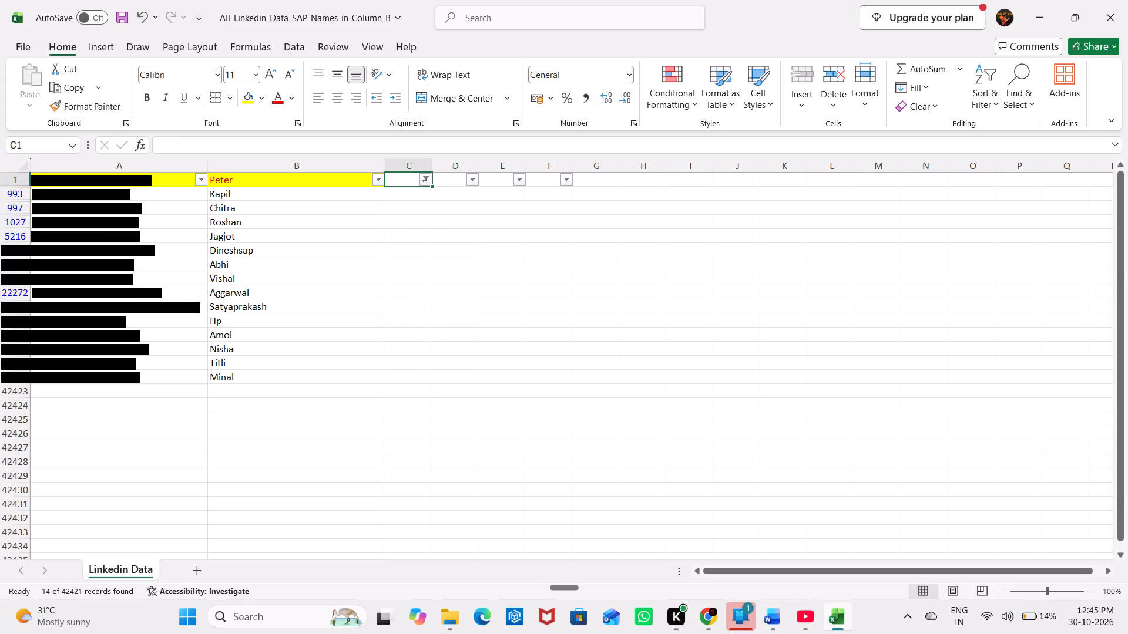
{"action": "key", "text": "ctrl+shift+l"}
{"action": "key", "text": "ctrl+shift+l"}
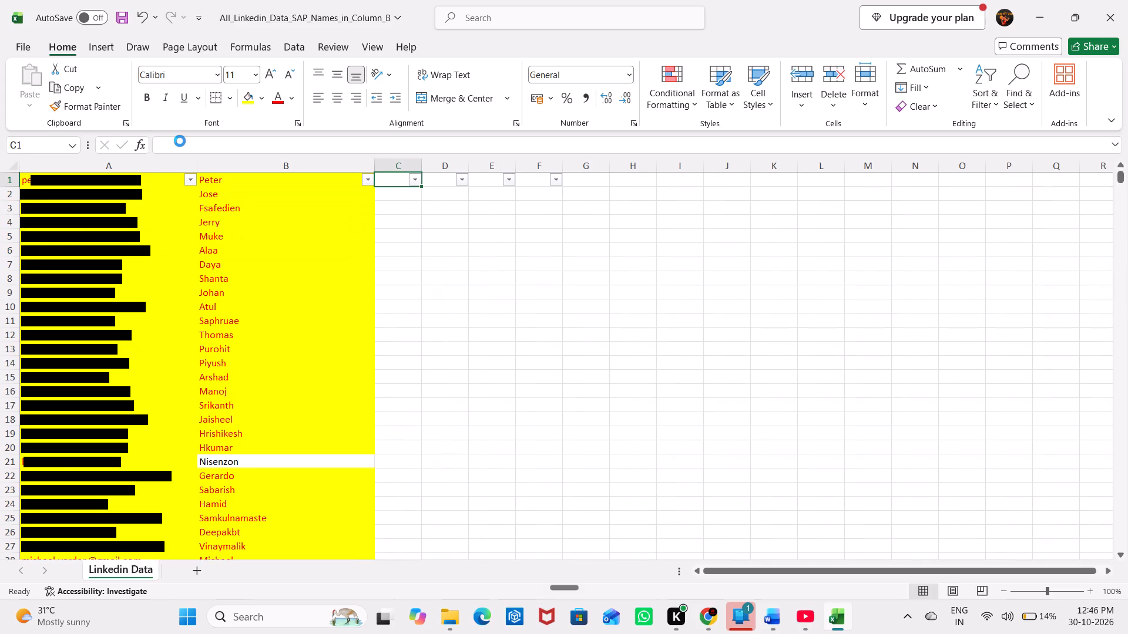
Filter column C to show only the number-led entries from 007foru through 1l in the value list.
{"action": "key", "text": "alt+Down"}
{"action": "key", "text": "Down"}
{"action": "key", "text": "Down"}
{"action": "key", "text": "Down"}
{"action": "key", "text": "Down"}
{"action": "key", "text": "Down"}
{"action": "key", "text": "Down"}
{"action": "key", "text": "Down"}
{"action": "key", "text": "Down"}
{"action": "key", "text": "Down"}
{"action": "key", "text": "Down"}
{"action": "key", "text": "Down"}
{"action": "key", "text": "Down"}
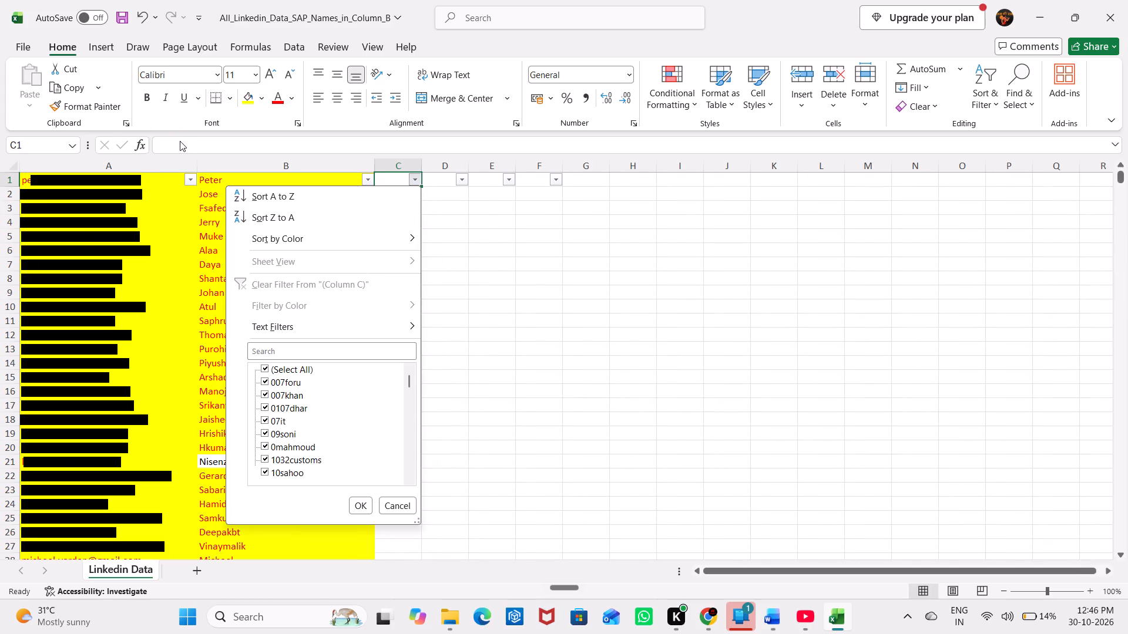
{"action": "key", "text": "Down"}
{"action": "key", "text": "Down"}
{"action": "key", "text": "Down"}
{"action": "key", "text": "Down"}
{"action": "key", "text": "Down"}
{"action": "key", "text": "Down"}
{"action": "key", "text": "Down"}
{"action": "key", "text": "Down"}
{"action": "key", "text": "Down"}
{"action": "key", "text": "Down"}
{"action": "key", "text": "Up"}
{"action": "key", "text": "Up"}
{"action": "key", "text": "space"}
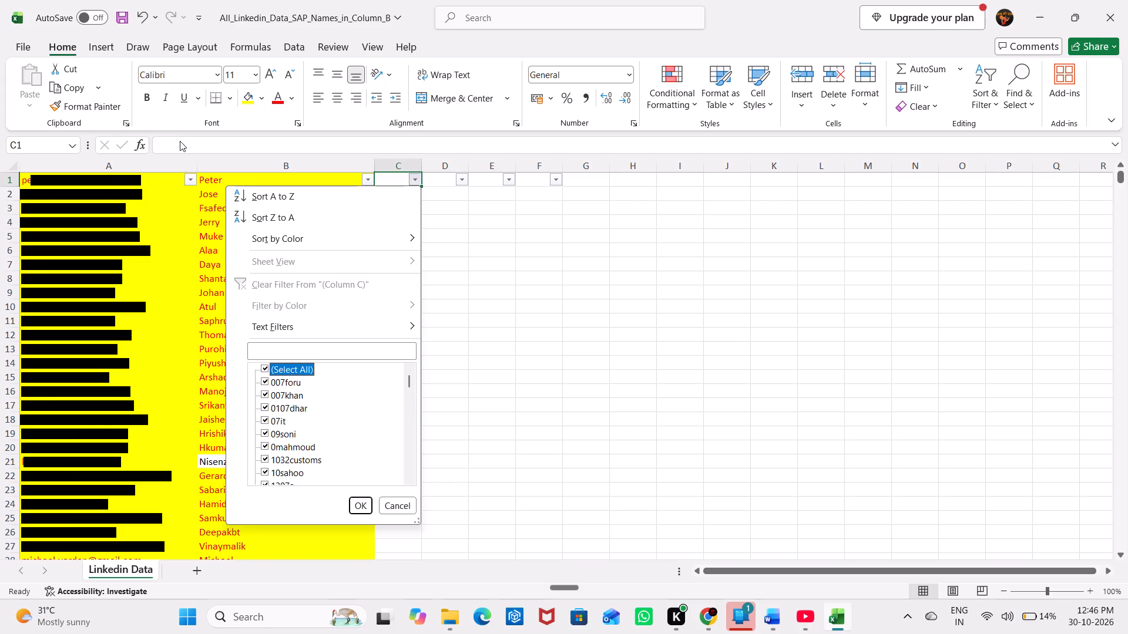
{"action": "key", "text": "Down"}
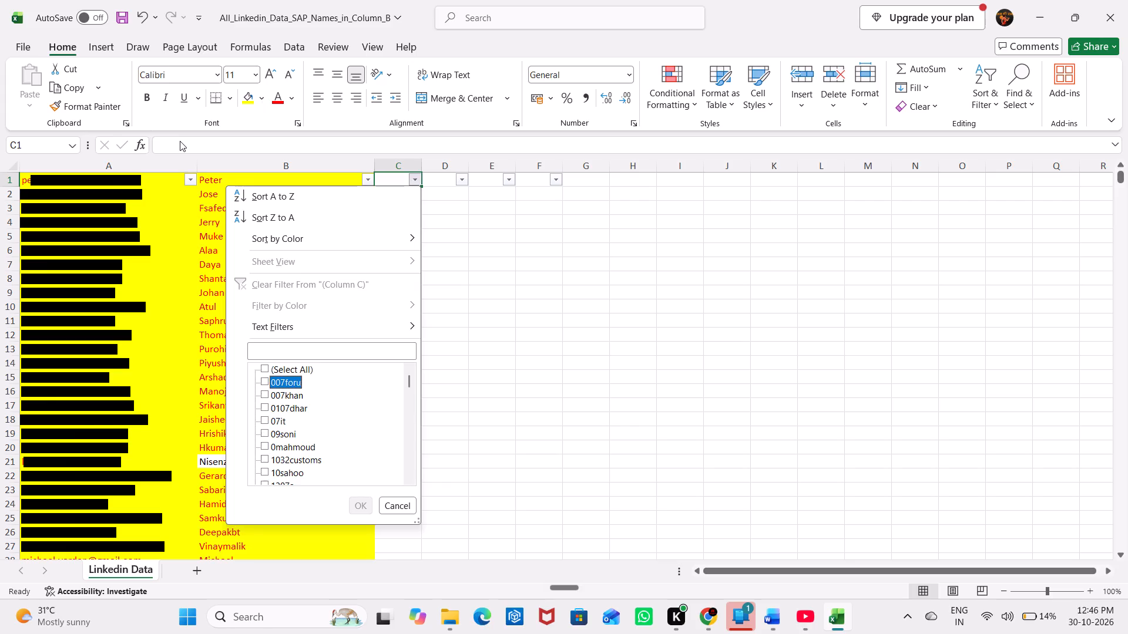
{"action": "key", "text": "space"}
{"action": "key", "text": "Down"}
{"action": "key", "text": "space"}
{"action": "key", "text": "Down"}
{"action": "key", "text": "space"}
{"action": "key", "text": "Down"}
{"action": "key", "text": "space"}
{"action": "key", "text": "Down"}
{"action": "key", "text": "space"}
{"action": "key", "text": "Down"}
{"action": "key", "text": "space"}
{"action": "key", "text": "Down"}
{"action": "key", "text": "space"}
{"action": "key", "text": "Down"}
{"action": "key", "text": "space"}
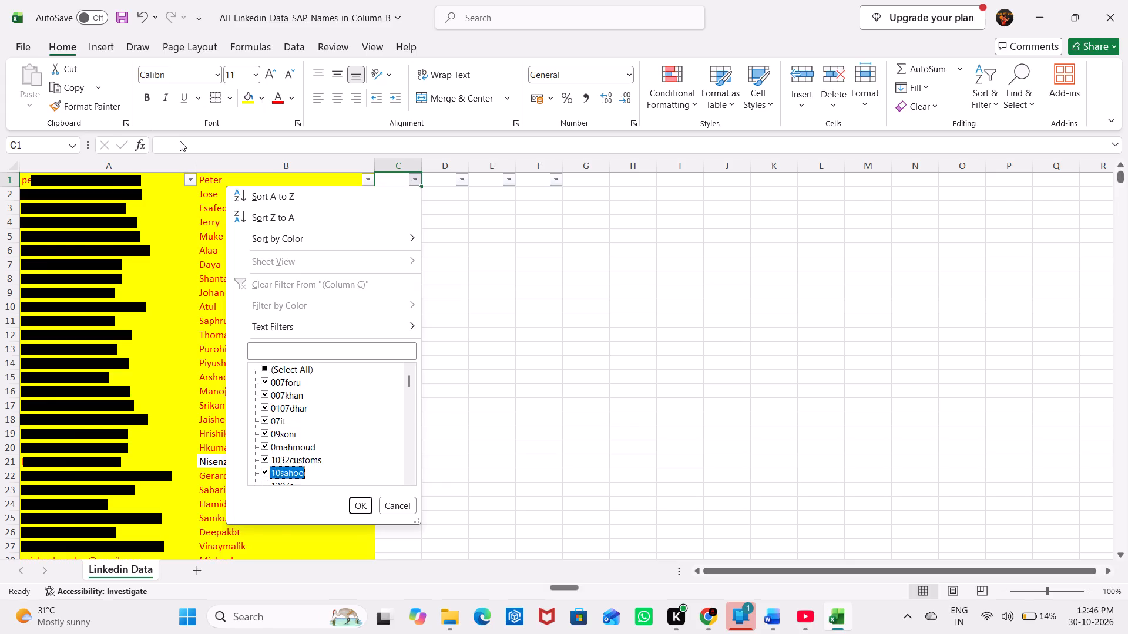
{"action": "key", "text": "Down"}
{"action": "key", "text": "space"}
{"action": "key", "text": "Down"}
{"action": "key", "text": "space"}
{"action": "key", "text": "Down"}
{"action": "key", "text": "space"}
{"action": "key", "text": "Down"}
{"action": "key", "text": "space"}
{"action": "key", "text": "Down"}
{"action": "key", "text": "space"}
{"action": "key", "text": "Down"}
{"action": "key", "text": "space"}
{"action": "key", "text": "Down"}
{"action": "key", "text": "space"}
{"action": "key", "text": "Down"}
{"action": "key", "text": "space"}
{"action": "key", "text": "Down"}
{"action": "key", "text": "space"}
{"action": "key", "text": "Down"}
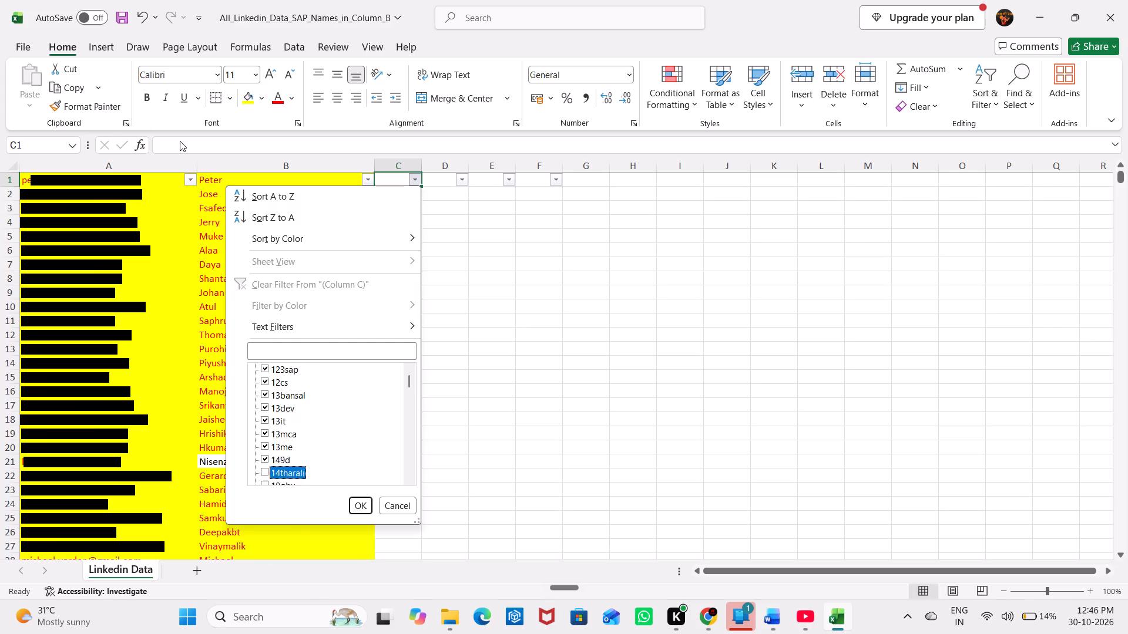
{"action": "key", "text": "space"}
{"action": "key", "text": "Down"}
{"action": "key", "text": "space"}
{"action": "key", "text": "Down"}
{"action": "key", "text": "space"}
{"action": "key", "text": "Down"}
{"action": "key", "text": "space"}
{"action": "key", "text": "Down"}
{"action": "key", "text": "space"}
{"action": "key", "text": "Down"}
{"action": "key", "text": "space"}
{"action": "key", "text": "Down"}
{"action": "key", "text": "space"}
{"action": "key", "text": "Down"}
{"action": "key", "text": "space"}
{"action": "key", "text": "Down"}
{"action": "key", "text": "space"}
{"action": "key", "text": "Down"}
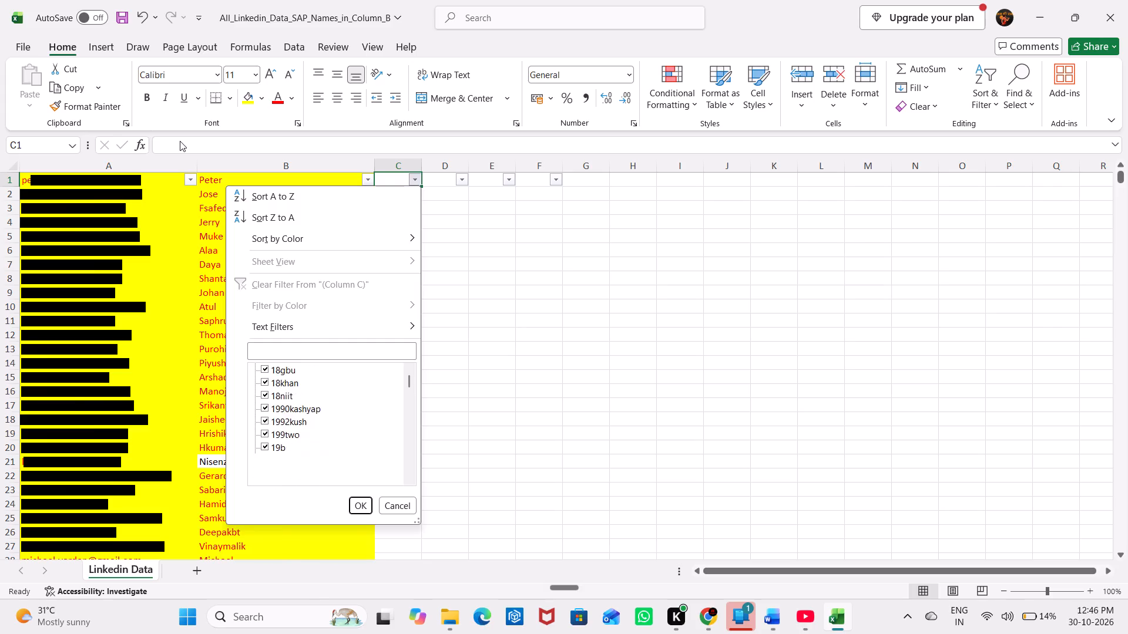
{"action": "key", "text": "space"}
{"action": "key", "text": "Down"}
{"action": "key", "text": "space"}
{"action": "key", "text": "Down"}
{"action": "key", "text": "space"}
{"action": "key", "text": "Down"}
{"action": "key", "text": "space"}
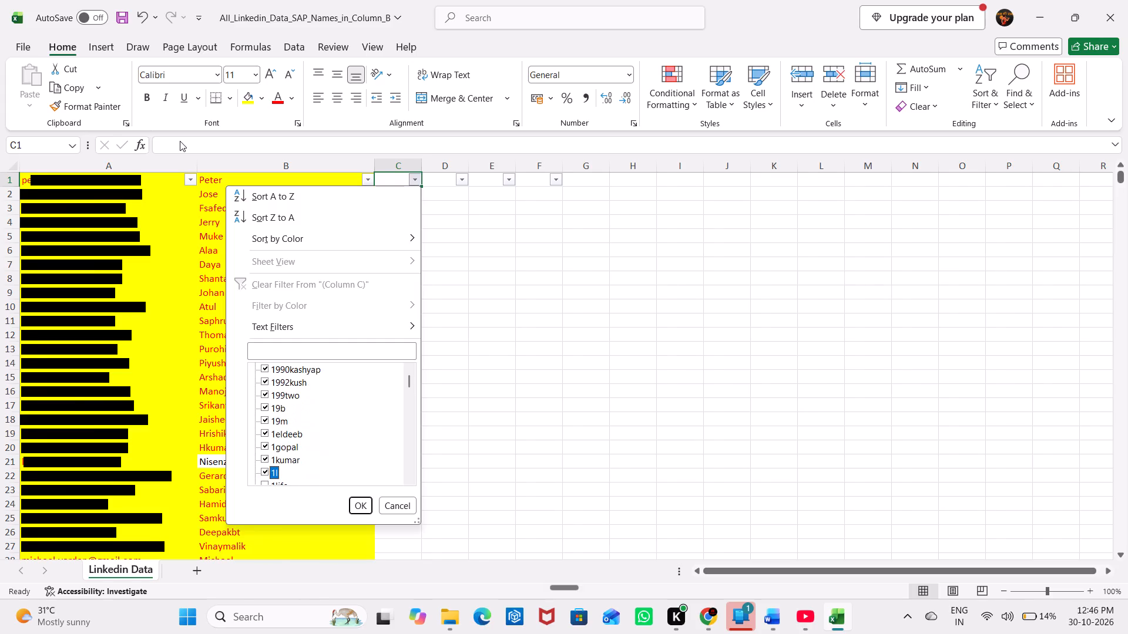
{"action": "key", "text": "Return"}
Clear all the filtered number-led entries from column C.
{"action": "key", "text": "Down"}
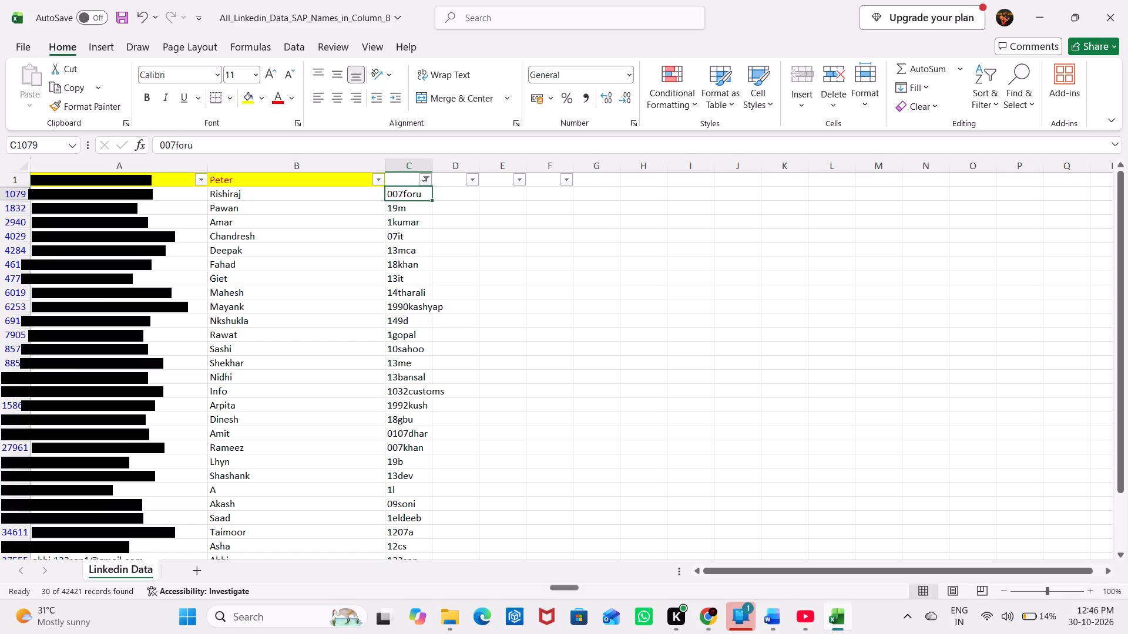
{"action": "key", "text": "ctrl+shift+Down"}
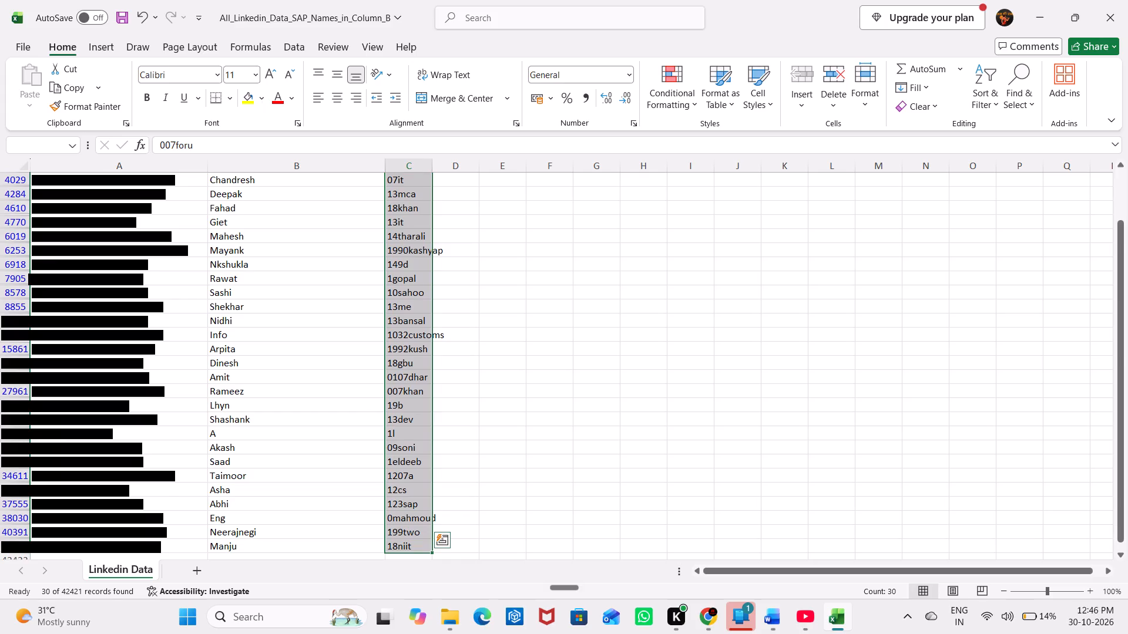
{"action": "key", "text": "Delete"}
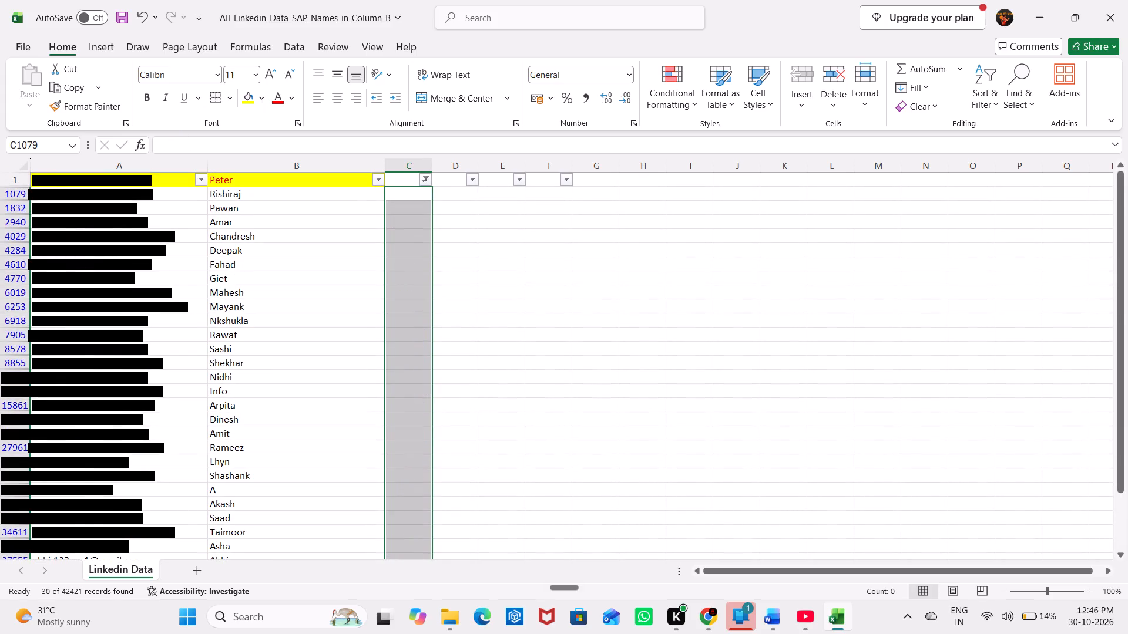
Filter column C to show only the number-led entries from 1life through 9to, plus the single letter A.
{"action": "key", "text": "ctrl+Up"}
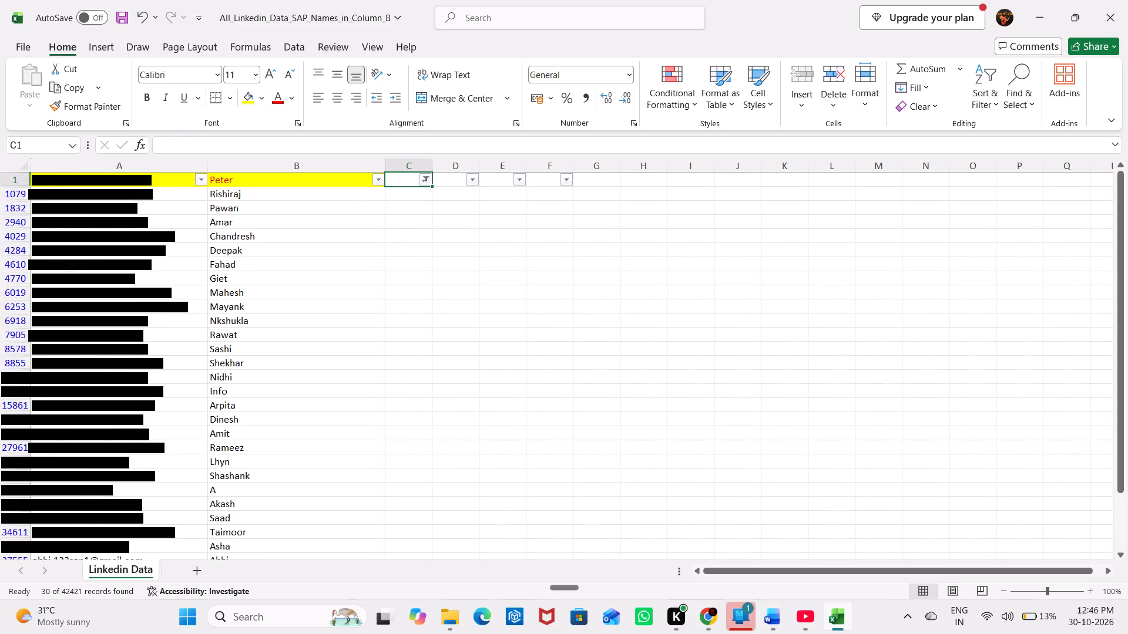
{"action": "key", "text": "alt+Down"}
{"action": "key", "text": "Down"}
{"action": "key", "text": "Down"}
{"action": "key", "text": "Down"}
{"action": "key", "text": "Down"}
{"action": "key", "text": "Down"}
{"action": "key", "text": "Down"}
{"action": "key", "text": "Down"}
{"action": "key", "text": "Down"}
{"action": "key", "text": "Down"}
{"action": "key", "text": "Down"}
{"action": "key", "text": "Down"}
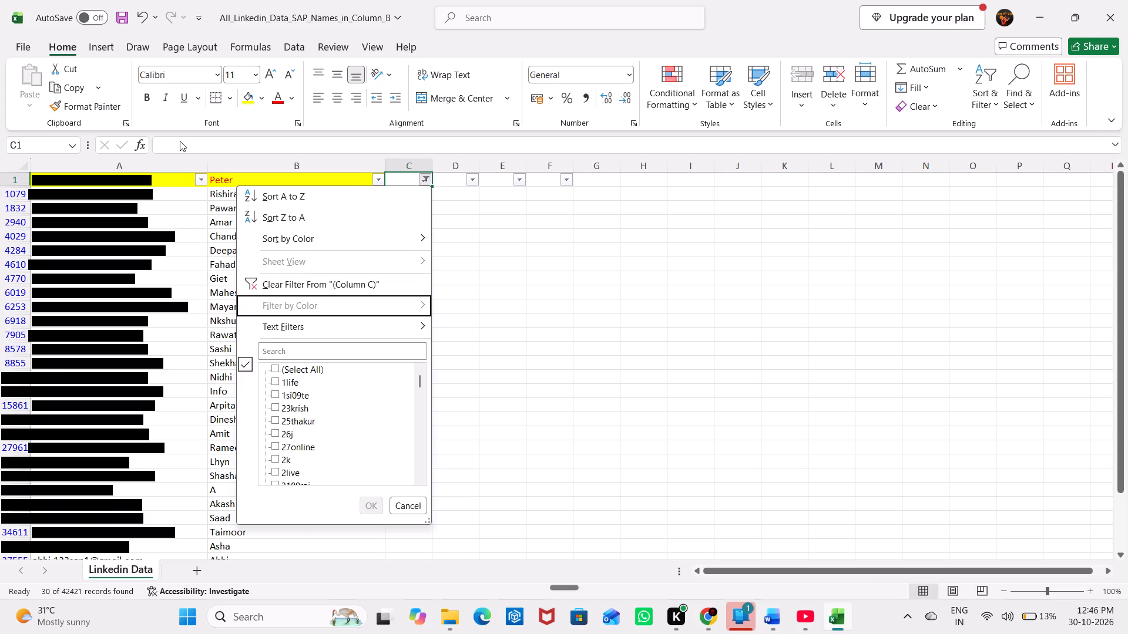
{"action": "key", "text": "Down"}
{"action": "key", "text": "Down"}
{"action": "key", "text": "Down"}
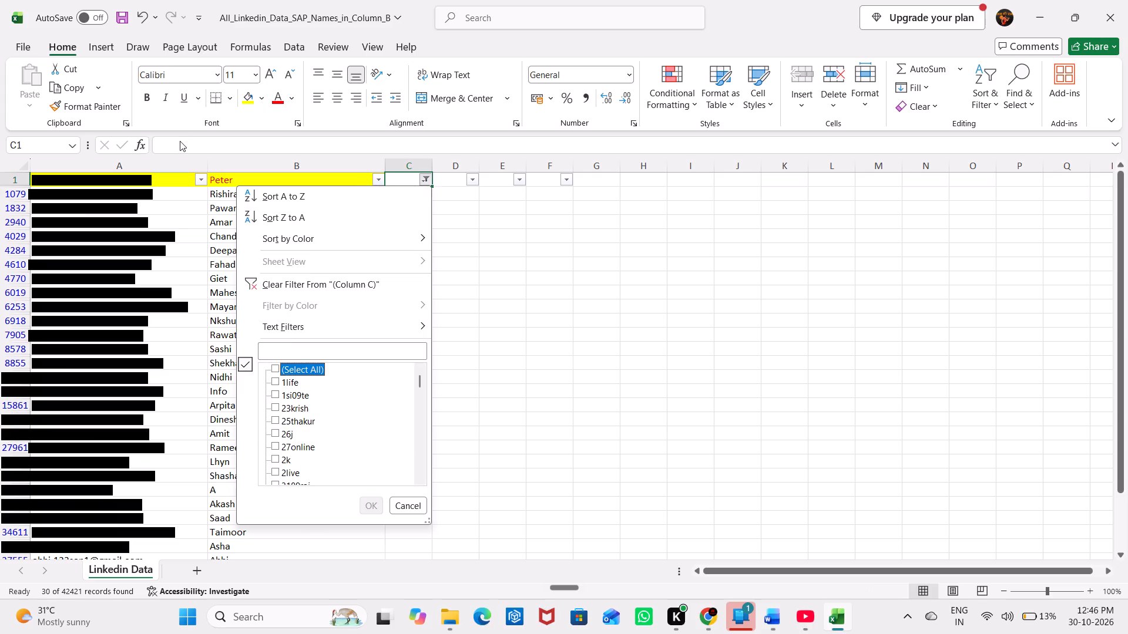
{"action": "key", "text": "Down"}
{"action": "key", "text": "space"}
{"action": "key", "text": "Down"}
{"action": "key", "text": "space"}
{"action": "key", "text": "Down"}
{"action": "key", "text": "space"}
{"action": "key", "text": "Down"}
{"action": "key", "text": "space"}
{"action": "key", "text": "Down"}
{"action": "key", "text": "space"}
{"action": "key", "text": "Down"}
{"action": "key", "text": "space"}
{"action": "key", "text": "Down"}
{"action": "key", "text": "space"}
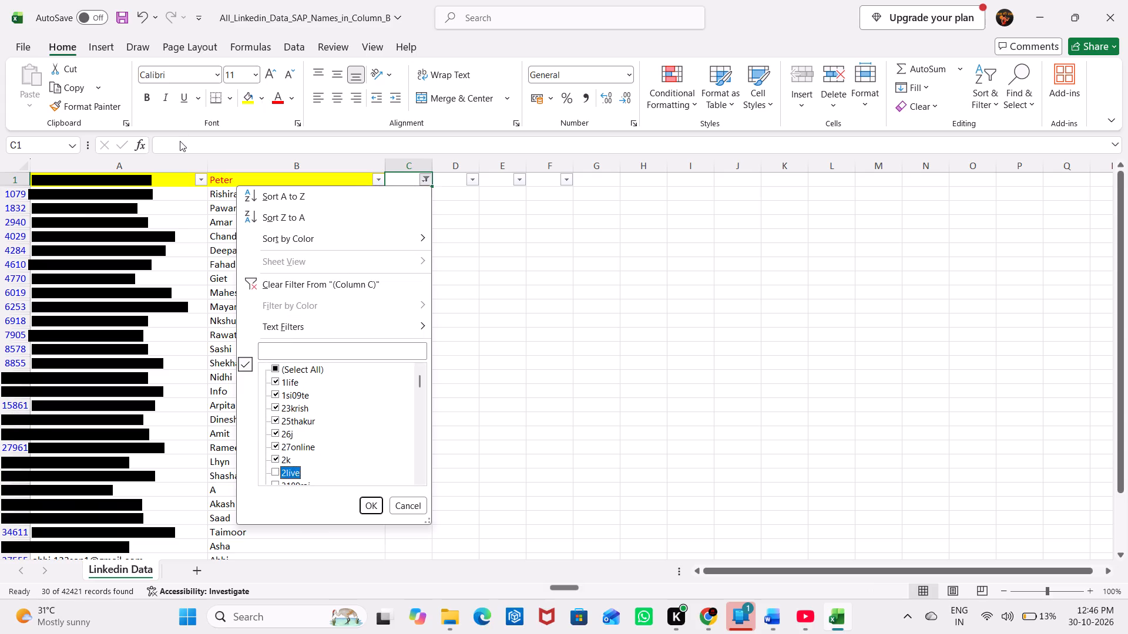
{"action": "key", "text": "Down"}
{"action": "key", "text": "space"}
{"action": "key", "text": "Down"}
{"action": "key", "text": "space"}
{"action": "key", "text": "Down"}
{"action": "key", "text": "space"}
{"action": "key", "text": "Down"}
{"action": "key", "text": "space"}
{"action": "key", "text": "Down"}
{"action": "key", "text": "space"}
{"action": "key", "text": "Down"}
{"action": "key", "text": "space"}
{"action": "key", "text": "Down"}
{"action": "key", "text": "space"}
{"action": "key", "text": "Down"}
{"action": "key", "text": "space"}
{"action": "key", "text": "Down"}
{"action": "key", "text": "space"}
{"action": "key", "text": "Down"}
{"action": "key", "text": "space"}
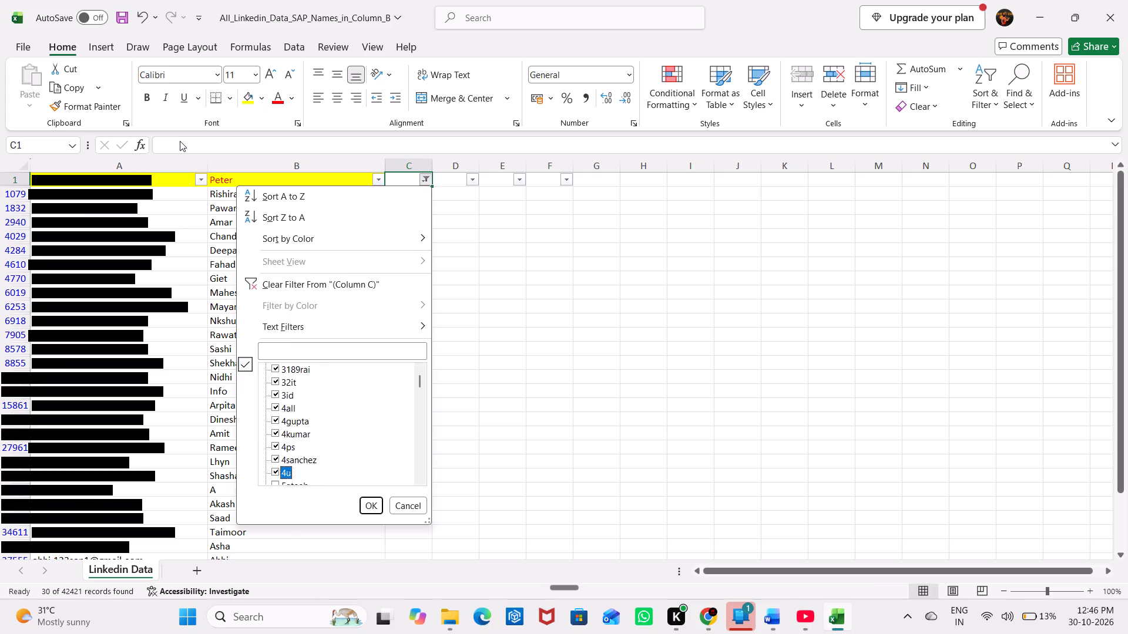
{"action": "key", "text": "Down"}
{"action": "key", "text": "space"}
{"action": "key", "text": "Down"}
{"action": "key", "text": "space"}
{"action": "key", "text": "Down"}
{"action": "key", "text": "space"}
{"action": "key", "text": "Down"}
{"action": "key", "text": "space"}
{"action": "key", "text": "Down"}
{"action": "key", "text": "space"}
{"action": "key", "text": "Down"}
{"action": "key", "text": "space"}
{"action": "key", "text": "Down"}
{"action": "key", "text": "space"}
{"action": "key", "text": "Down"}
{"action": "key", "text": "space"}
{"action": "key", "text": "Down"}
{"action": "key", "text": "space"}
{"action": "key", "text": "Down"}
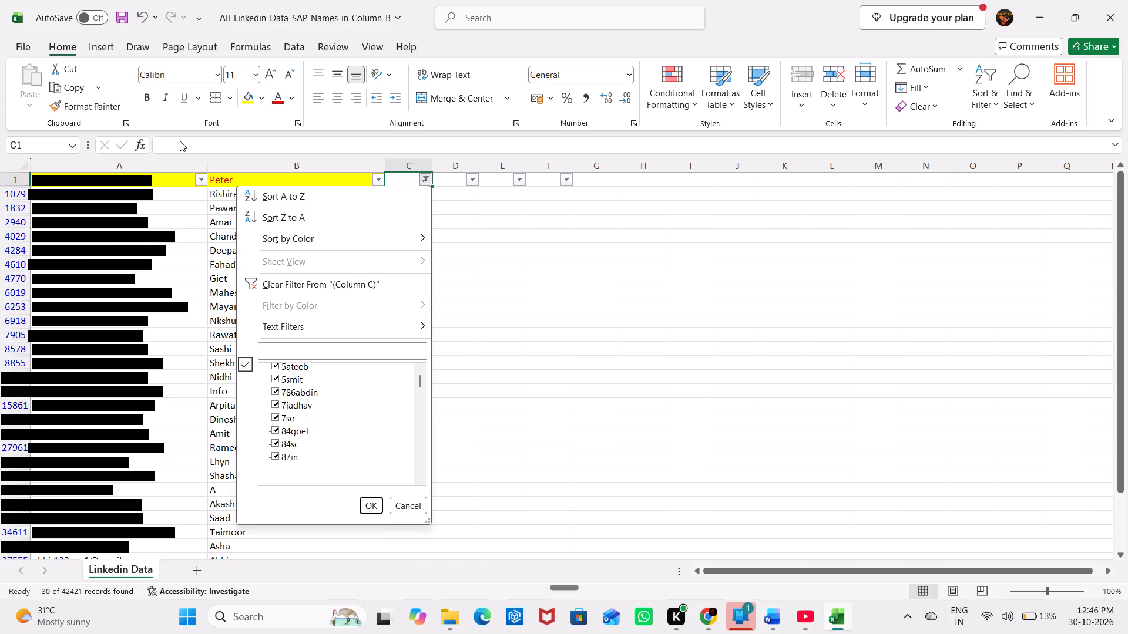
{"action": "key", "text": "space"}
{"action": "key", "text": "Down"}
{"action": "key", "text": "space"}
{"action": "key", "text": "Down"}
{"action": "key", "text": "space"}
{"action": "key", "text": "Down"}
{"action": "key", "text": "space"}
{"action": "key", "text": "Down"}
{"action": "key", "text": "space"}
{"action": "key", "text": "Down"}
{"action": "key", "text": "space"}
{"action": "key", "text": "Down"}
{"action": "key", "text": "Up"}
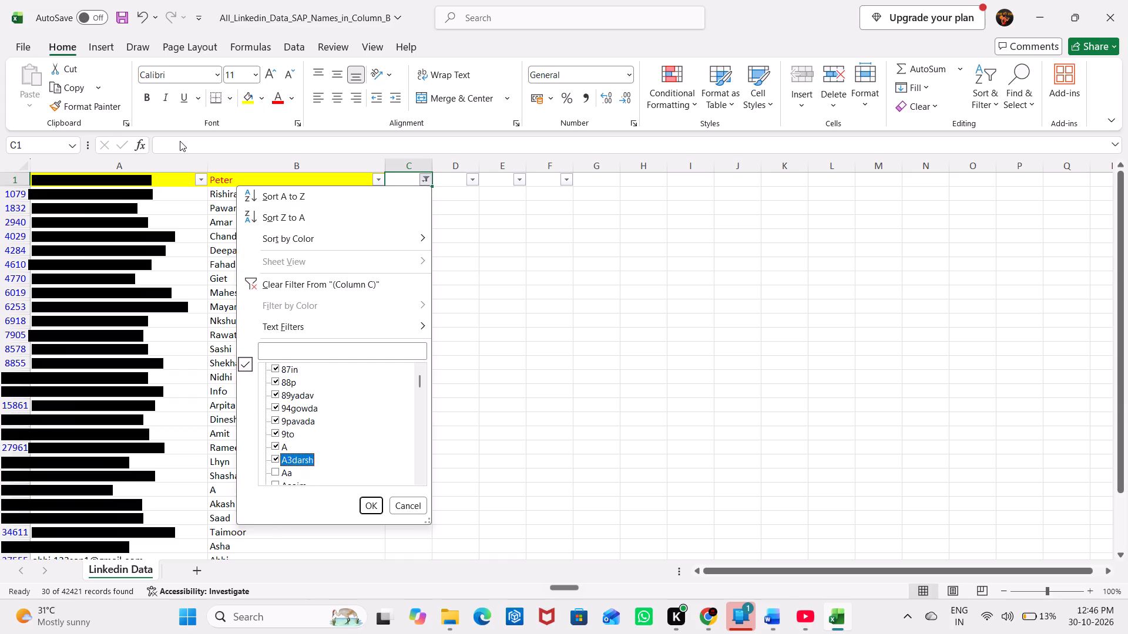
{"action": "key", "text": "Up"}
{"action": "key", "text": "space"}
{"action": "key", "text": "Down"}
{"action": "key", "text": "space"}
{"action": "key", "text": "Up"}
{"action": "key", "text": "space"}
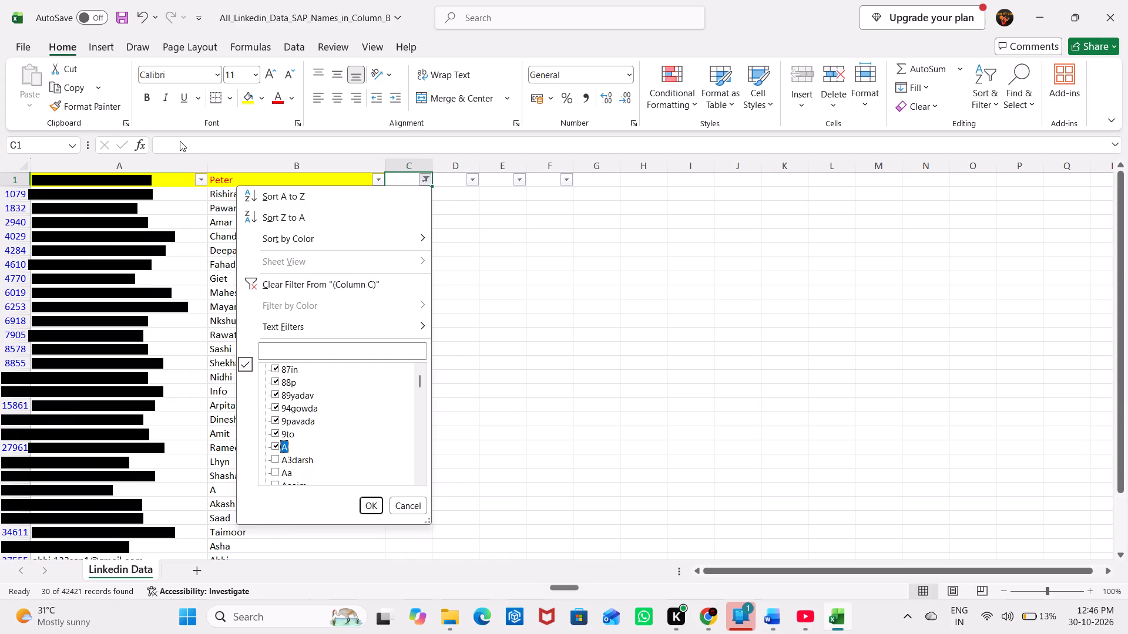
{"action": "key", "text": "Return"}
Clear all the filtered number-led and single-letter A entries from column C.
{"action": "key", "text": "Down"}
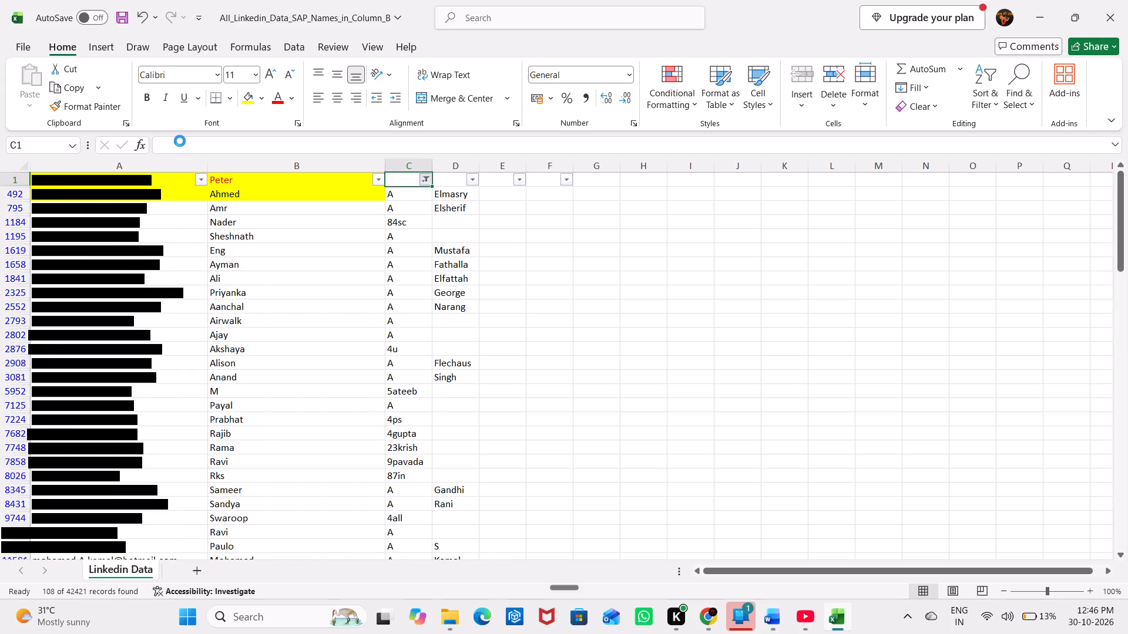
{"action": "key", "text": "Down"}
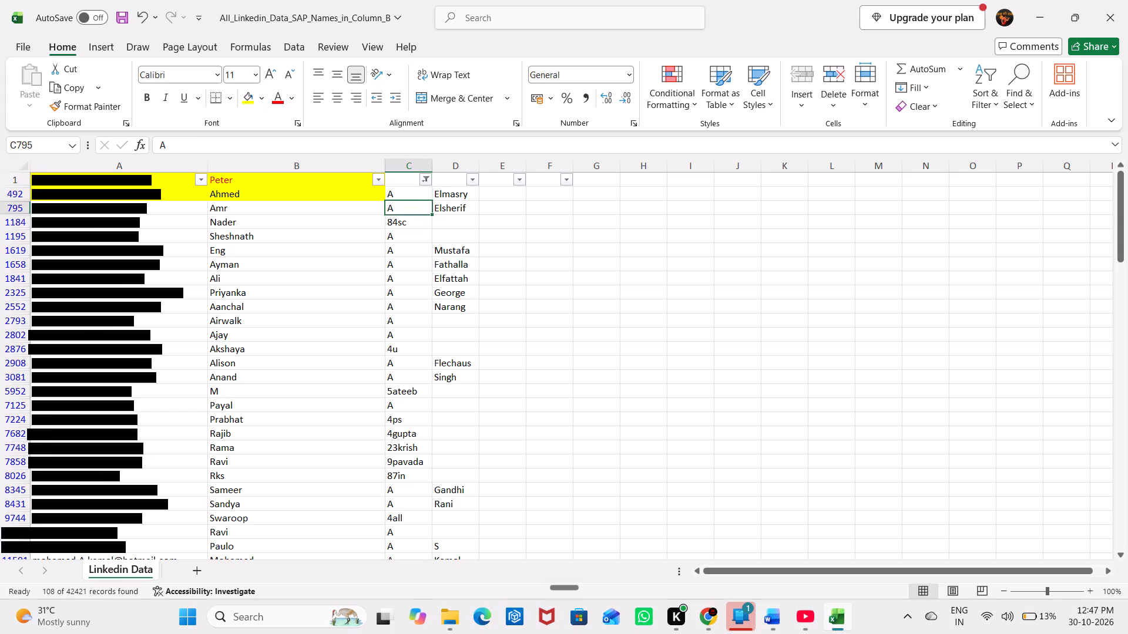
{"action": "key", "text": "Up"}
{"action": "key", "text": "ctrl+shift+Down"}
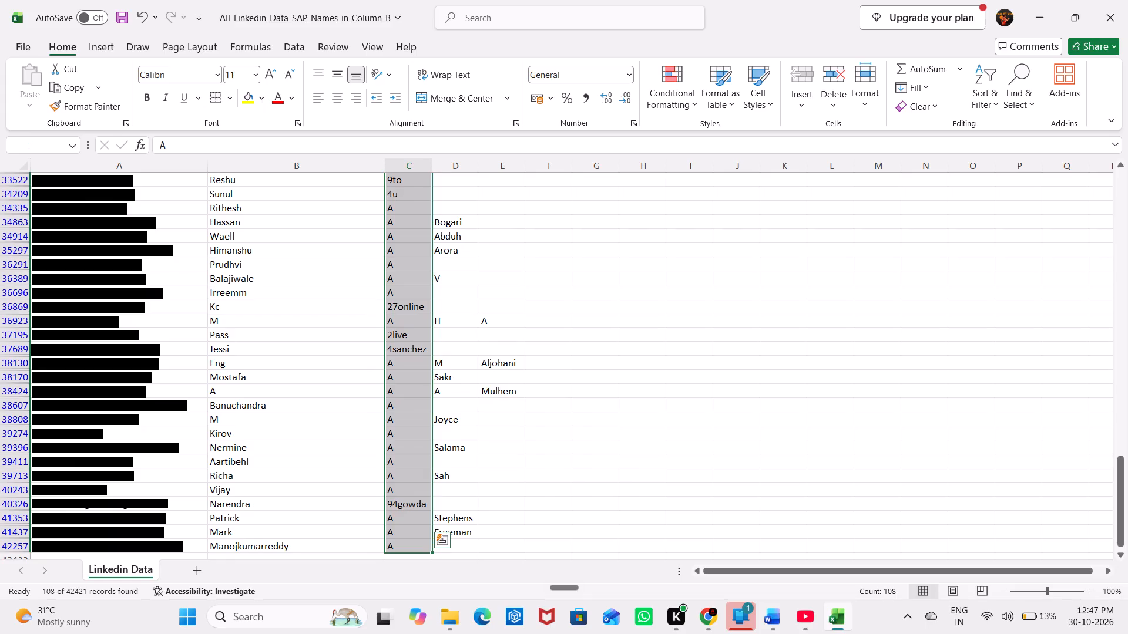
{"action": "key", "text": "Delete"}
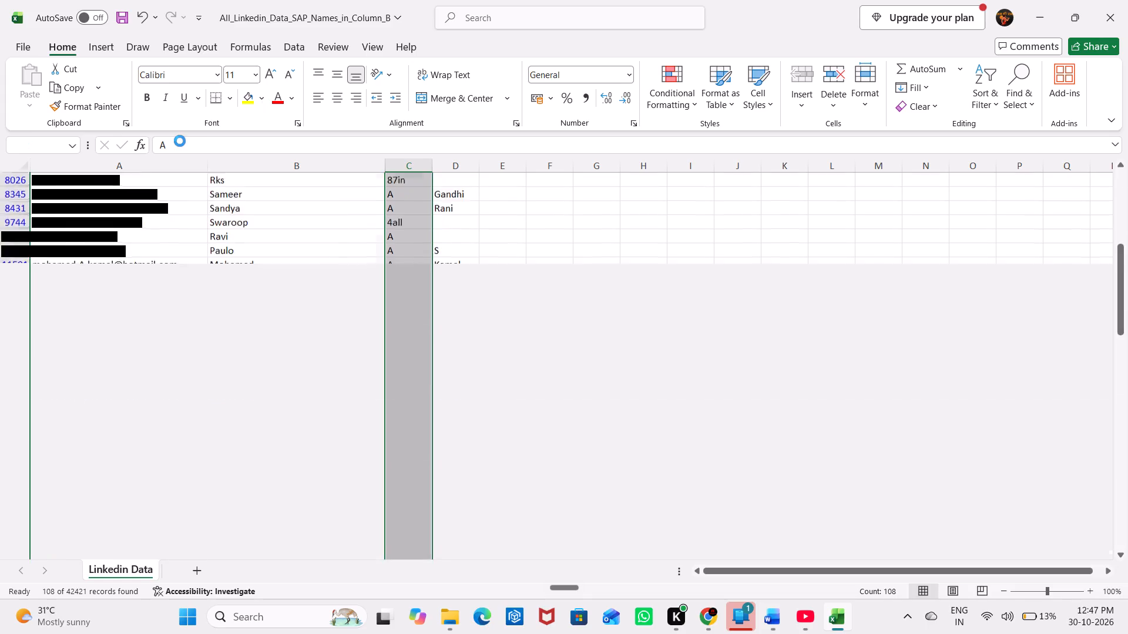
Clear the leftover name parts from column D in rows 492 and 795.
{"action": "key", "text": "Down"}
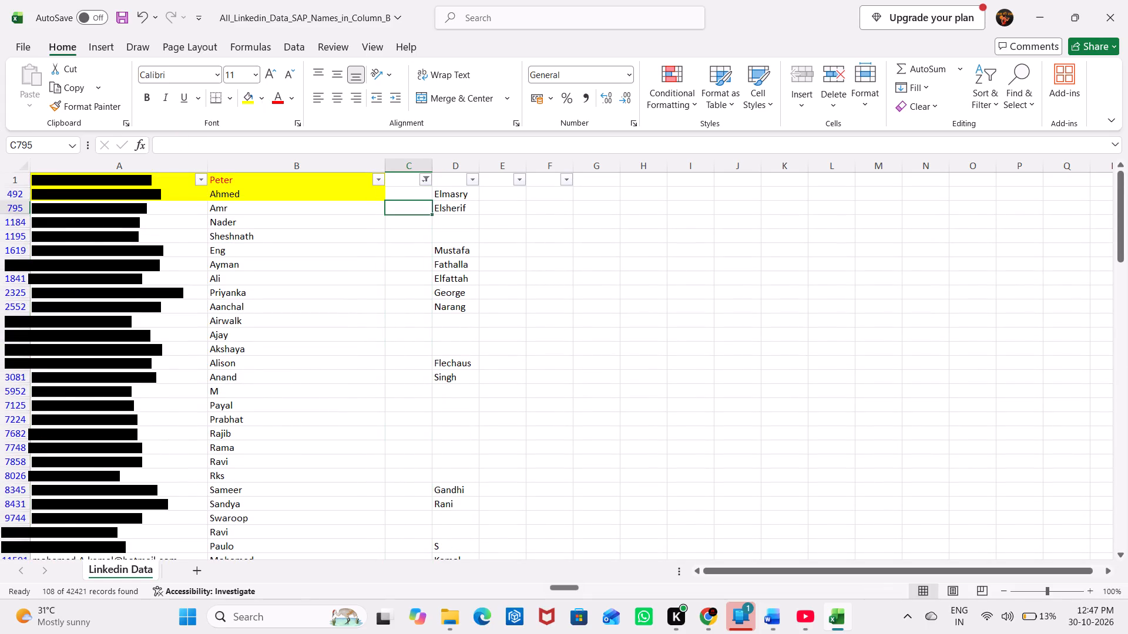
{"action": "key", "text": "Right"}
{"action": "key", "text": "Up"}
{"action": "key", "text": "Down"}
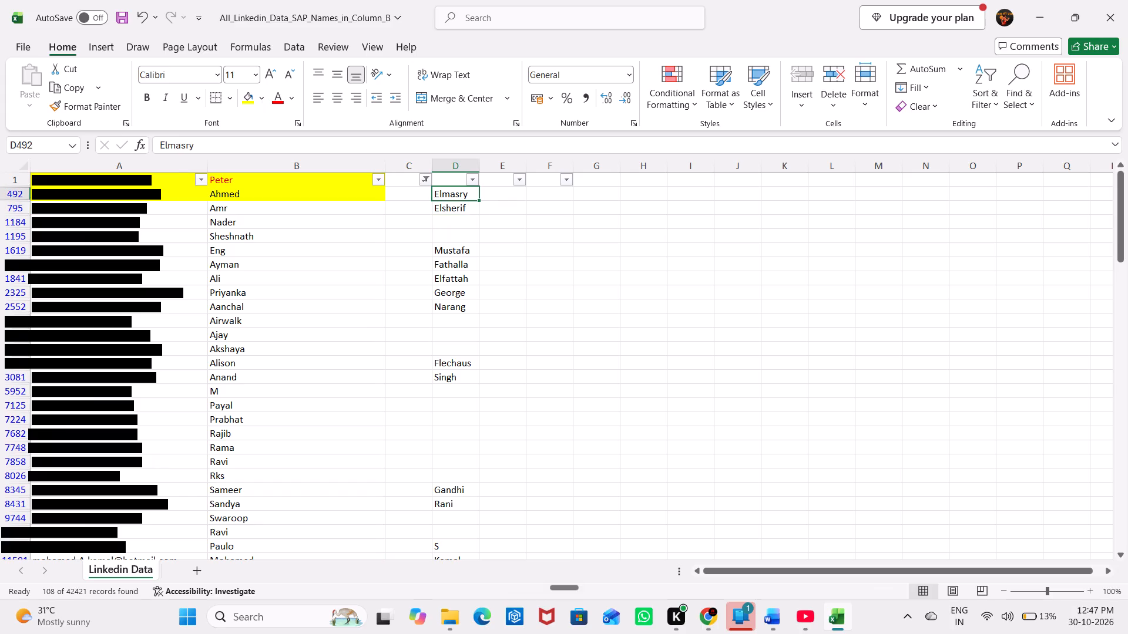
{"action": "key", "text": "Down"}
{"action": "key", "text": "Delete"}
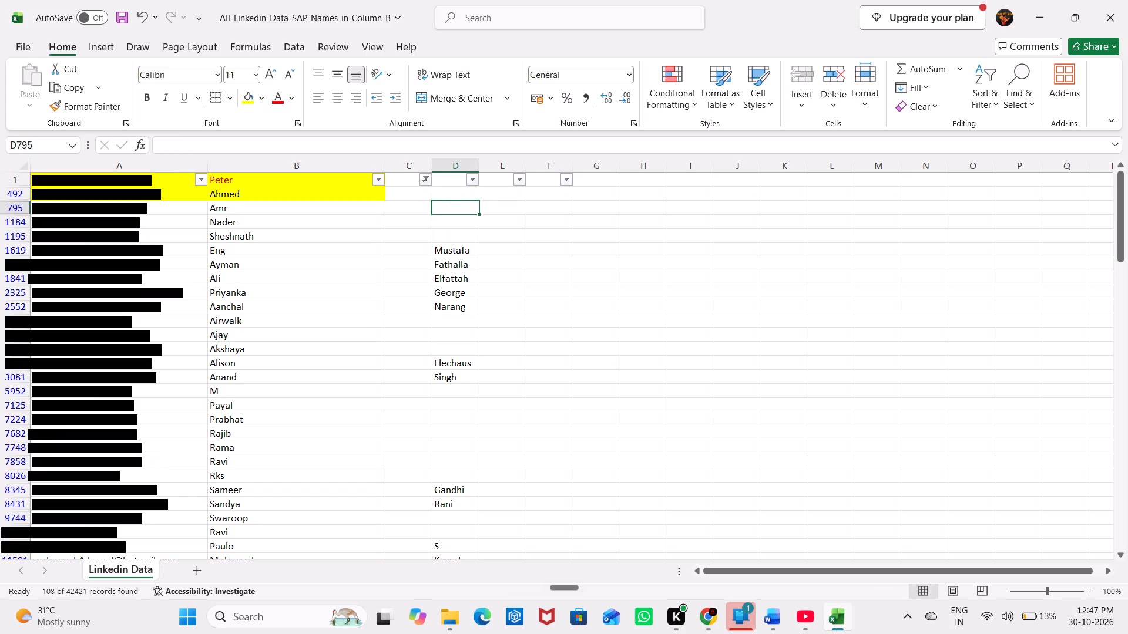
Move Mustafa from D1619 into column B of the same row, replacing Eng.
{"action": "key", "text": "Down"}
{"action": "key", "text": "Down"}
{"action": "key", "text": "Down"}
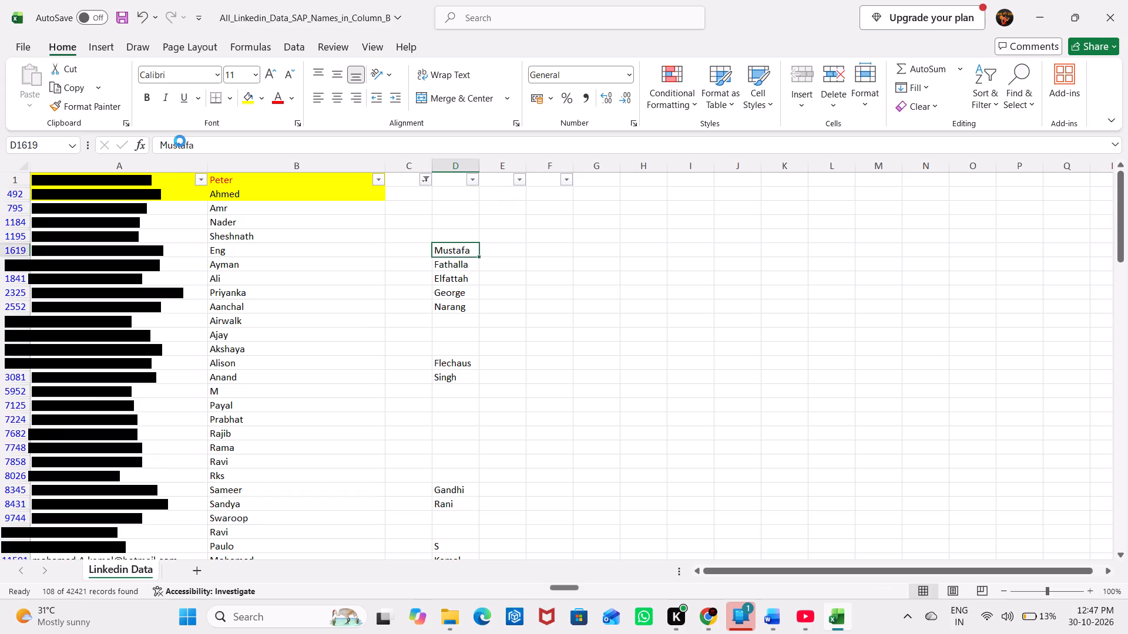
{"action": "key", "text": "ctrl+x"}
{"action": "key", "text": "Left"}
{"action": "key", "text": "Left"}
{"action": "key", "text": "ctrl+v"}
Clear the leftover name parts from column D in rows 1658, 1841, 2325 and 2552.
{"action": "key", "text": "Down"}
{"action": "key", "text": "Right"}
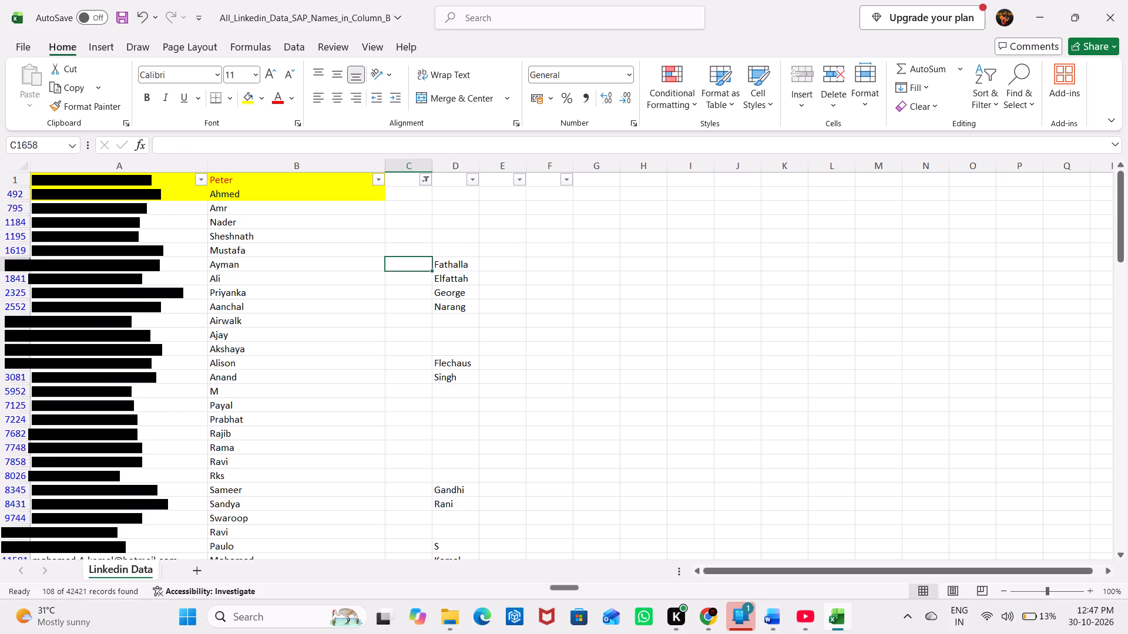
{"action": "key", "text": "Right"}
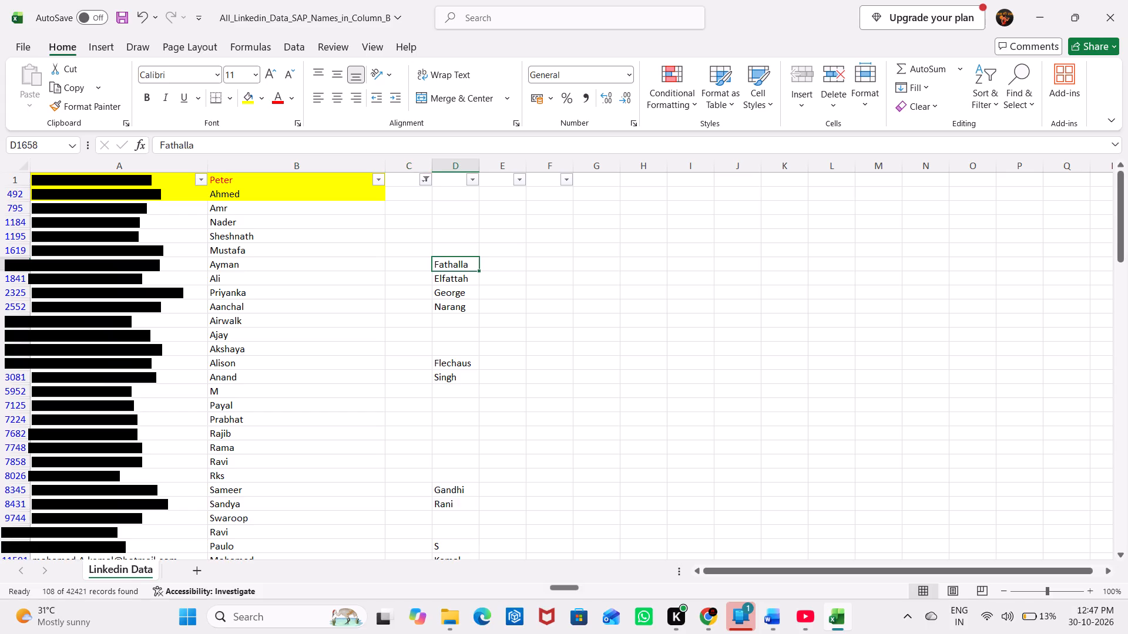
{"action": "key", "text": "Down"}
{"action": "key", "text": "Up"}
{"action": "key", "text": "Delete"}
{"action": "key", "text": "Down"}
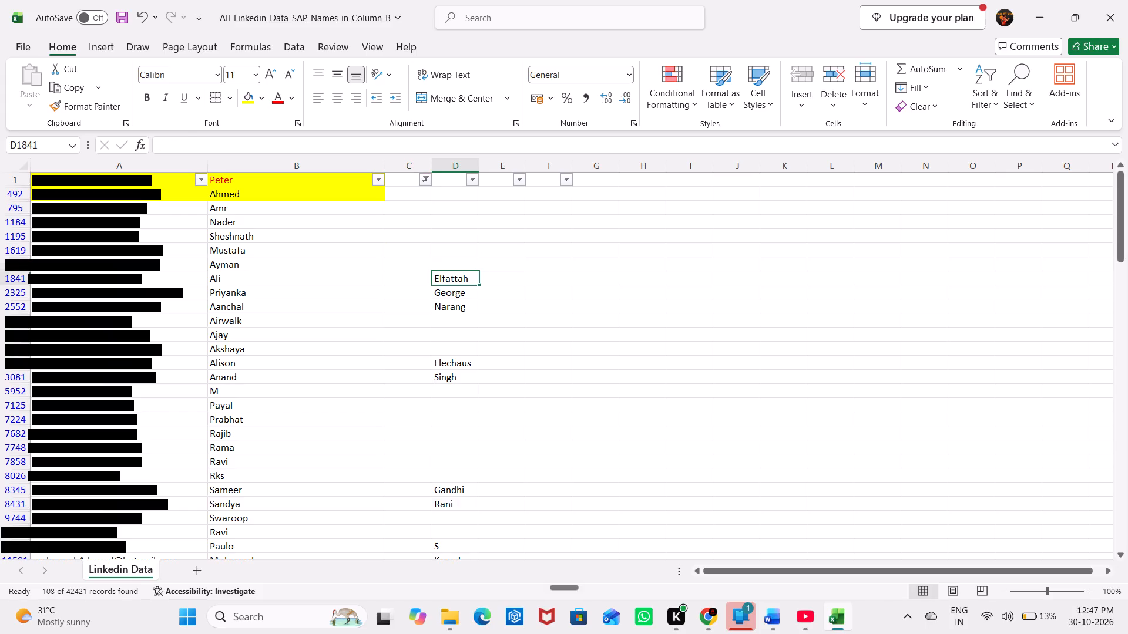
{"action": "key", "text": "Delete"}
{"action": "key", "text": "Down"}
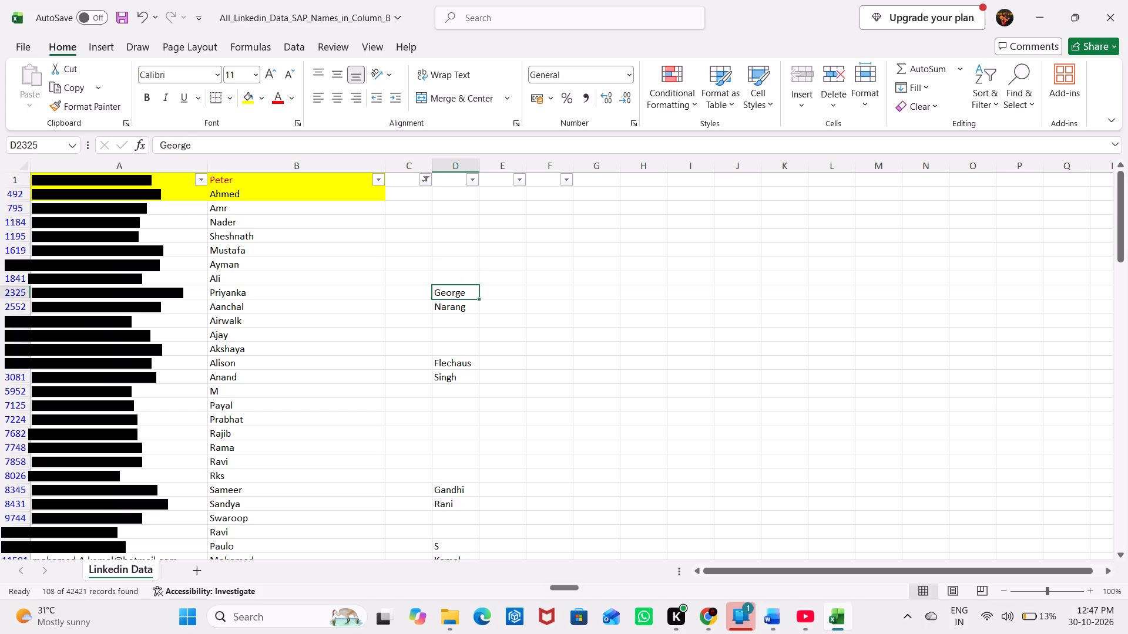
{"action": "key", "text": "Delete"}
{"action": "key", "text": "Down"}
{"action": "key", "text": "Delete"}
Clear the leftover name parts from column D in rows 2908 and 3081.
{"action": "key", "text": "Down"}
{"action": "key", "text": "Down"}
{"action": "key", "text": "Down"}
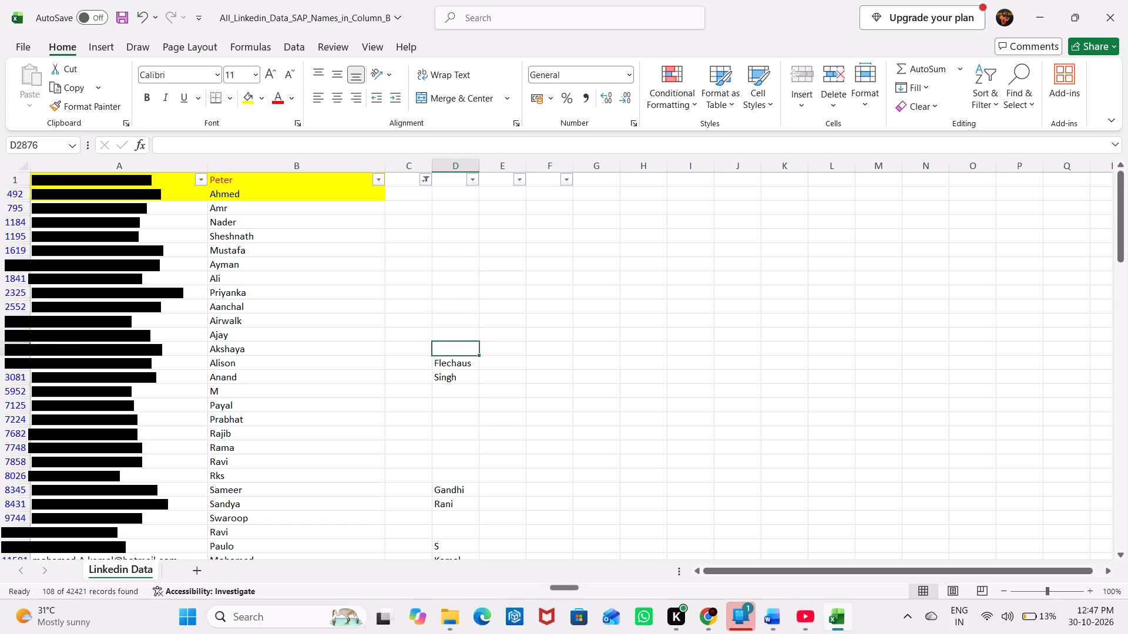
{"action": "key", "text": "Down"}
{"action": "key", "text": "Delete"}
{"action": "key", "text": "Down"}
{"action": "key", "text": "Delete"}
Clear the leftover name parts from column D in rows 8345 and 8431.
{"action": "key", "text": "Down"}
{"action": "key", "text": "Down"}
{"action": "key", "text": "Down"}
{"action": "key", "text": "Down"}
{"action": "key", "text": "Down"}
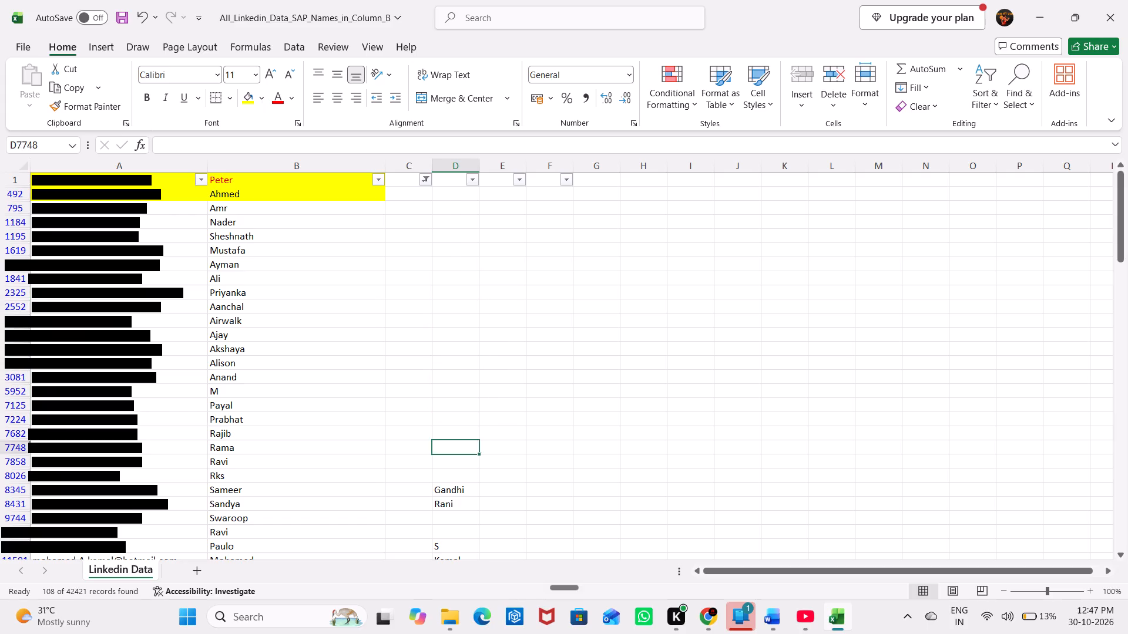
{"action": "key", "text": "Down"}
{"action": "key", "text": "Down"}
{"action": "key", "text": "Down"}
{"action": "key", "text": "Delete"}
{"action": "key", "text": "Down"}
{"action": "key", "text": "Delete"}
Clear the leftover initial S and the name part in row 11591 directly below it from column D.
{"action": "key", "text": "Down"}
{"action": "key", "text": "Down"}
{"action": "key", "text": "Down"}
{"action": "key", "text": "Delete"}
{"action": "key", "text": "Down"}
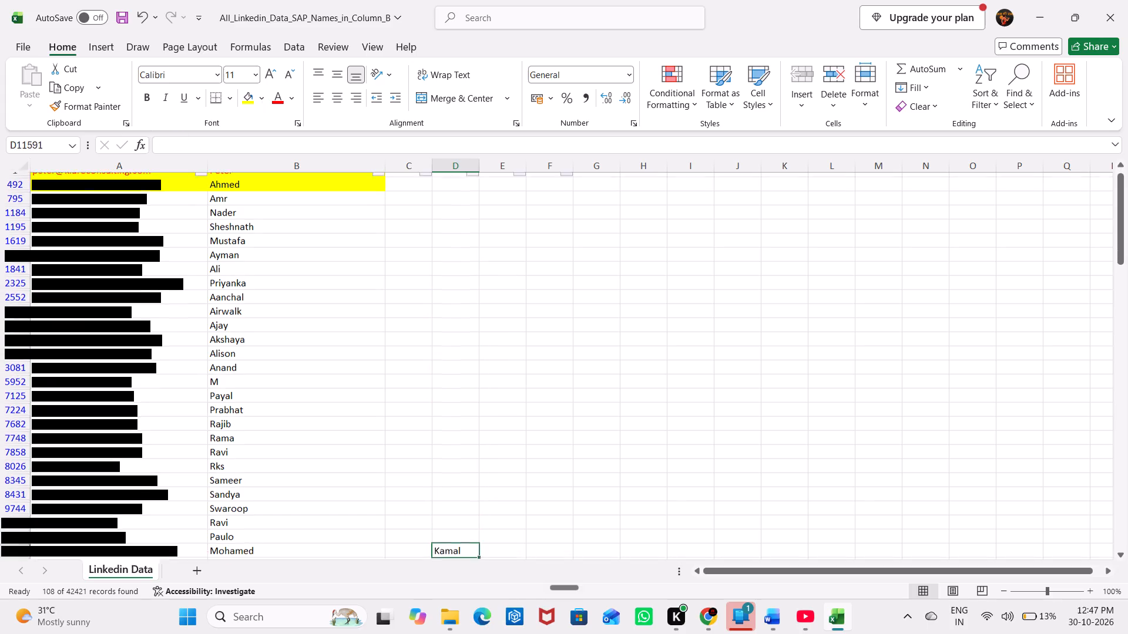
{"action": "key", "text": "Down"}
{"action": "key", "text": "Up"}
{"action": "key", "text": "Delete"}
Clear the leftover name parts from column D in rows 15589 and 16856 and in the visible row directly below 16856.
{"action": "key", "text": "Down"}
{"action": "key", "text": "Down"}
{"action": "key", "text": "Down"}
{"action": "key", "text": "Down"}
{"action": "key", "text": "Down"}
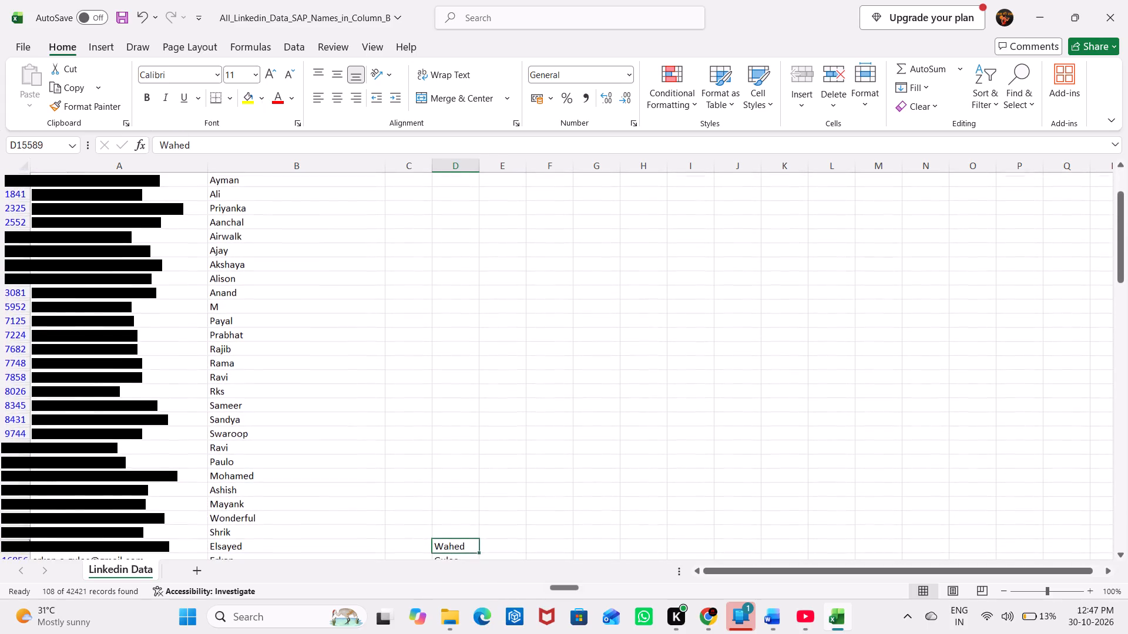
{"action": "key", "text": "Delete"}
{"action": "key", "text": "Down"}
{"action": "key", "text": "Down"}
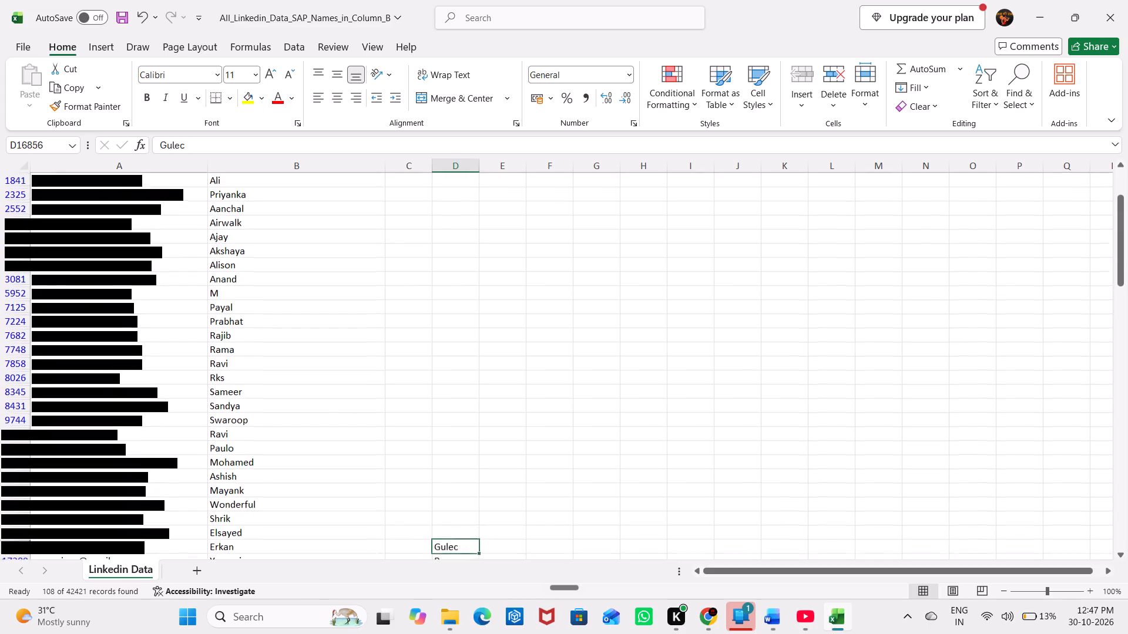
{"action": "key", "text": "Up"}
{"action": "key", "text": "Delete"}
{"action": "key", "text": "Down"}
{"action": "key", "text": "Delete"}
Clear the leftover name parts from column D in row 18094 and in the second visible row below it.
{"action": "key", "text": "Down"}
{"action": "key", "text": "Down"}
{"action": "key", "text": "Down"}
{"action": "key", "text": "Up"}
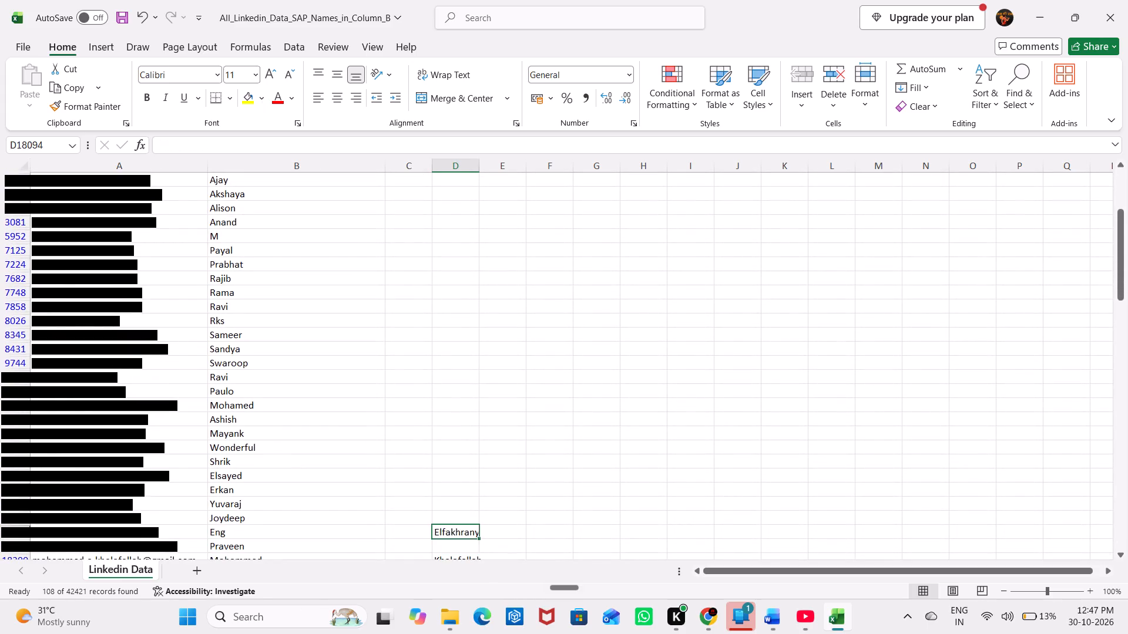
{"action": "key", "text": "Delete"}
{"action": "key", "text": "Down"}
{"action": "key", "text": "Down"}
{"action": "key", "text": "Delete"}
Move the name Mohsin from D19383 into B19383, replacing the entry there.
{"action": "key", "text": "Down"}
{"action": "key", "text": "Down"}
{"action": "key", "text": "Down"}
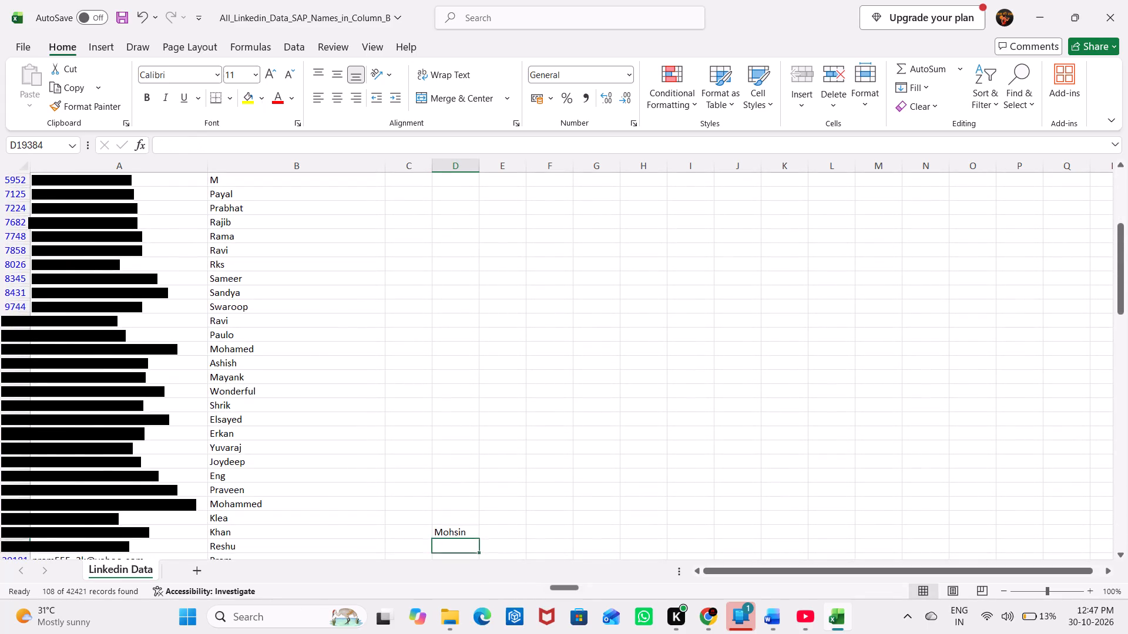
{"action": "key", "text": "Up"}
{"action": "key", "text": "Delete"}
{"action": "key", "text": "ctrl+z"}
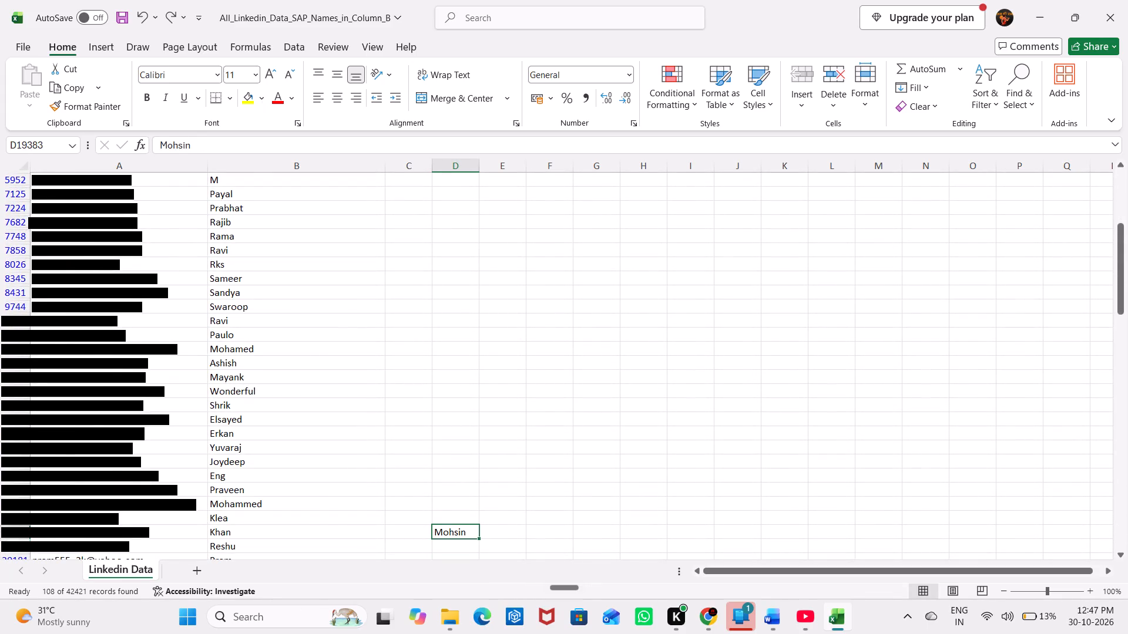
{"action": "key", "text": "ctrl+x"}
{"action": "key", "text": "Left"}
{"action": "key", "text": "Left"}
{"action": "key", "text": "ctrl+v"}
{"action": "key", "text": "Right"}
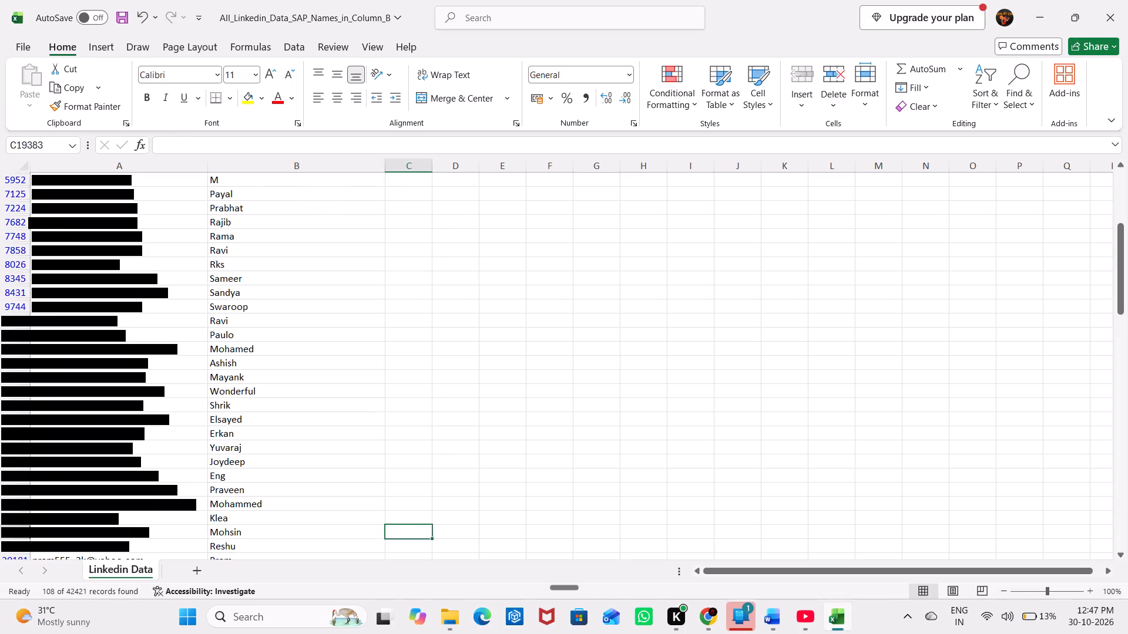
Clear the leftover name parts from column D in rows 20257 and 20935 and the visible row between them.
{"action": "key", "text": "Right"}
{"action": "key", "text": "ctrl+Down"}
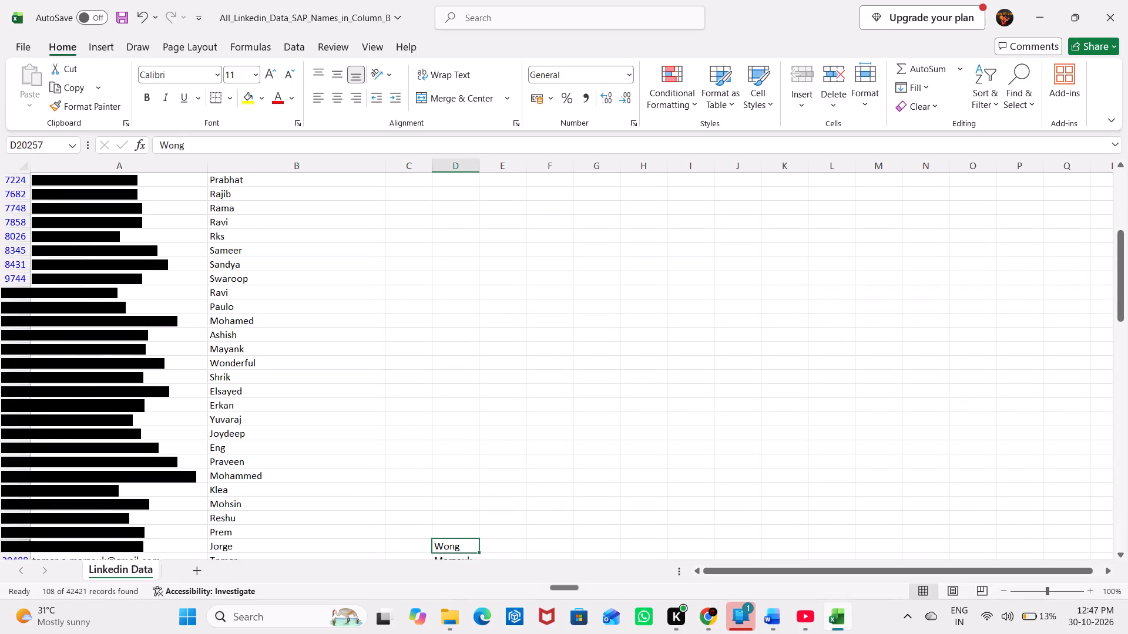
{"action": "key", "text": "Delete"}
{"action": "key", "text": "Down"}
{"action": "key", "text": "Delete"}
{"action": "key", "text": "Down"}
{"action": "key", "text": "Delete"}
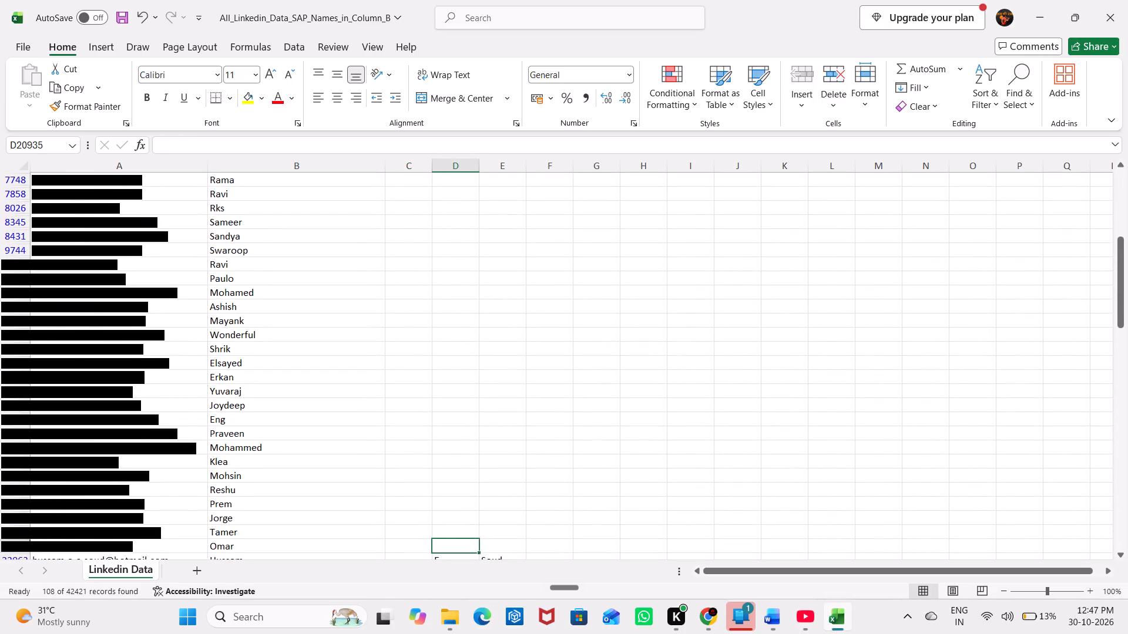
Clear the leftovers from columns D and E in the Hussam row and from column D in the row below it.
{"action": "key", "text": "Down"}
{"action": "key", "text": "Delete"}
{"action": "key", "text": "Down"}
{"action": "key", "text": "Up"}
{"action": "key", "text": "Right"}
{"action": "key", "text": "Delete"}
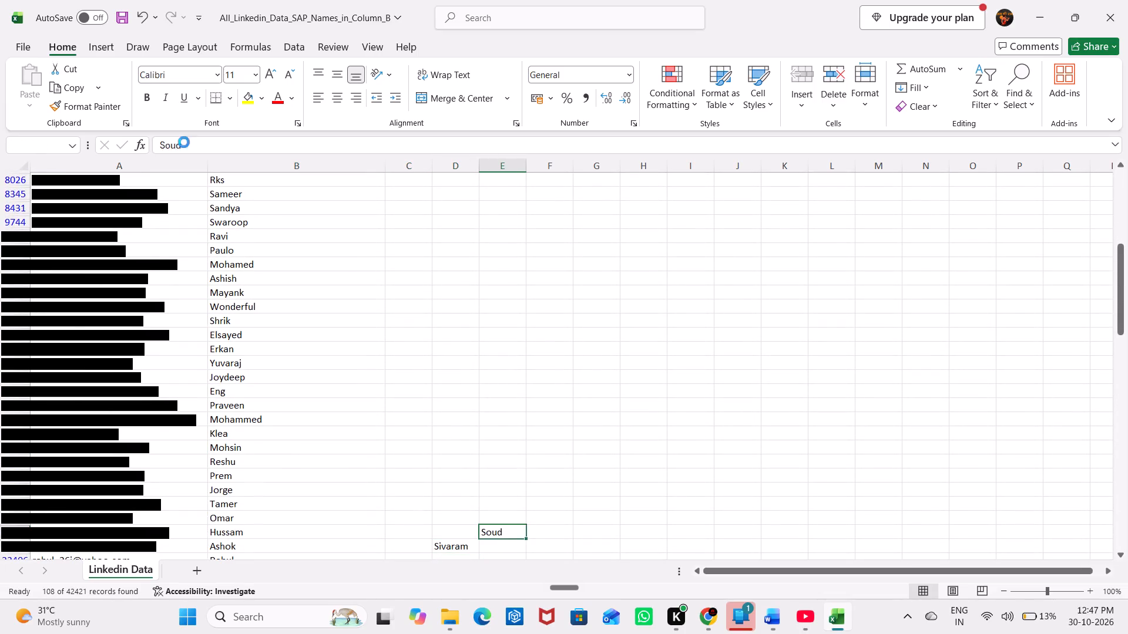
{"action": "key", "text": "Down"}
{"action": "key", "text": "Left"}
{"action": "key", "text": "Delete"}
Clear the leftover in D23374 and both leftovers, including 4u, from columns D and E in the visible row directly below.
{"action": "key", "text": "Down"}
{"action": "key", "text": "Down"}
{"action": "key", "text": "Down"}
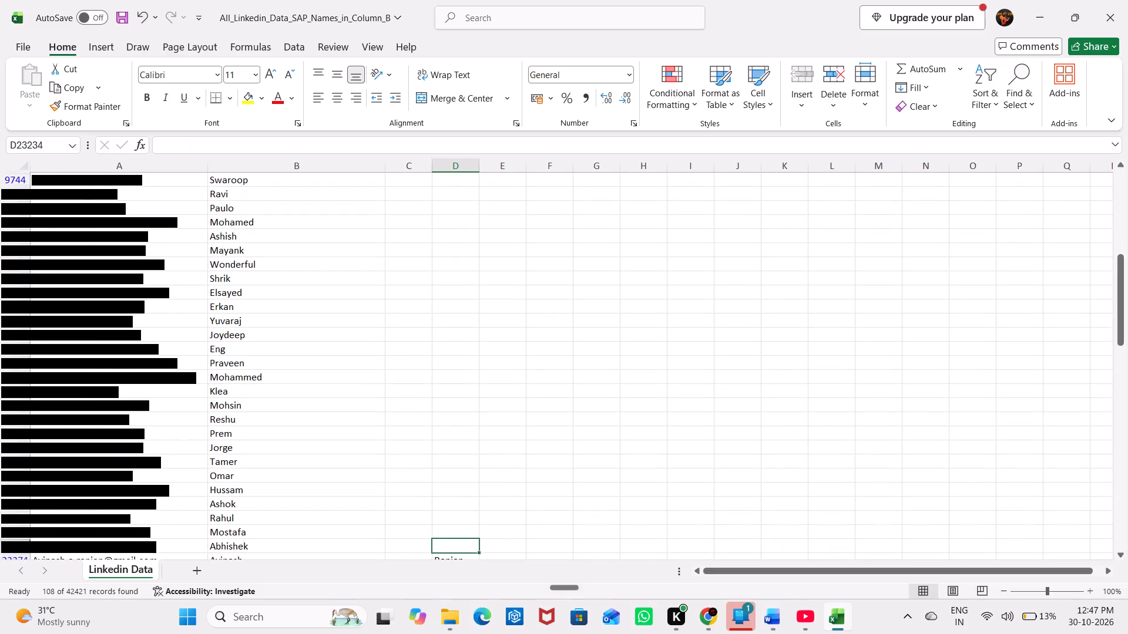
{"action": "key", "text": "ctrl+Down"}
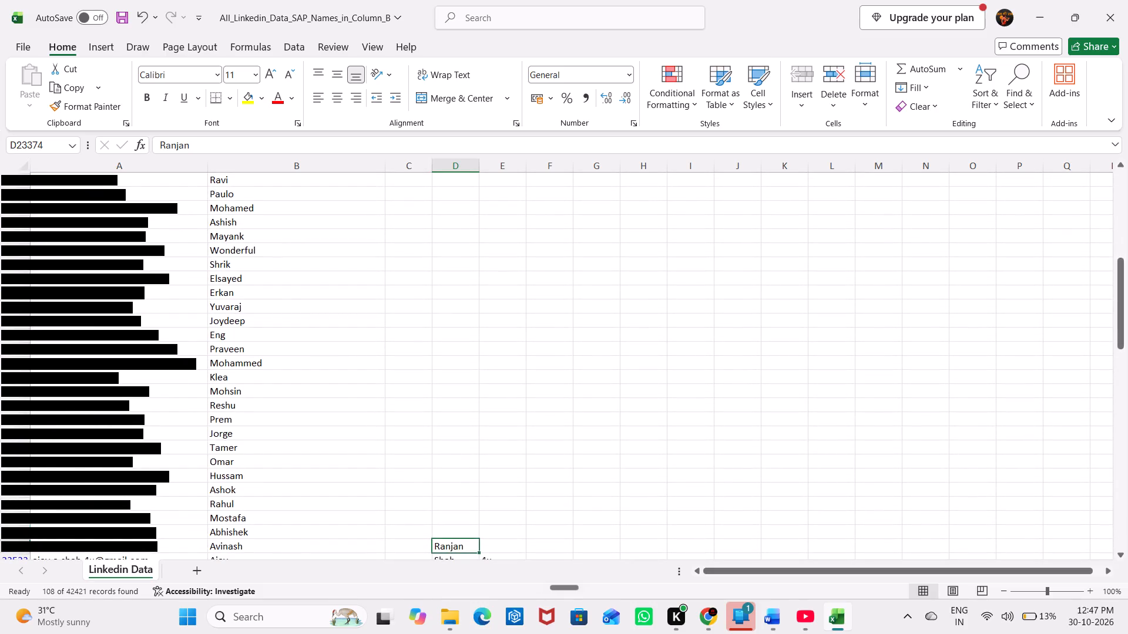
{"action": "key", "text": "Delete"}
{"action": "key", "text": "Down"}
{"action": "key", "text": "Delete"}
{"action": "key", "text": "Down"}
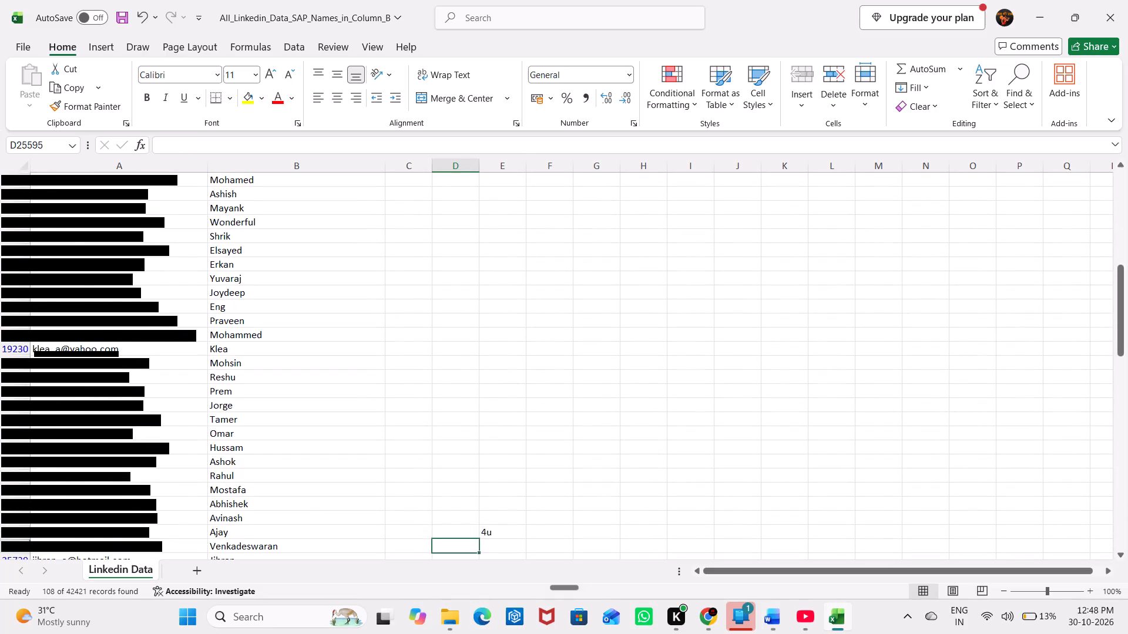
{"action": "key", "text": "Up"}
{"action": "key", "text": "Right"}
{"action": "key", "text": "Delete"}
Clear the leftover name parts from column D in rows 26062, 27945 and 28310.
{"action": "key", "text": "Down"}
{"action": "key", "text": "Down"}
{"action": "key", "text": "Left"}
{"action": "key", "text": "ctrl+Down"}
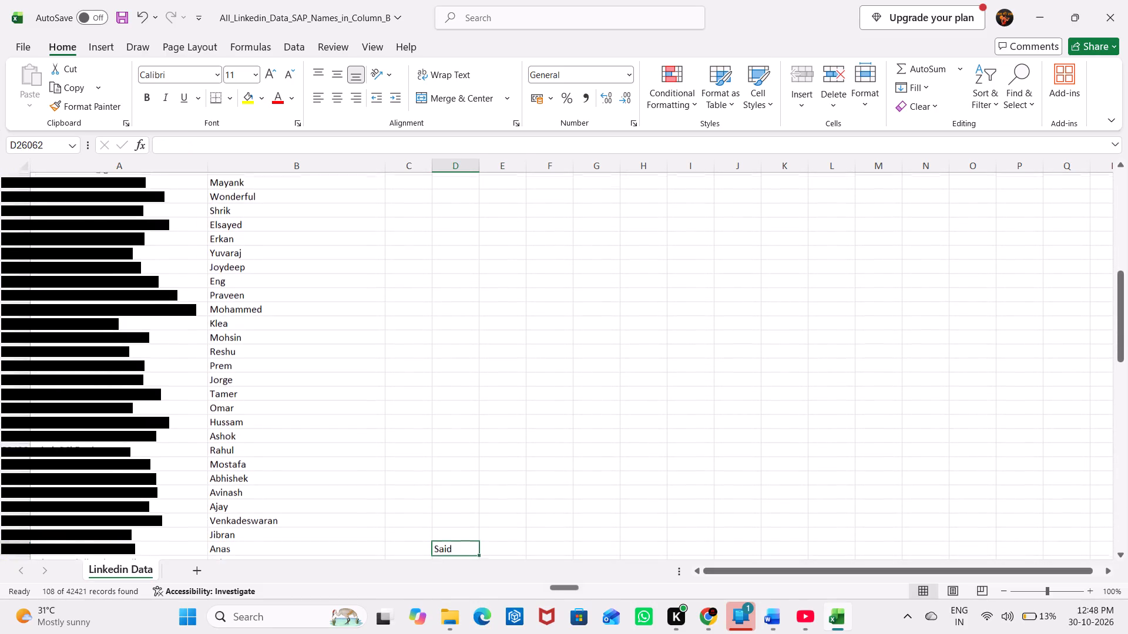
{"action": "key", "text": "Delete"}
{"action": "key", "text": "ctrl+Down"}
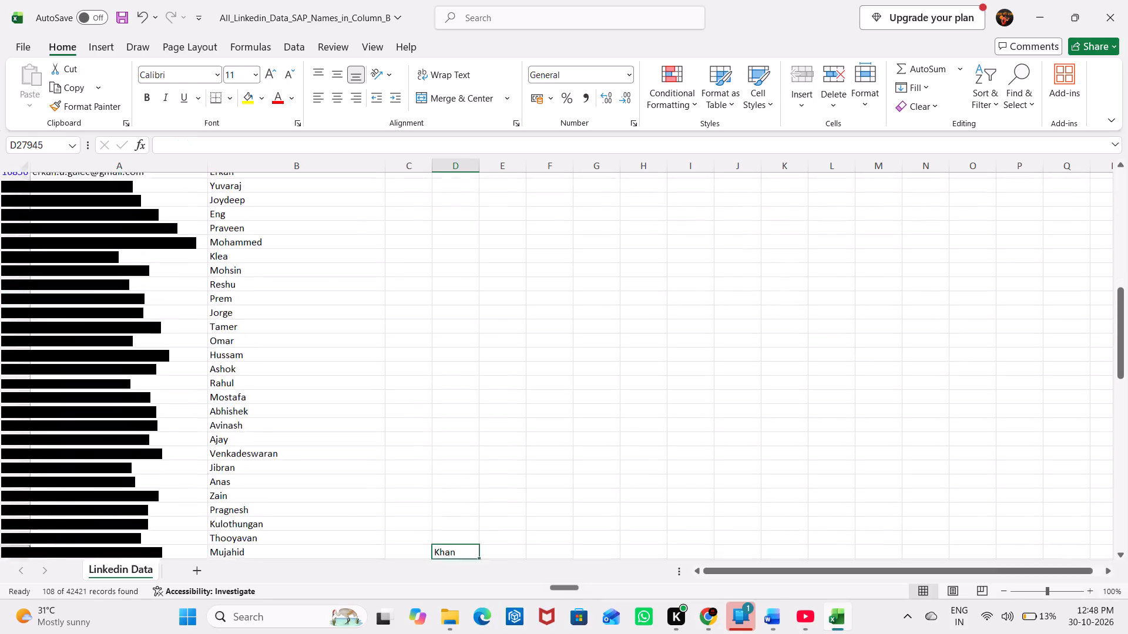
{"action": "key", "text": "Delete"}
{"action": "key", "text": "Down"}
{"action": "key", "text": "Delete"}
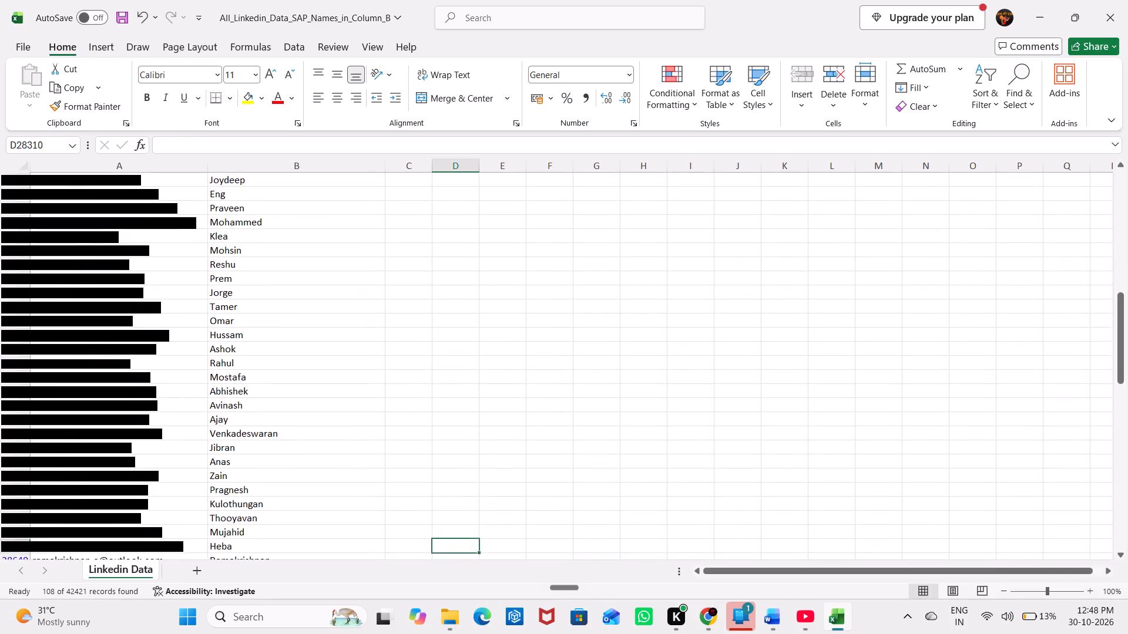
Clear the leftovers from column D in the Joao row and the Vani row directly below it.
{"action": "key", "text": "Down"}
{"action": "key", "text": "Down"}
{"action": "key", "text": "Delete"}
{"action": "key", "text": "Down"}
{"action": "key", "text": "Down"}
{"action": "key", "text": "Up"}
{"action": "key", "text": "Delete"}
{"action": "key", "text": "Down"}
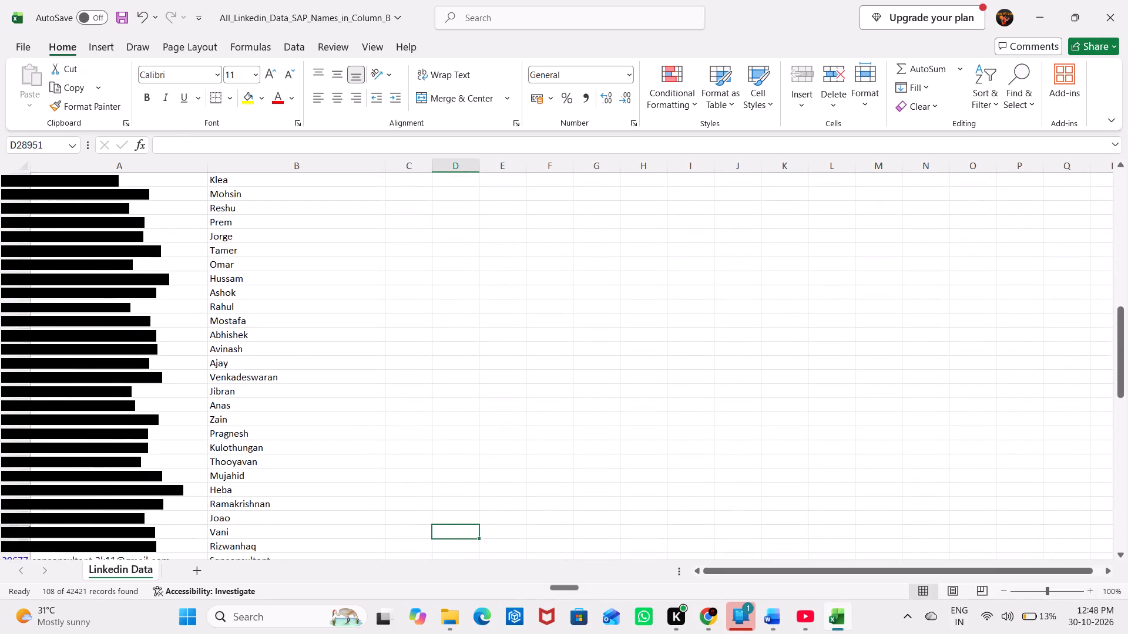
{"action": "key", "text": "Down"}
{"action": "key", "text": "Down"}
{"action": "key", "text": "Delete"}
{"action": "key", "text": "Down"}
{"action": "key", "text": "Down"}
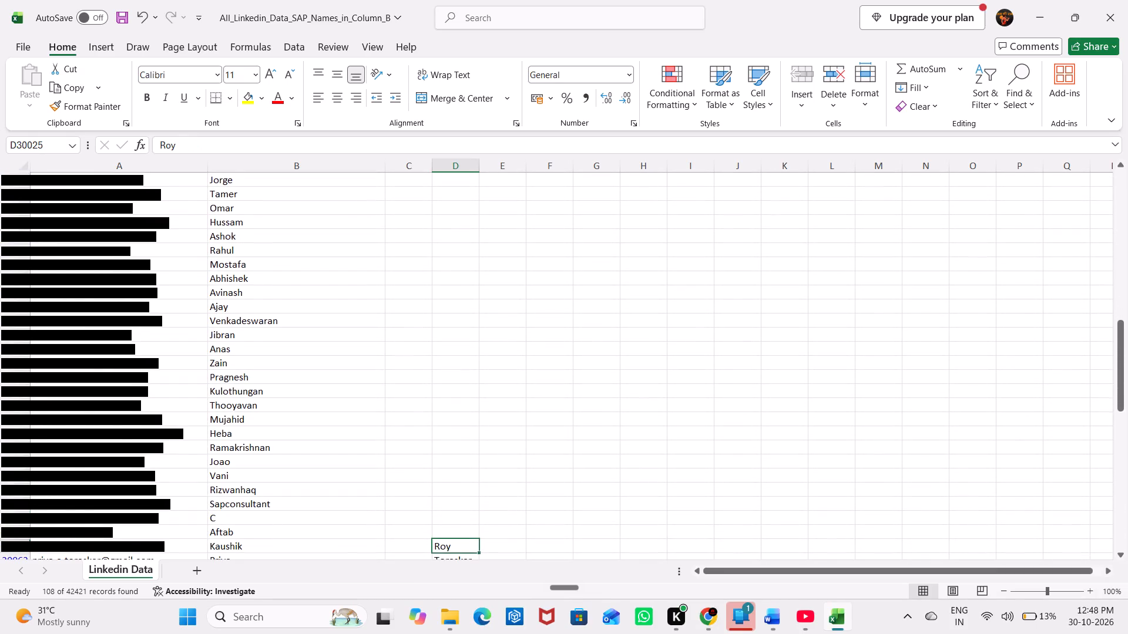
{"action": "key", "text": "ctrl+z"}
{"action": "key", "text": "ctrl+x"}
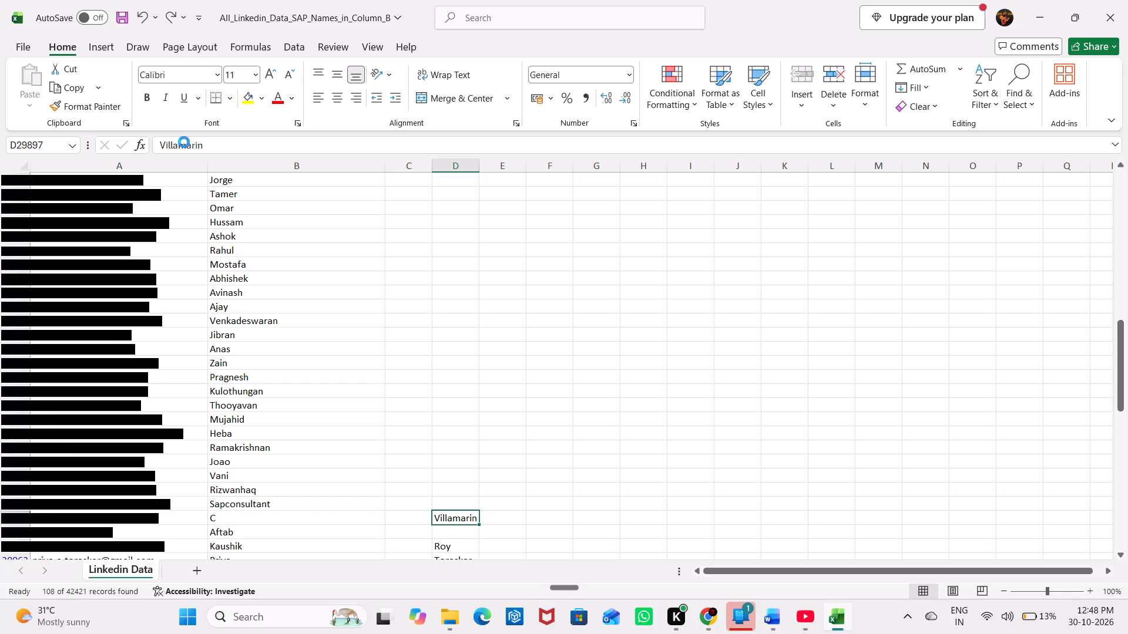
{"action": "key", "text": "Left"}
{"action": "key", "text": "Left"}
{"action": "key", "text": "ctrl+v"}
{"action": "key", "text": "Right"}
{"action": "key", "text": "Right"}
Clear the leftover name parts from column D in rows 30025, 30063 and 30426.
{"action": "key", "text": "Down"}
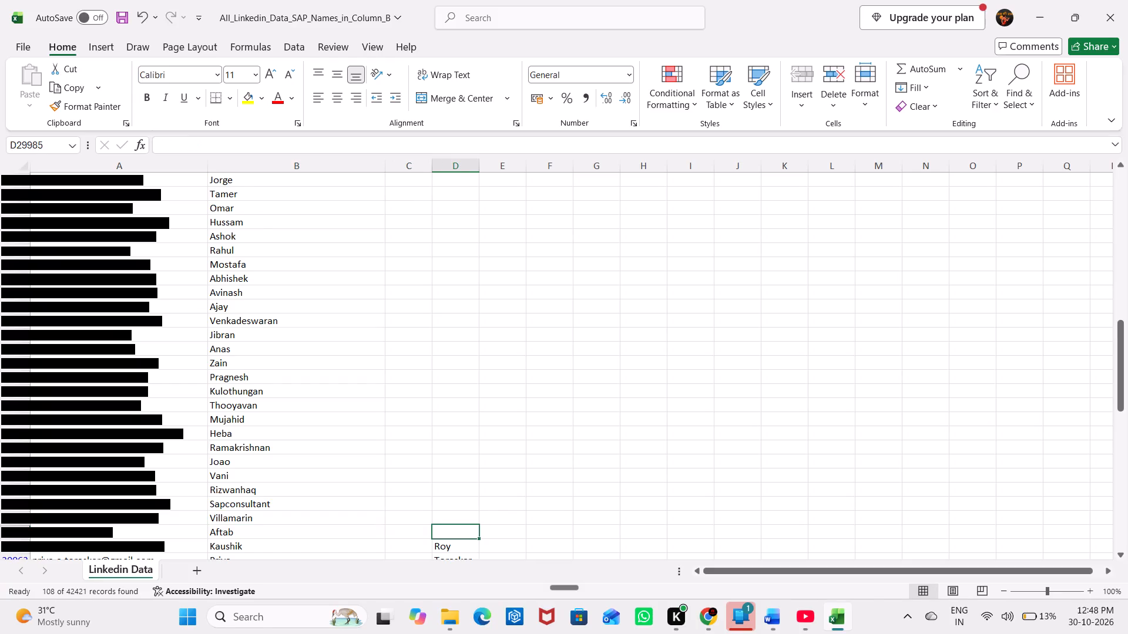
{"action": "key", "text": "Down"}
{"action": "key", "text": "Delete"}
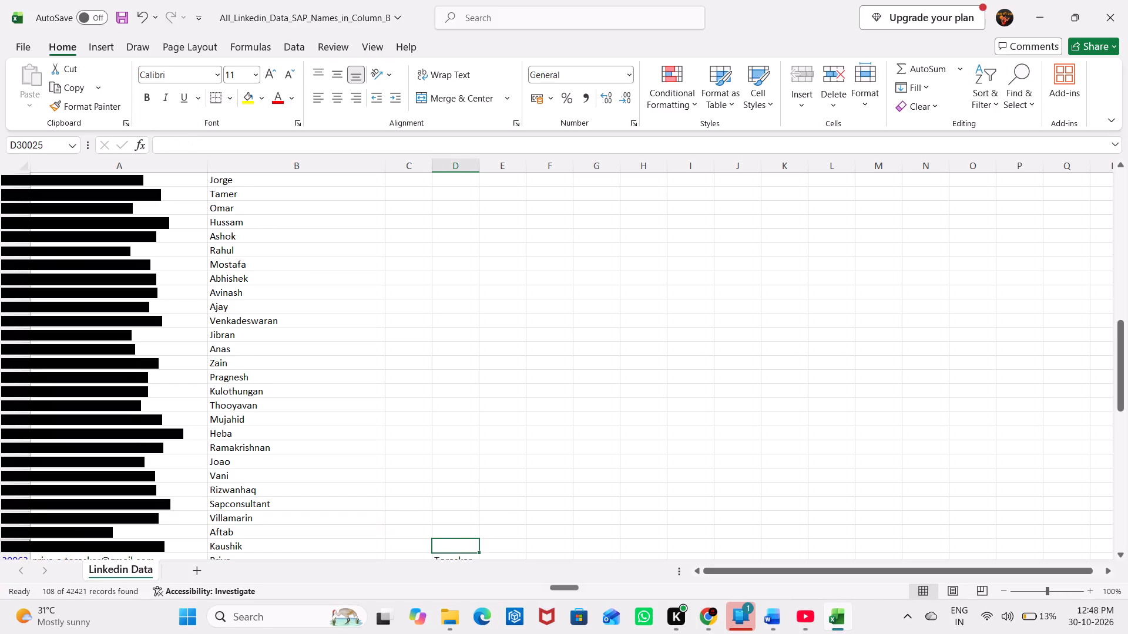
{"action": "key", "text": "ctrl+space"}
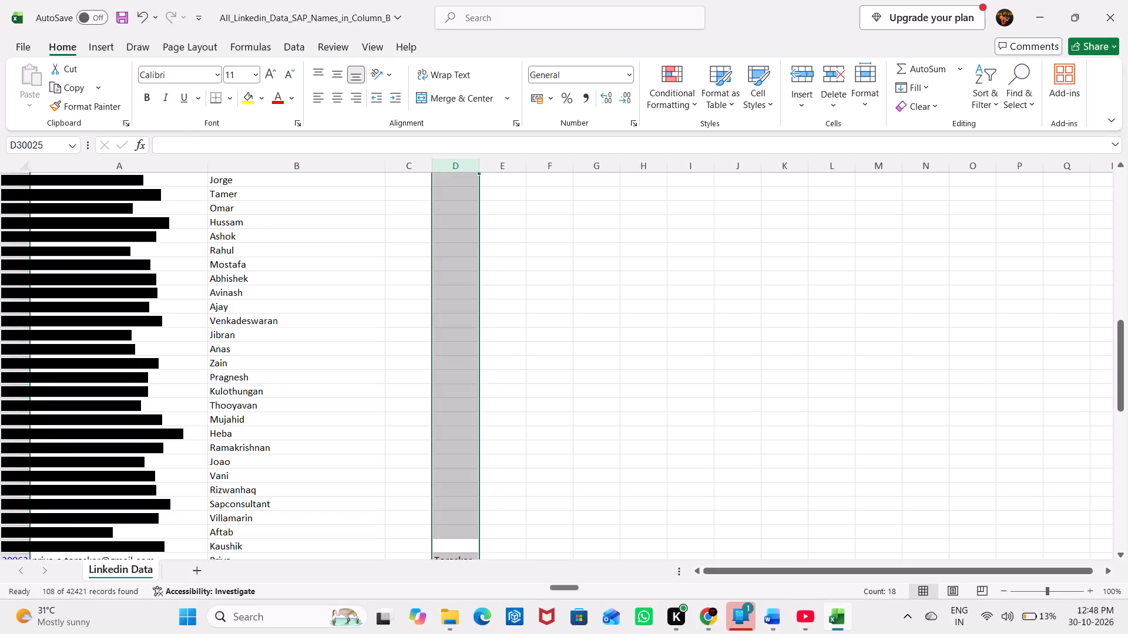
{"action": "key", "text": "ctrl+Down"}
{"action": "key", "text": "Delete"}
{"action": "key", "text": "Down"}
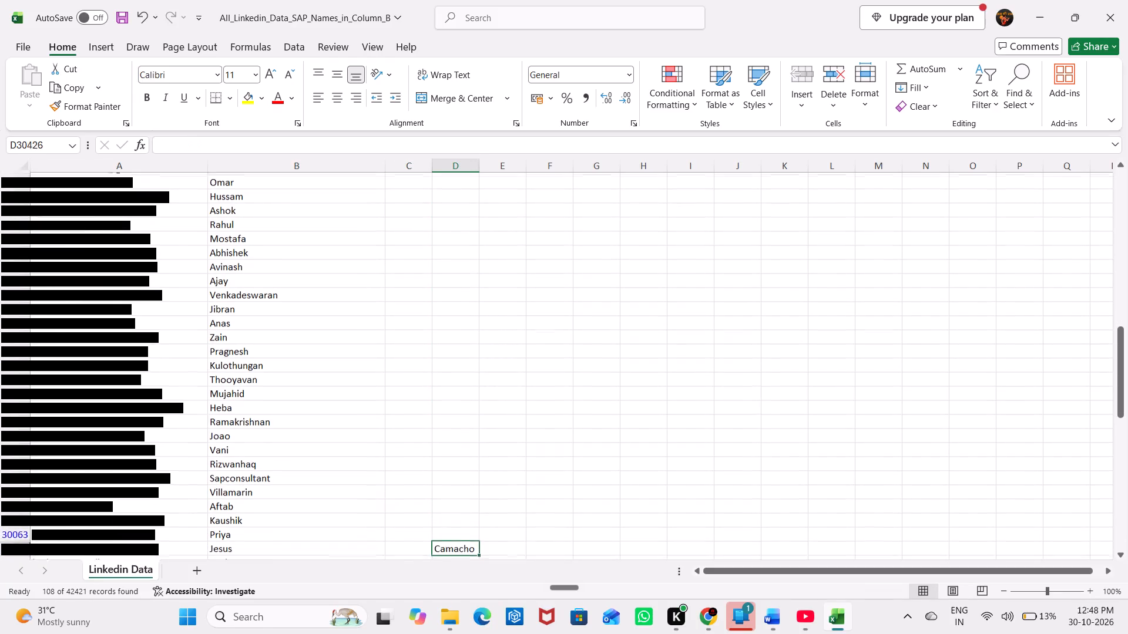
{"action": "key", "text": "Delete"}
Clear the leftover name part from D31115 and the initials K and Y from columns D and E in row 31931.
{"action": "key", "text": "Down"}
{"action": "key", "text": "Down"}
{"action": "key", "text": "Down"}
{"action": "key", "text": "Down"}
{"action": "key", "text": "Up"}
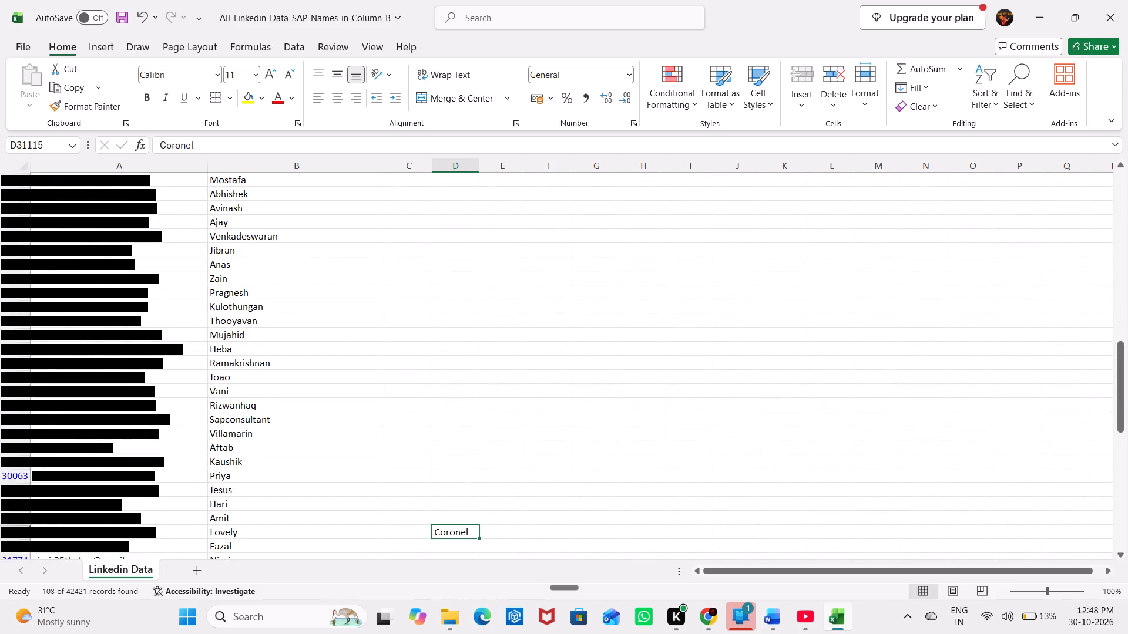
{"action": "key", "text": "Delete"}
{"action": "key", "text": "Down"}
{"action": "key", "text": "Down"}
{"action": "key", "text": "Down"}
{"action": "key", "text": "Down"}
{"action": "key", "text": "Up"}
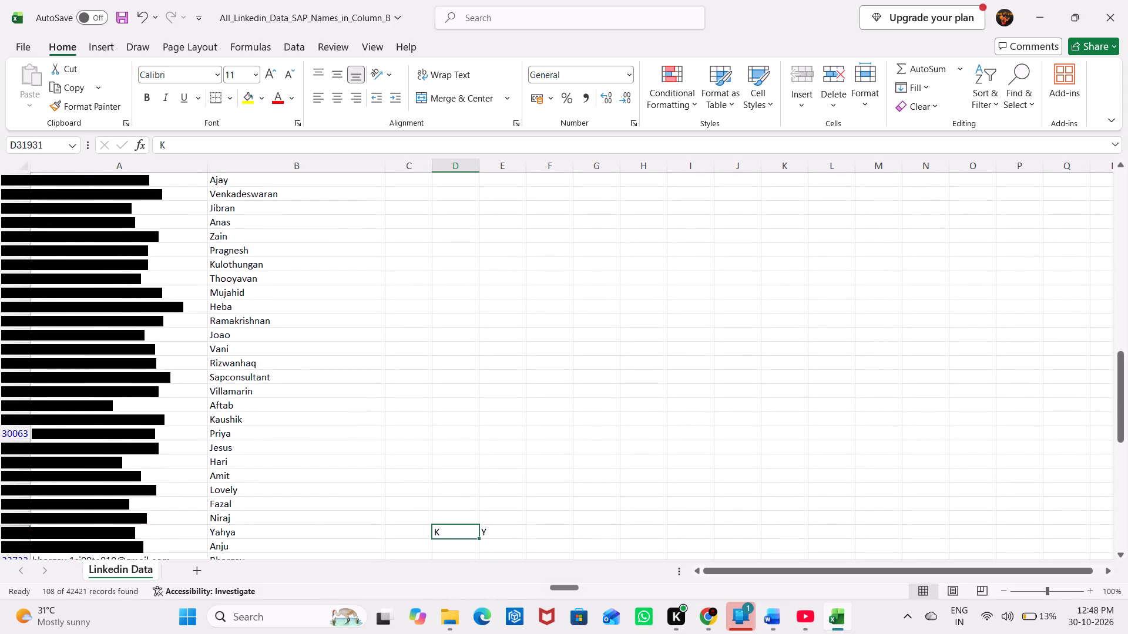
{"action": "key", "text": "shift+Right"}
{"action": "key", "text": "Delete"}
Clear the leftover name part from D32761.
{"action": "key", "text": "Down"}
{"action": "key", "text": "Down"}
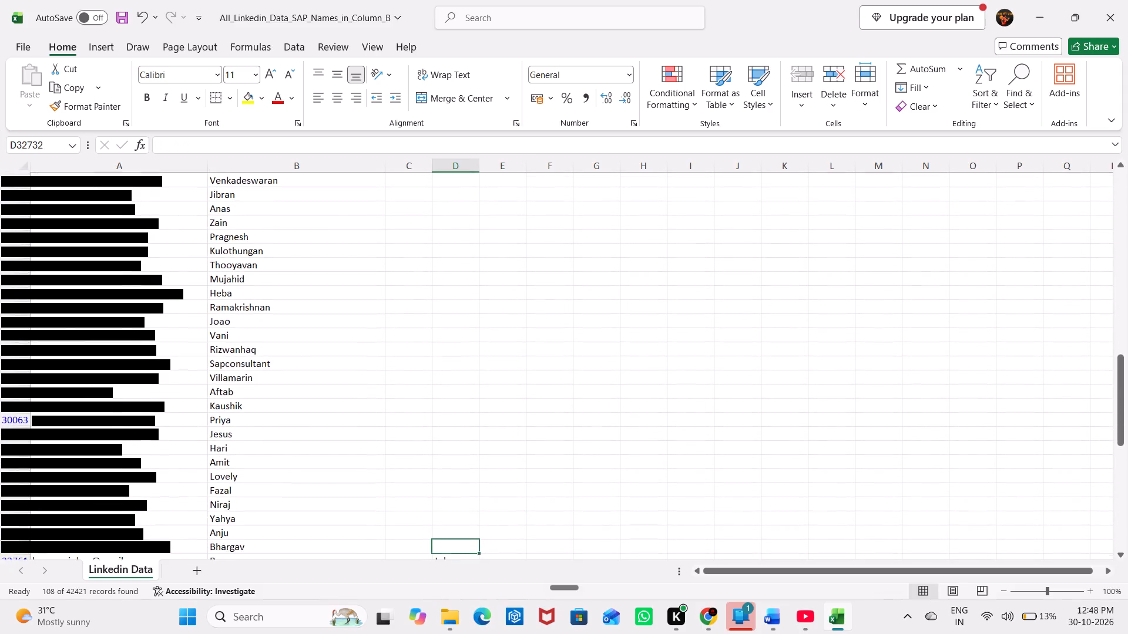
{"action": "key", "text": "ctrl+Down"}
{"action": "key", "text": "Delete"}
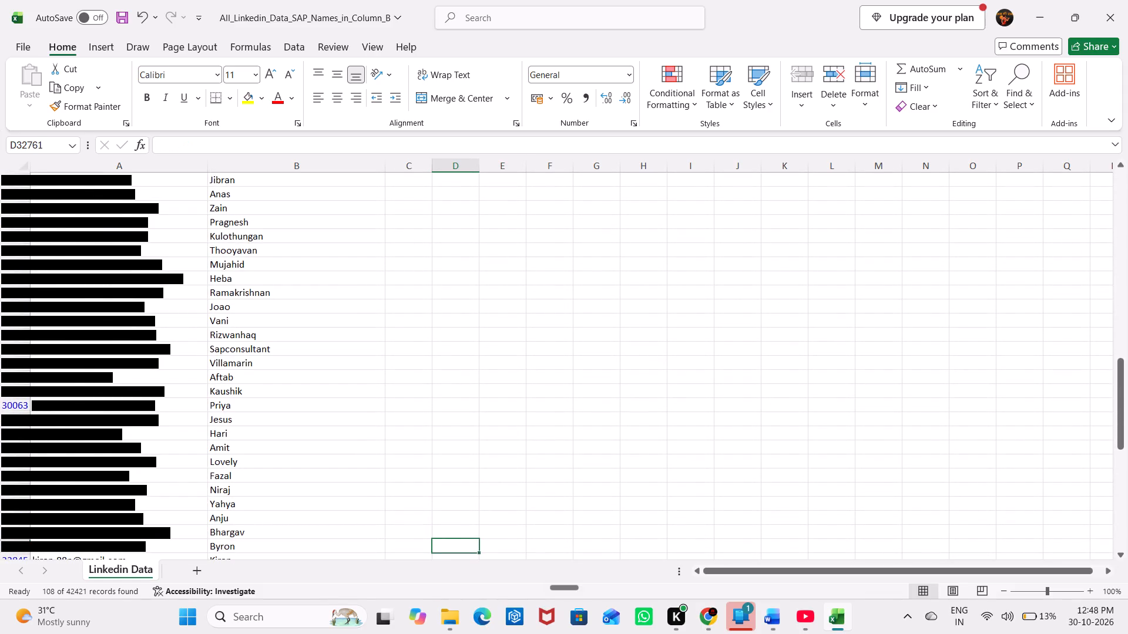
Clear the leftover name parts from column D in rows 34863 and 35297 and the visible row between them.
{"action": "key", "text": "Down"}
{"action": "key", "text": "Down"}
{"action": "key", "text": "Down"}
{"action": "key", "text": "Down"}
{"action": "key", "text": "Down"}
{"action": "key", "text": "Down"}
{"action": "key", "text": "Down"}
{"action": "key", "text": "Up"}
{"action": "key", "text": "Up"}
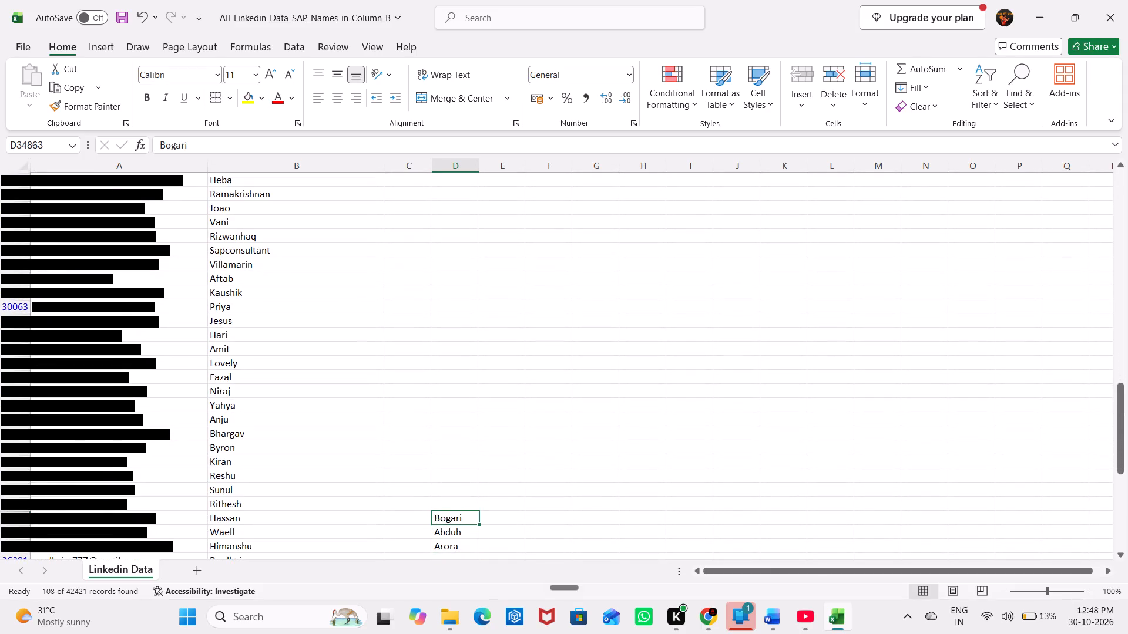
{"action": "key", "text": "Delete"}
{"action": "key", "text": "Down"}
{"action": "key", "text": "Delete"}
{"action": "key", "text": "Down"}
{"action": "key", "text": "Down"}
{"action": "key", "text": "Delete"}
{"action": "key", "text": "Up"}
{"action": "key", "text": "Delete"}
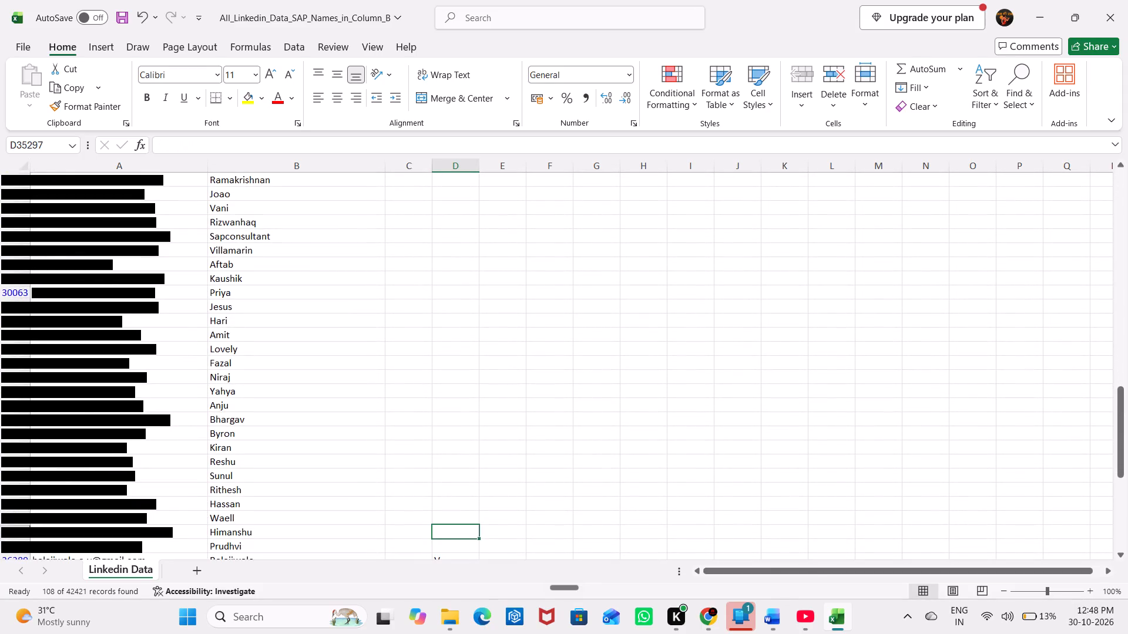
Clear the initial from column D in the Balajiwale row and the initials H and A from columns D and E in row 36923.
{"action": "key", "text": "Down"}
{"action": "key", "text": "Down"}
{"action": "key", "text": "Down"}
{"action": "key", "text": "Up"}
{"action": "key", "text": "Delete"}
{"action": "key", "text": "Down"}
{"action": "key", "text": "Down"}
{"action": "key", "text": "Down"}
{"action": "key", "text": "Down"}
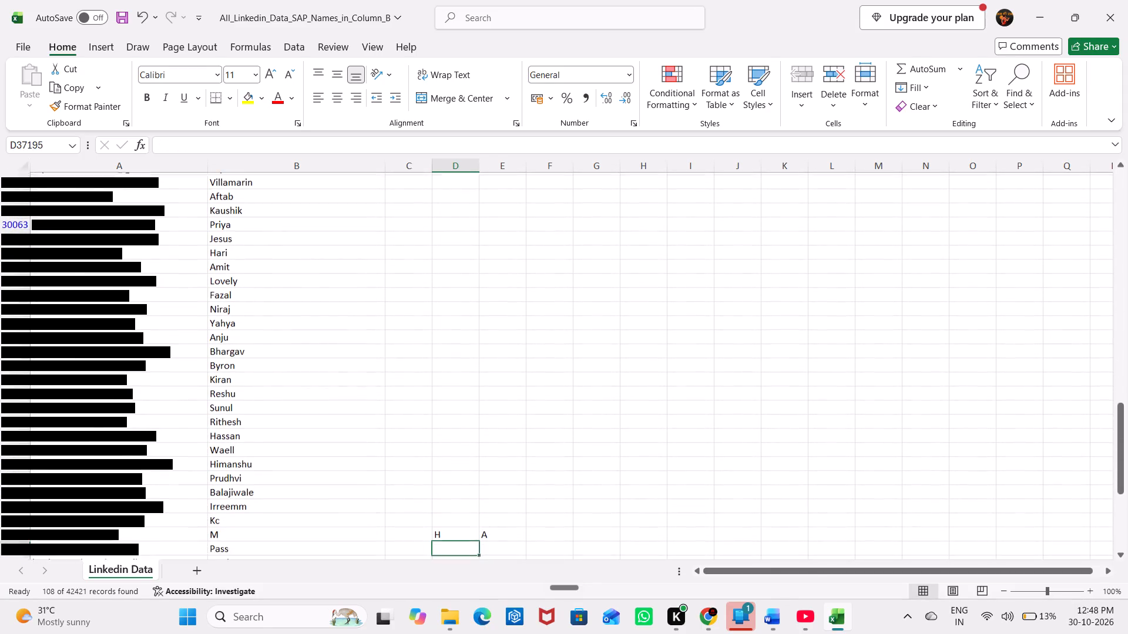
{"action": "key", "text": "Up"}
{"action": "key", "text": "Delete"}
{"action": "key", "text": "Right"}
{"action": "key", "text": "Delete"}
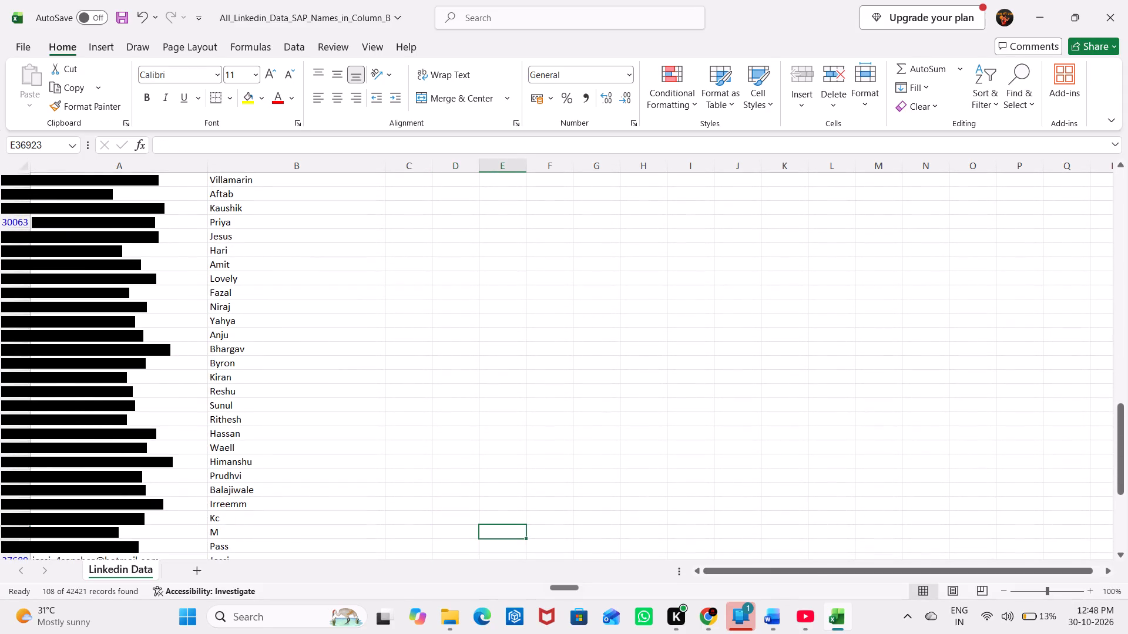
{"action": "key", "text": "Down"}
{"action": "key", "text": "Down"}
{"action": "key", "text": "Left"}
{"action": "key", "text": "Down"}
{"action": "key", "text": "shift+Right"}
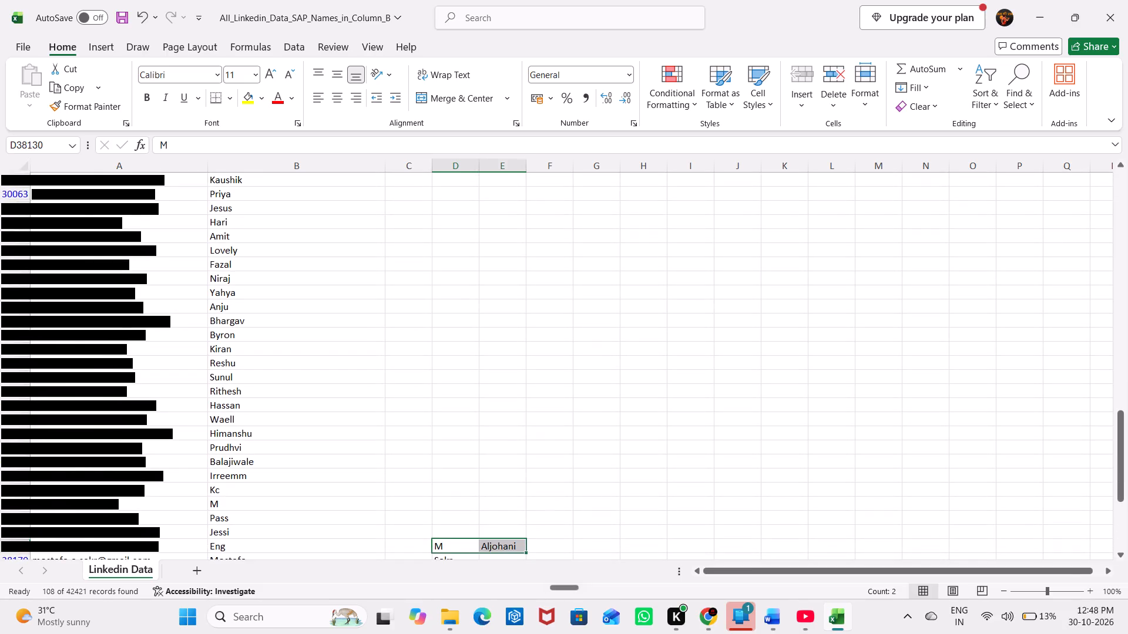
{"action": "key", "text": "Delete"}
{"action": "key", "text": "Down"}
{"action": "key", "text": "Down"}
{"action": "key", "text": "Up"}
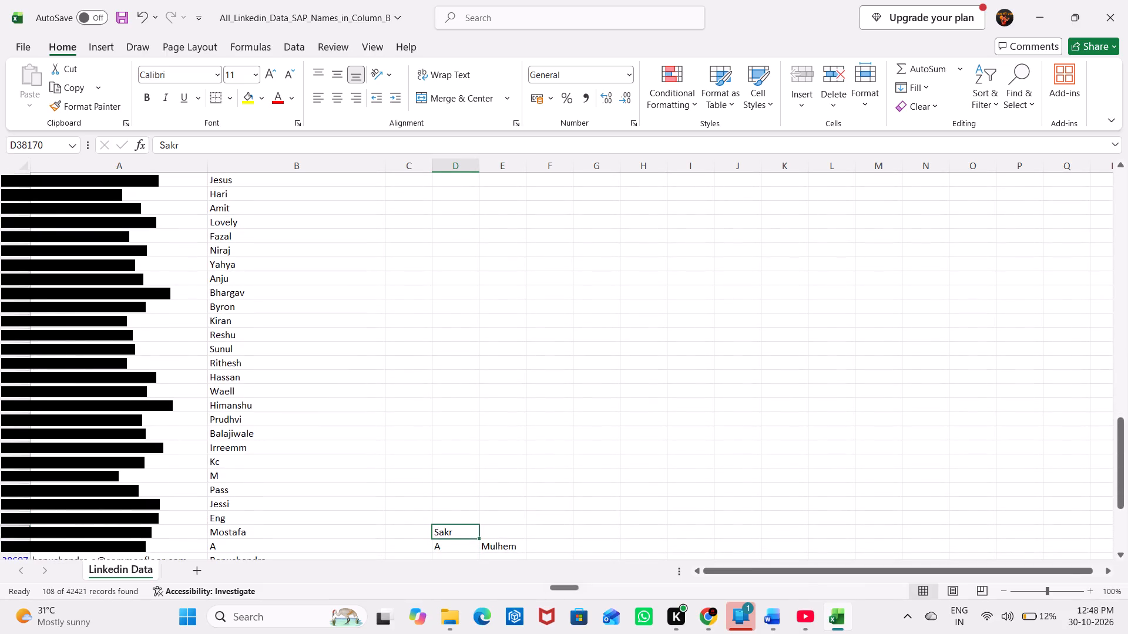
{"action": "key", "text": "shift+Down"}
{"action": "key", "text": "shift+Right"}
{"action": "key", "text": "Delete"}
{"action": "key", "text": "Down"}
{"action": "key", "text": "Down"}
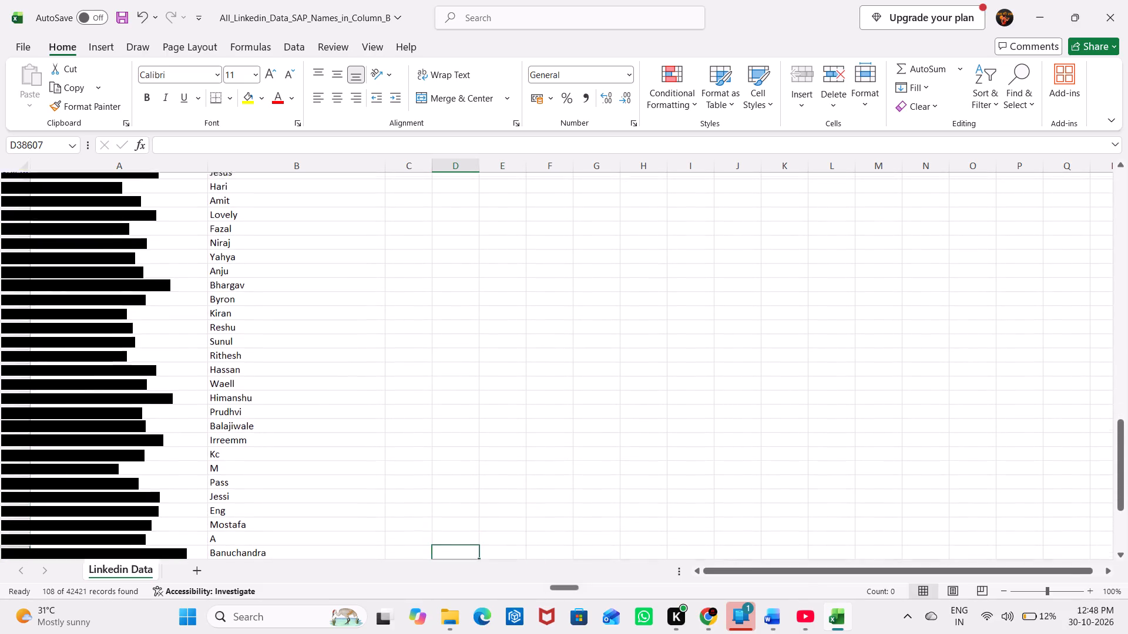
{"action": "key", "text": "ctrl+Down"}
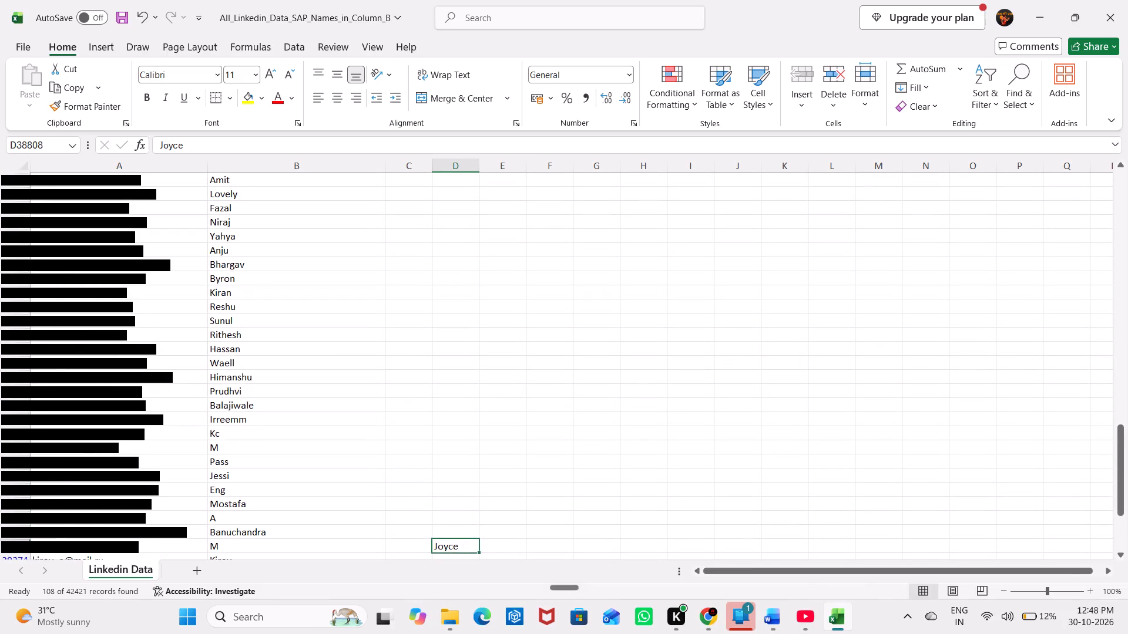
{"action": "key", "text": "ctrl+x"}
{"action": "key", "text": "Left"}
{"action": "key", "text": "Left"}
{"action": "key", "text": "ctrl+v"}
{"action": "key", "text": "Right"}
{"action": "key", "text": "Right"}
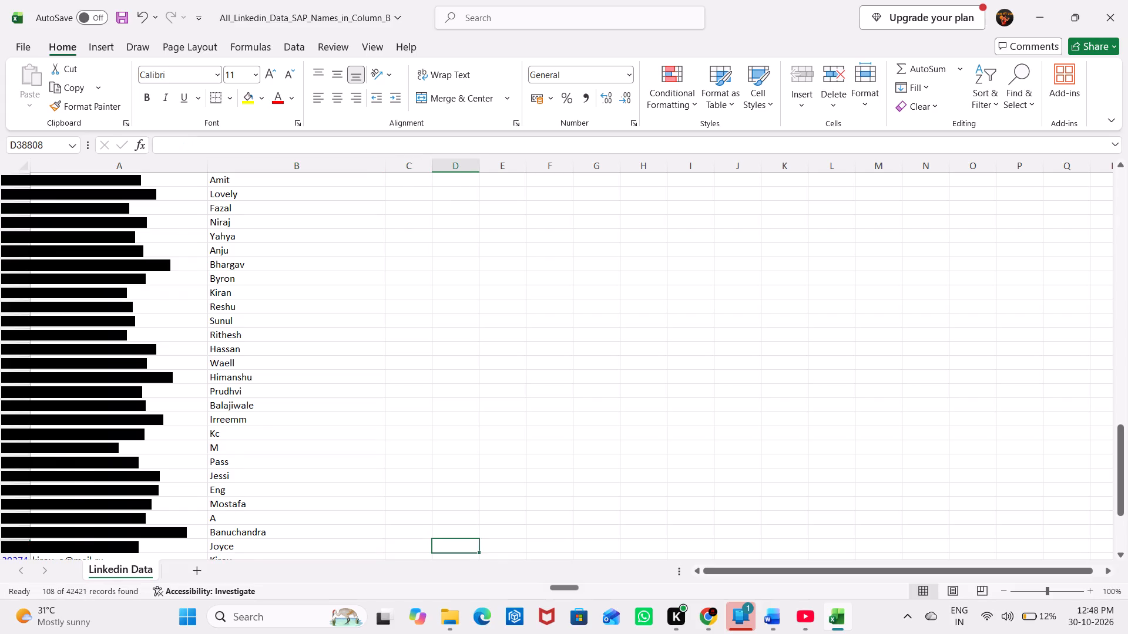
Clear the leftover name parts from column D in the Nermine and Richa rows.
{"action": "key", "text": "ctrl+Down"}
{"action": "key", "text": "Delete"}
{"action": "key", "text": "Down"}
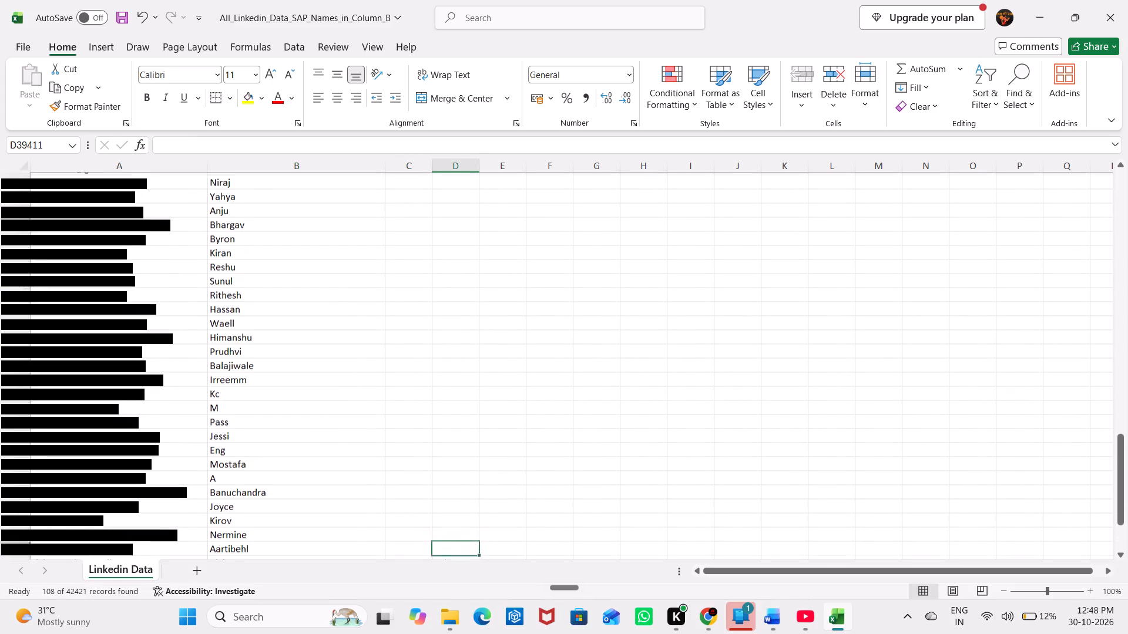
{"action": "key", "text": "Down"}
{"action": "key", "text": "Down"}
{"action": "key", "text": "Up"}
{"action": "key", "text": "Delete"}
Clear the leftover surnames from column D in the Patrick row and the Mark row directly below it.
{"action": "key", "text": "Down"}
{"action": "key", "text": "Down"}
{"action": "key", "text": "Down"}
{"action": "key", "text": "Down"}
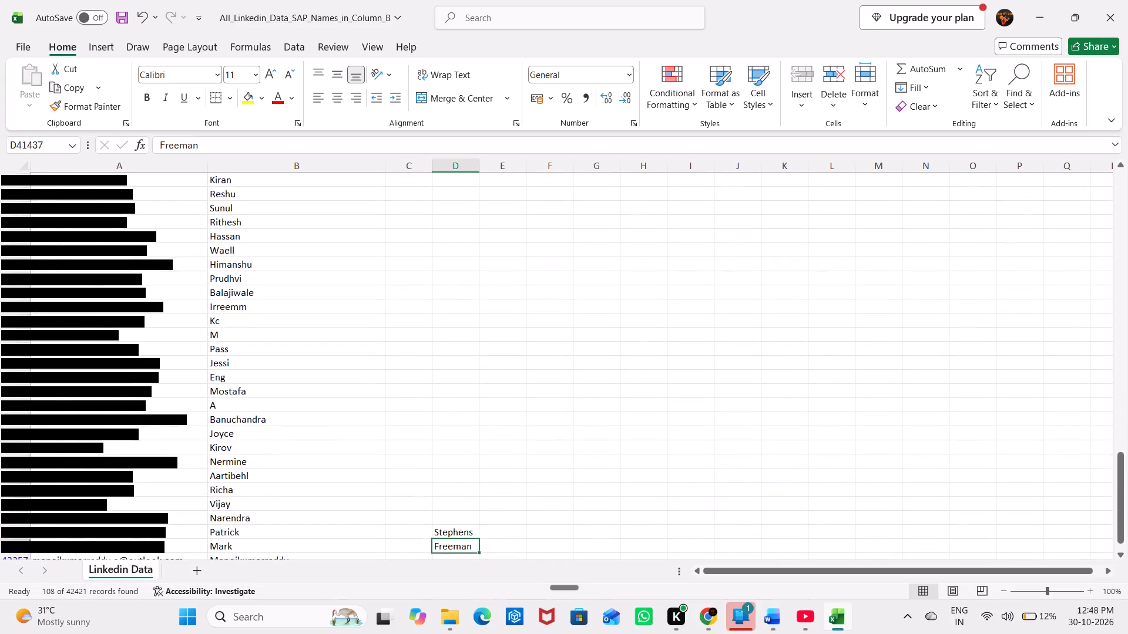
{"action": "key", "text": "Up"}
{"action": "key", "text": "Delete"}
{"action": "key", "text": "Down"}
{"action": "key", "text": "Down"}
{"action": "key", "text": "Up"}
{"action": "key", "text": "Delete"}
{"action": "key", "text": "Down"}
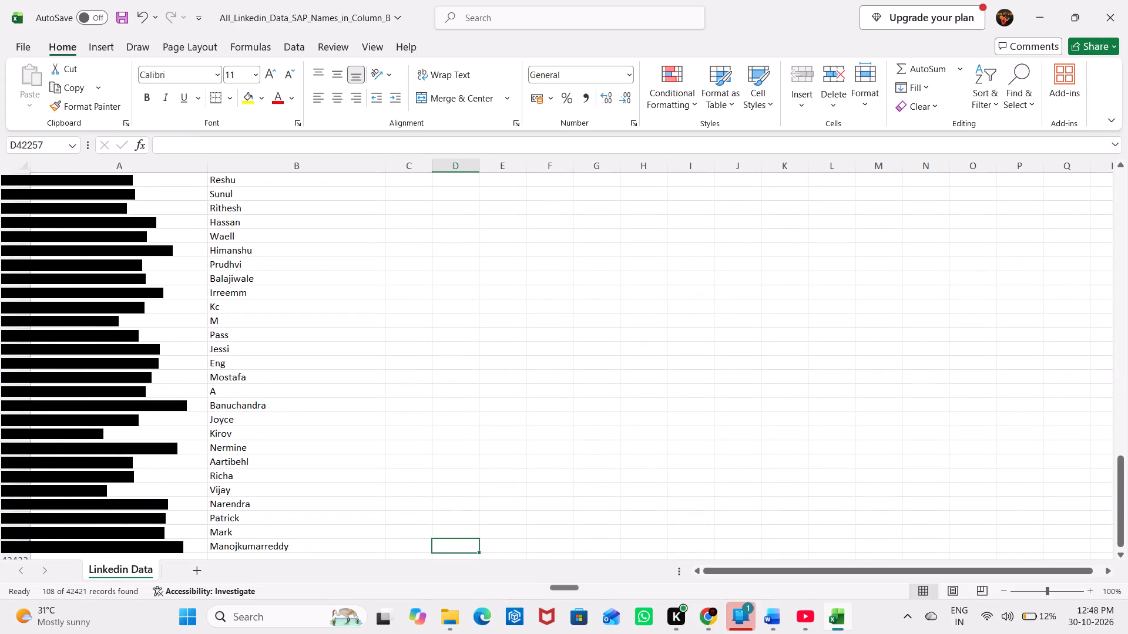
Return to the top of column D, remove the filter from the list and try to reapply it there.
{"action": "key", "text": "Down"}
{"action": "key", "text": "Down"}
{"action": "key", "text": "Down"}
{"action": "key", "text": "Up"}
{"action": "key", "text": "Up"}
{"action": "key", "text": "ctrl+Up"}
{"action": "key", "text": "ctrl+Up"}
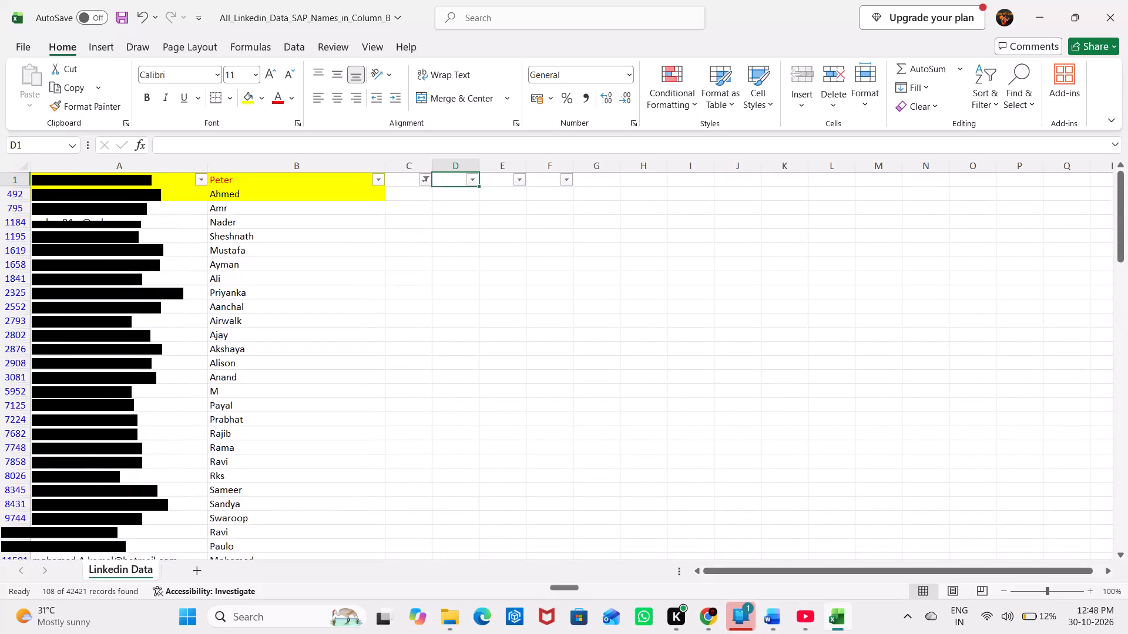
{"action": "key", "text": "ctrl+shift+l"}
{"action": "key", "text": "ctrl+shift+l"}
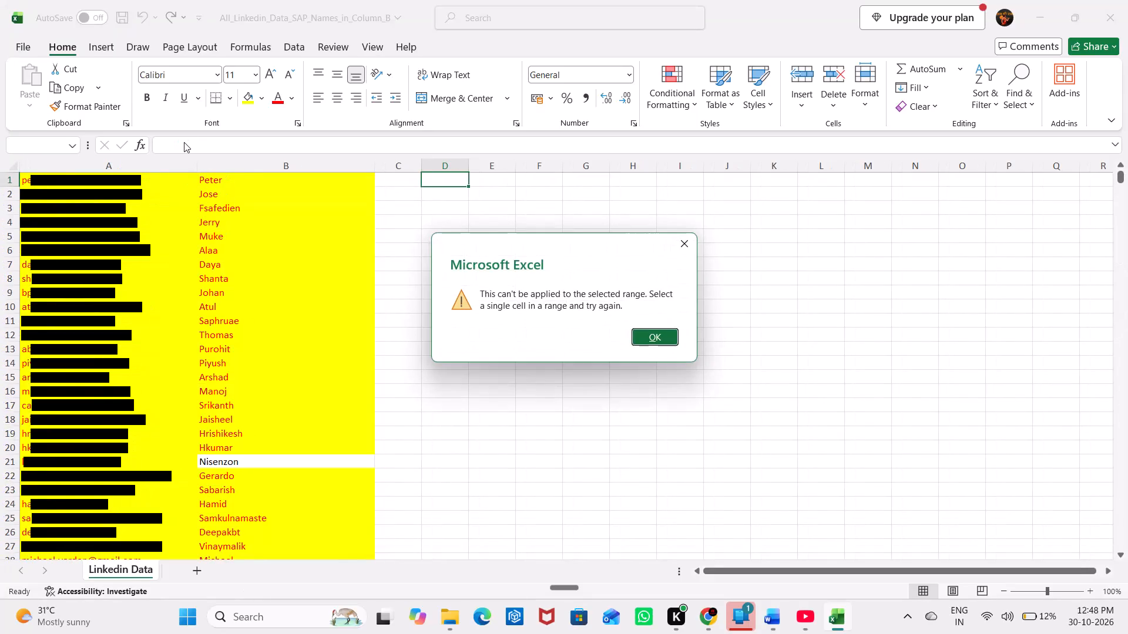
{"action": "key", "text": "Escape"}
Clear the extra name parts from columns D to F in row 1670 and move Eslam into column B, replacing Eng.
{"action": "key", "text": "ctrl+Up"}
{"action": "key", "text": "ctrl+Down"}
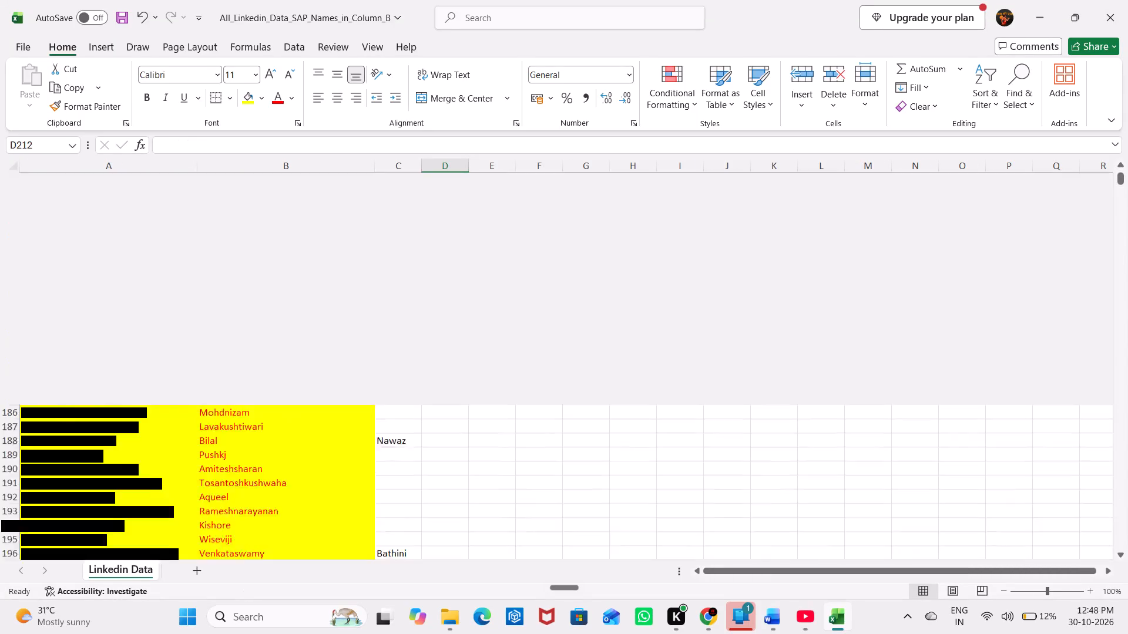
{"action": "key", "text": "ctrl+Up"}
{"action": "key", "text": "Right"}
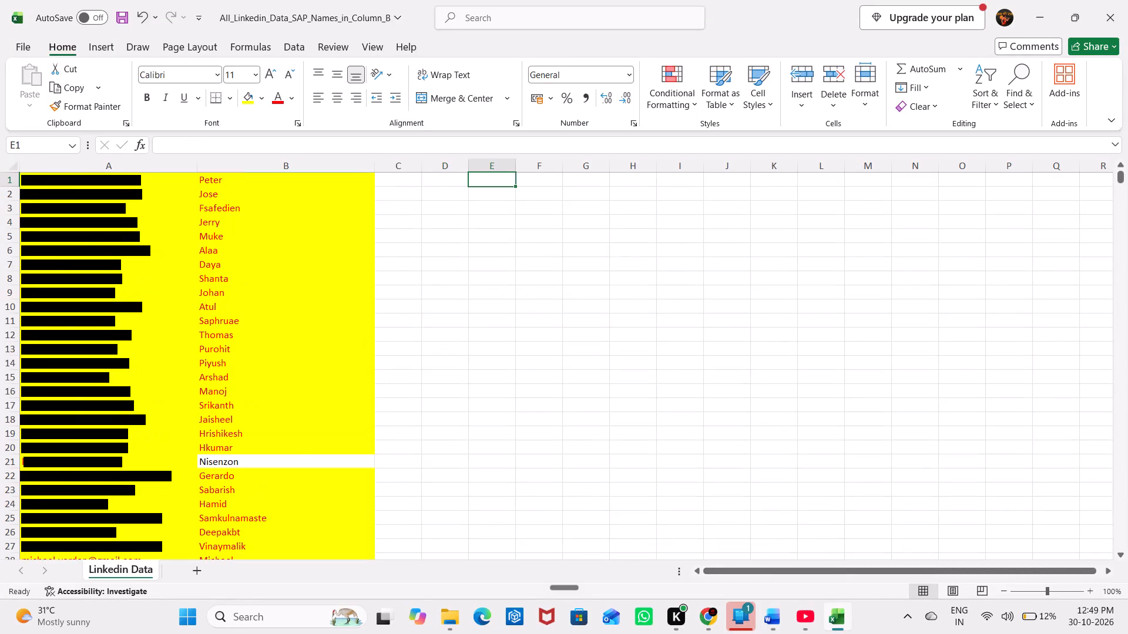
{"action": "key", "text": "ctrl+Down"}
{"action": "key", "text": "Left"}
{"action": "key", "text": "shift+Right"}
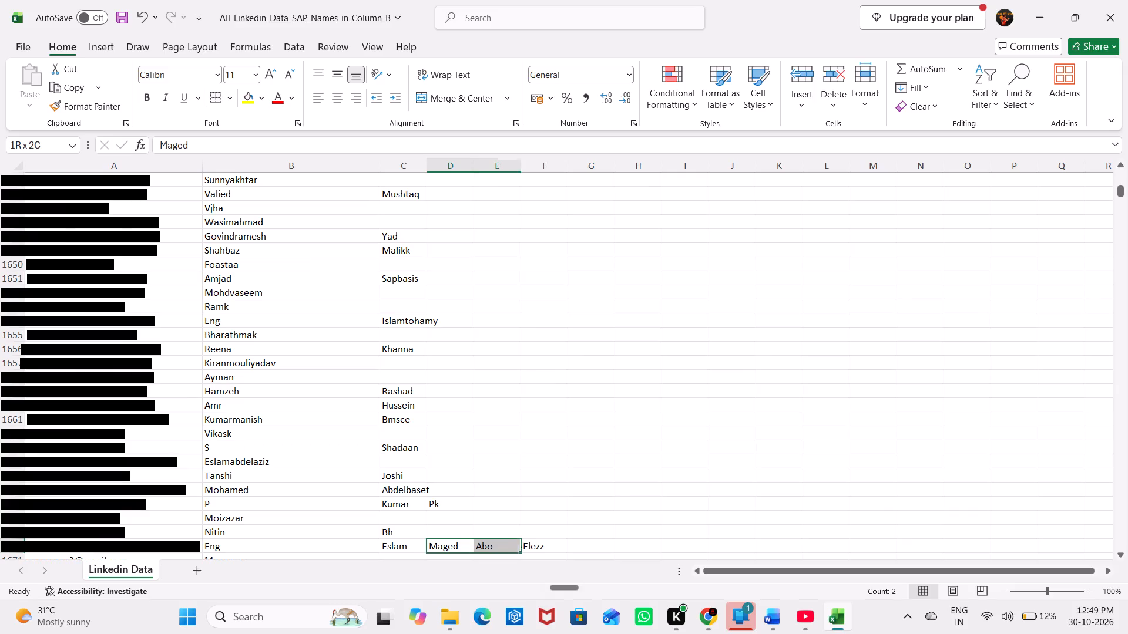
{"action": "key", "text": "shift+Right"}
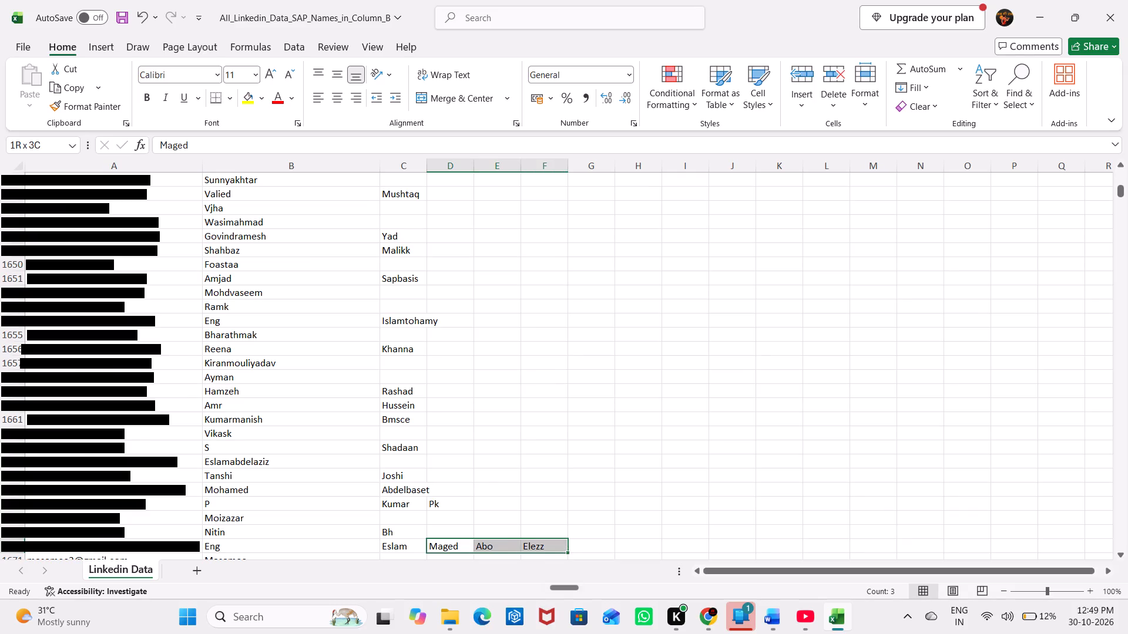
{"action": "key", "text": "Delete"}
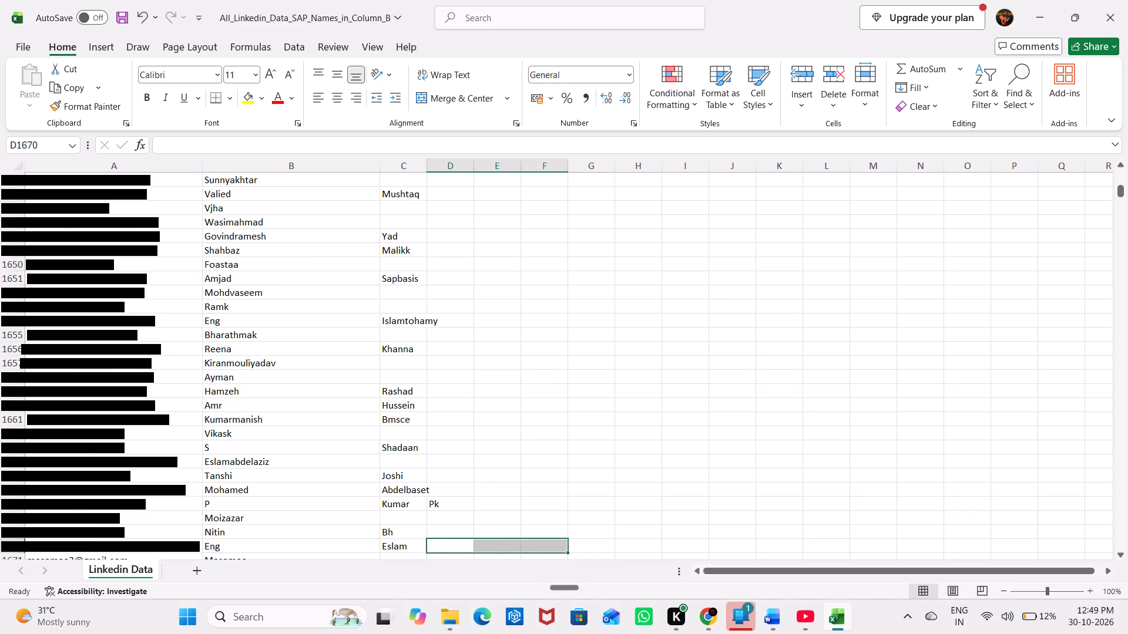
{"action": "key", "text": "Left"}
{"action": "key", "text": "ctrl+x"}
{"action": "key", "text": "Left"}
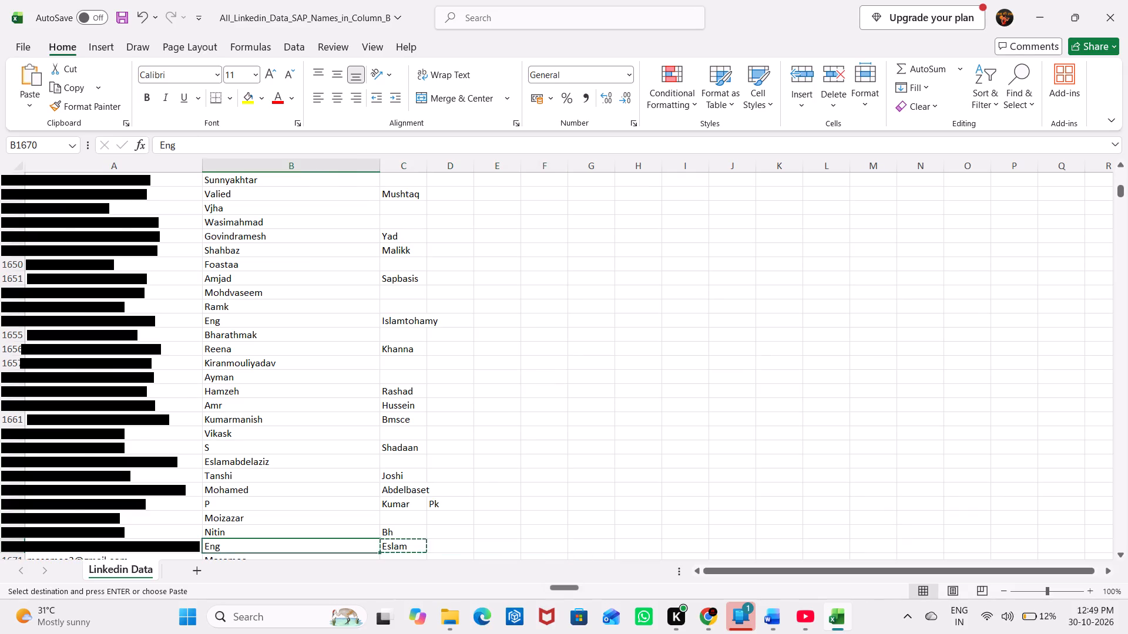
{"action": "key", "text": "ctrl+v"}
{"action": "key", "text": "Escape"}
Clear Mit from column E in row 1915.
{"action": "key", "text": "Right"}
{"action": "key", "text": "Right"}
{"action": "key", "text": "Right"}
{"action": "key", "text": "ctrl+Down"}
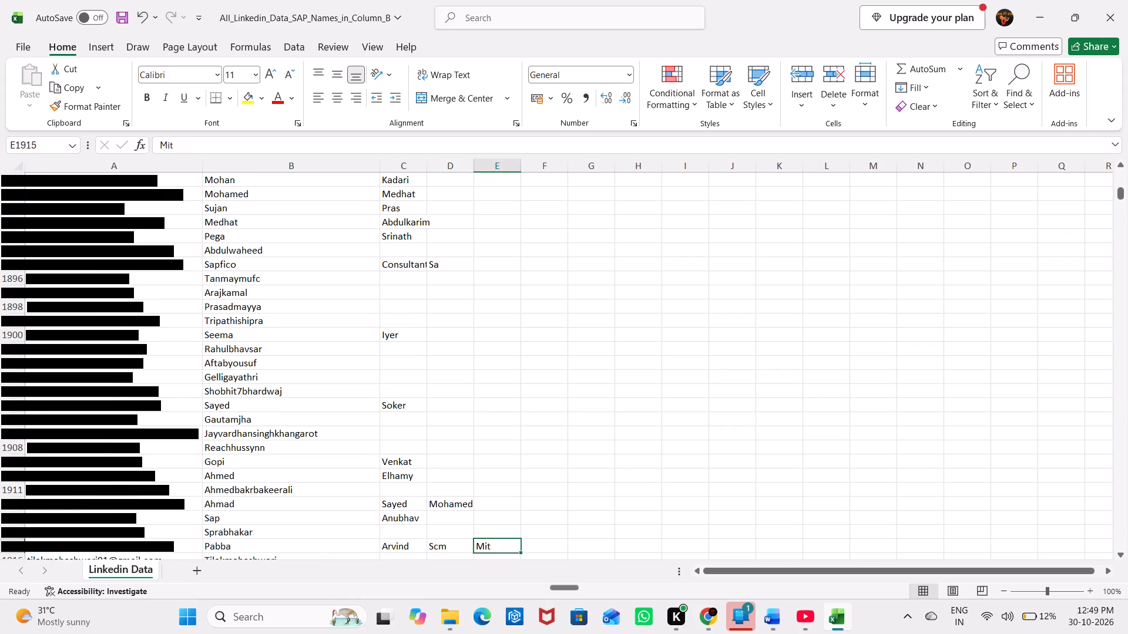
{"action": "key", "text": "Delete"}
Check columns F and G for leftover entries and clear Cal from column F in row 18008.
{"action": "key", "text": "Right"}
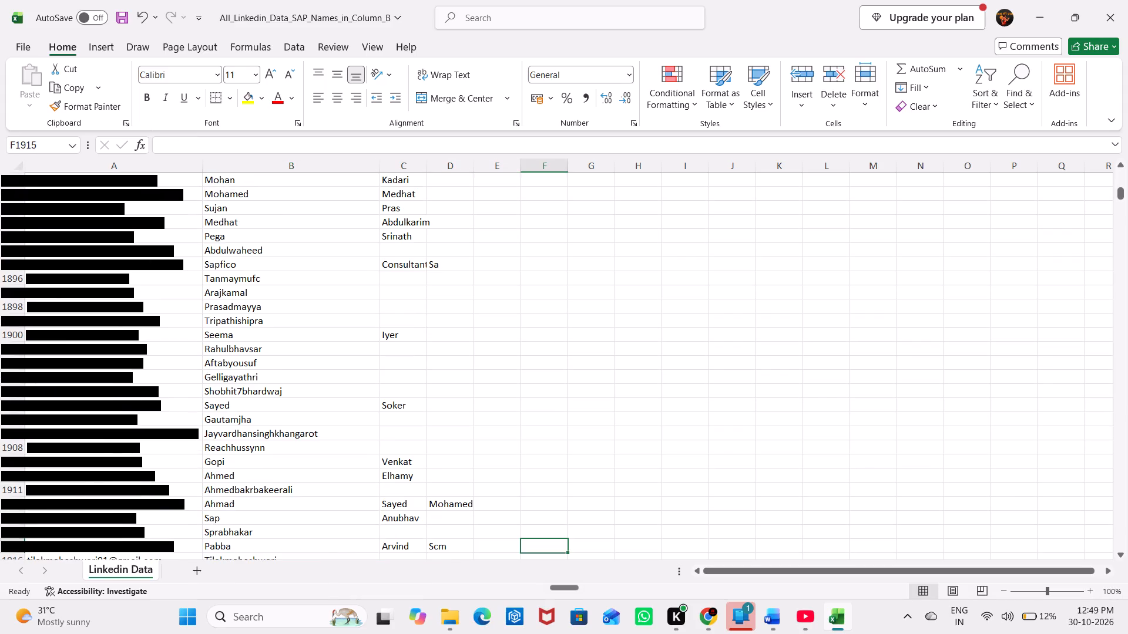
{"action": "key", "text": "Right"}
{"action": "key", "text": "ctrl+Down"}
{"action": "key", "text": "ctrl+Up"}
{"action": "key", "text": "ctrl+Up"}
{"action": "key", "text": "ctrl+Down"}
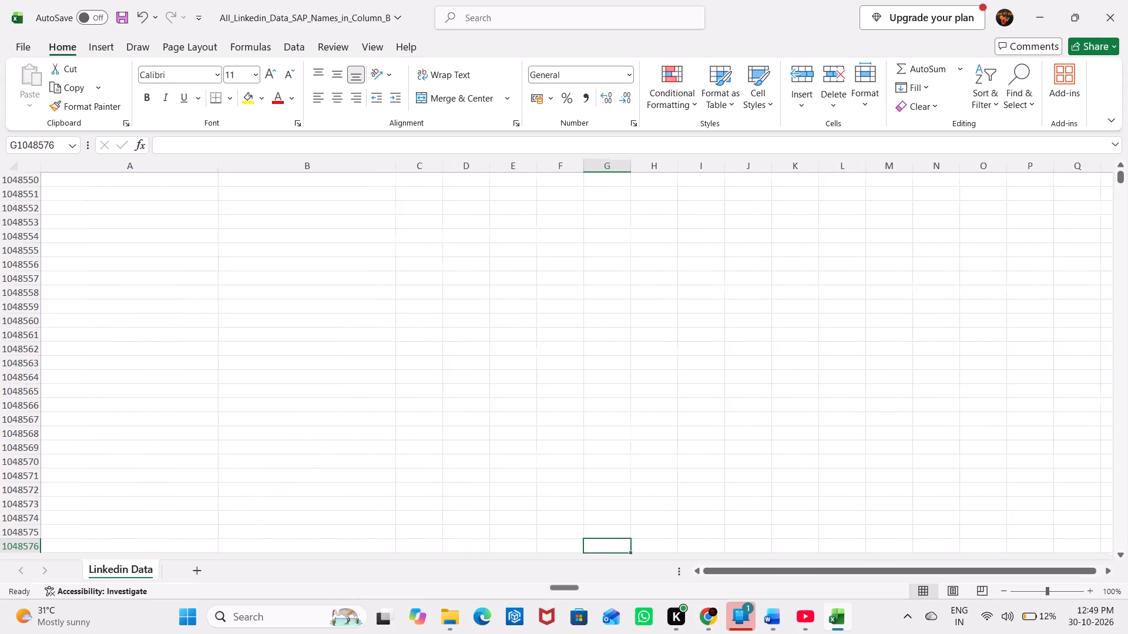
{"action": "key", "text": "Up"}
{"action": "key", "text": "Left"}
{"action": "key", "text": "ctrl+Up"}
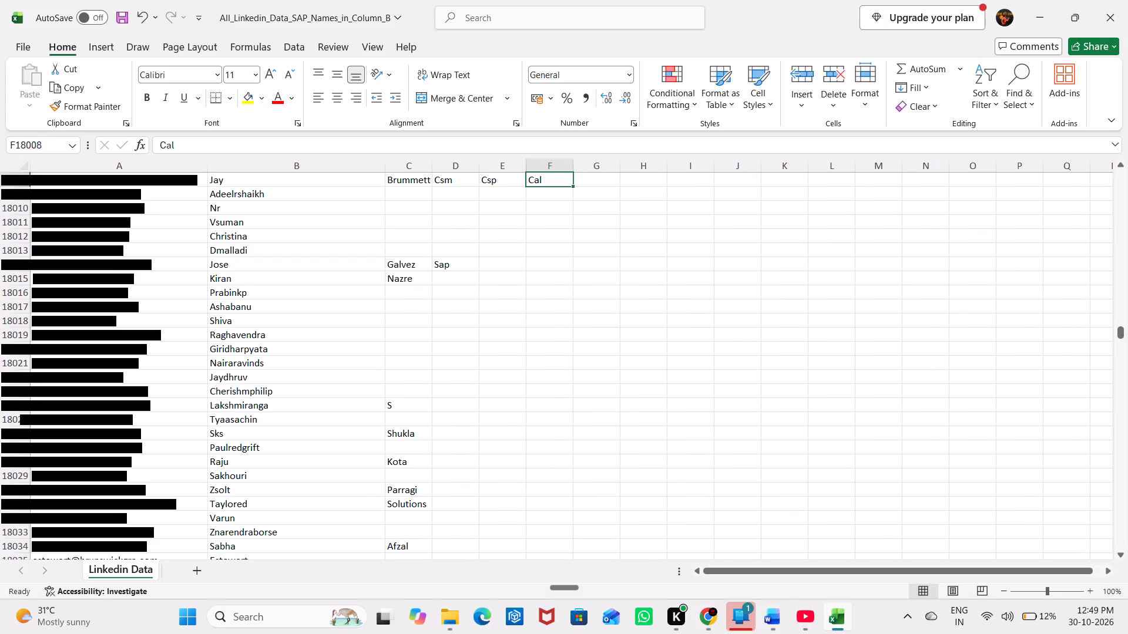
{"action": "key", "text": "Delete"}
{"action": "key", "text": "ctrl+Up"}
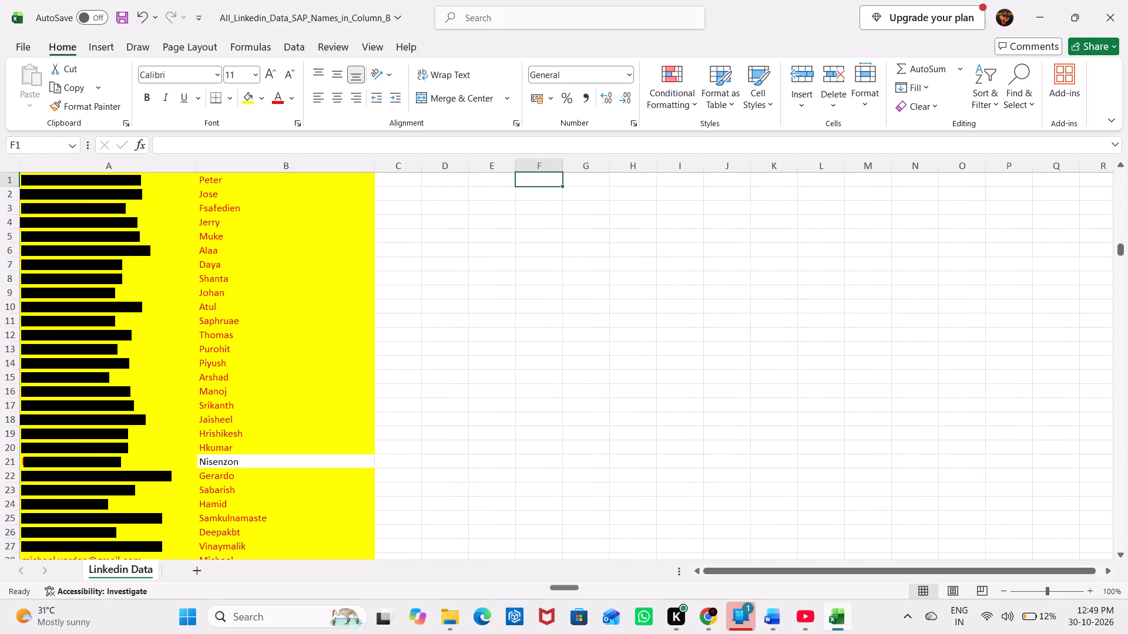
{"action": "key", "text": "ctrl+Up"}
{"action": "key", "text": "ctrl+Down"}
{"action": "key", "text": "ctrl+Up"}
Turn on filtering for columns A to E in row 1 and select the column E cell.
{"action": "key", "text": "Left"}
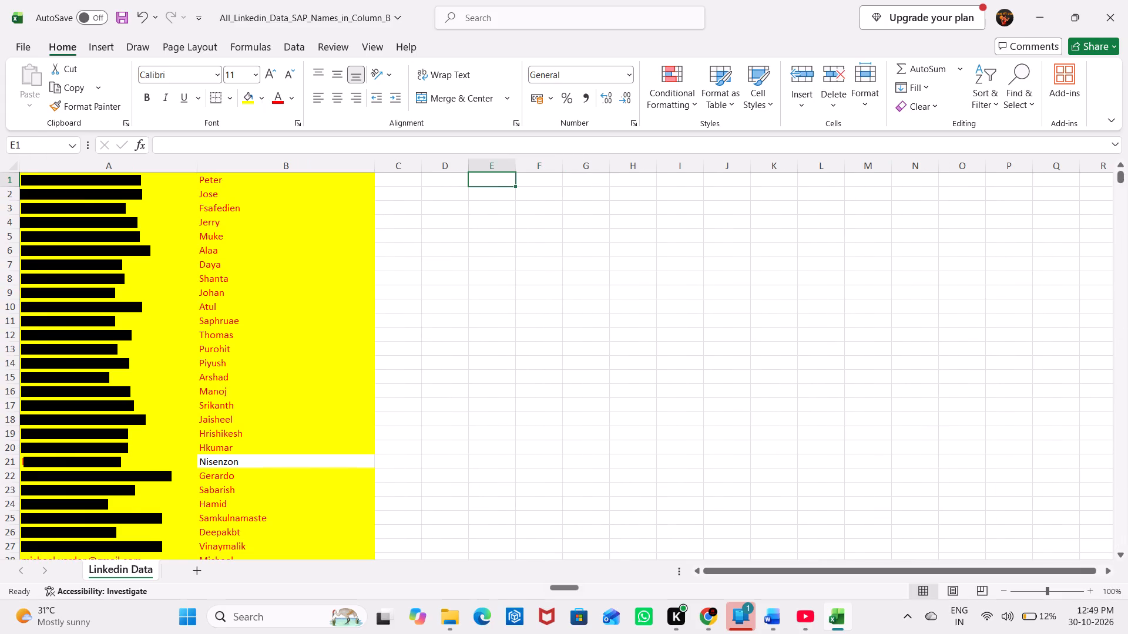
{"action": "key", "text": "ctrl+Down"}
{"action": "key", "text": "ctrl+Up"}
{"action": "key", "text": "ctrl+Up"}
{"action": "key", "text": "ctrl+shift+l"}
{"action": "key", "text": "Left"}
{"action": "key", "text": "Escape"}
{"action": "key", "text": "Escape"}
{"action": "key", "text": "Left"}
{"action": "key", "text": "Left"}
{"action": "key", "text": "Left"}
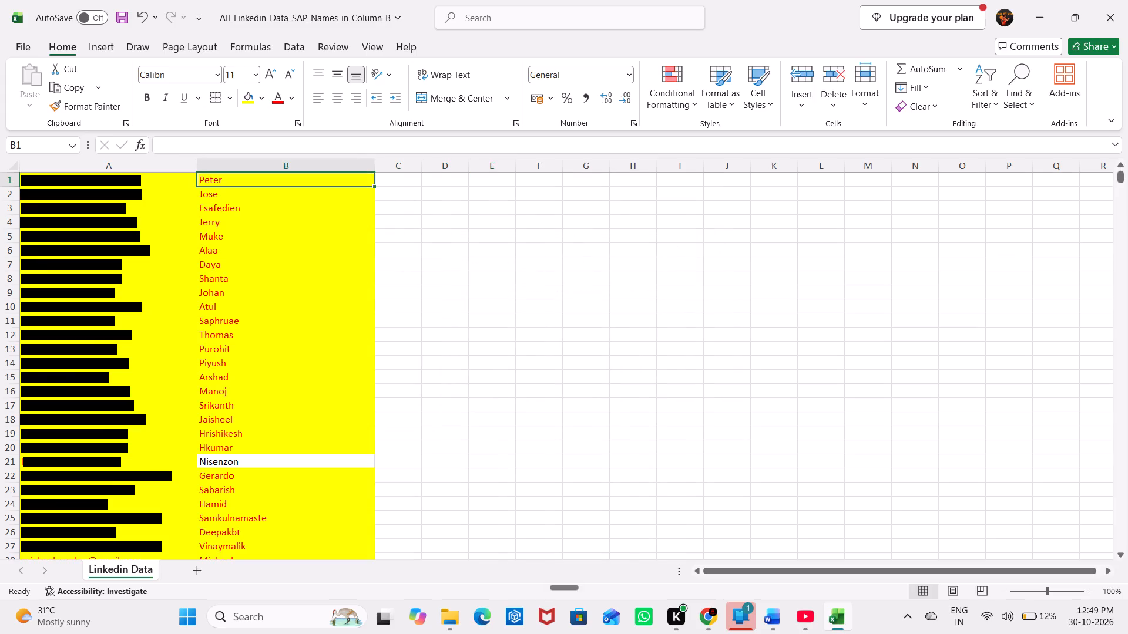
{"action": "key", "text": "ctrl+shift+l"}
{"action": "key", "text": "Right"}
{"action": "key", "text": "Right"}
{"action": "key", "text": "Right"}
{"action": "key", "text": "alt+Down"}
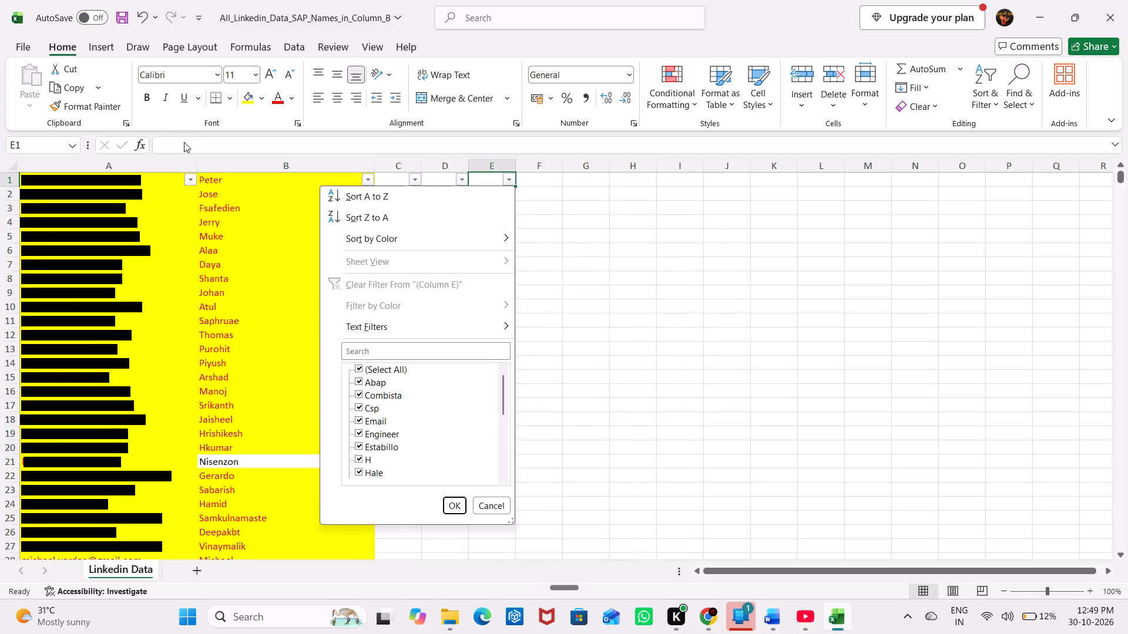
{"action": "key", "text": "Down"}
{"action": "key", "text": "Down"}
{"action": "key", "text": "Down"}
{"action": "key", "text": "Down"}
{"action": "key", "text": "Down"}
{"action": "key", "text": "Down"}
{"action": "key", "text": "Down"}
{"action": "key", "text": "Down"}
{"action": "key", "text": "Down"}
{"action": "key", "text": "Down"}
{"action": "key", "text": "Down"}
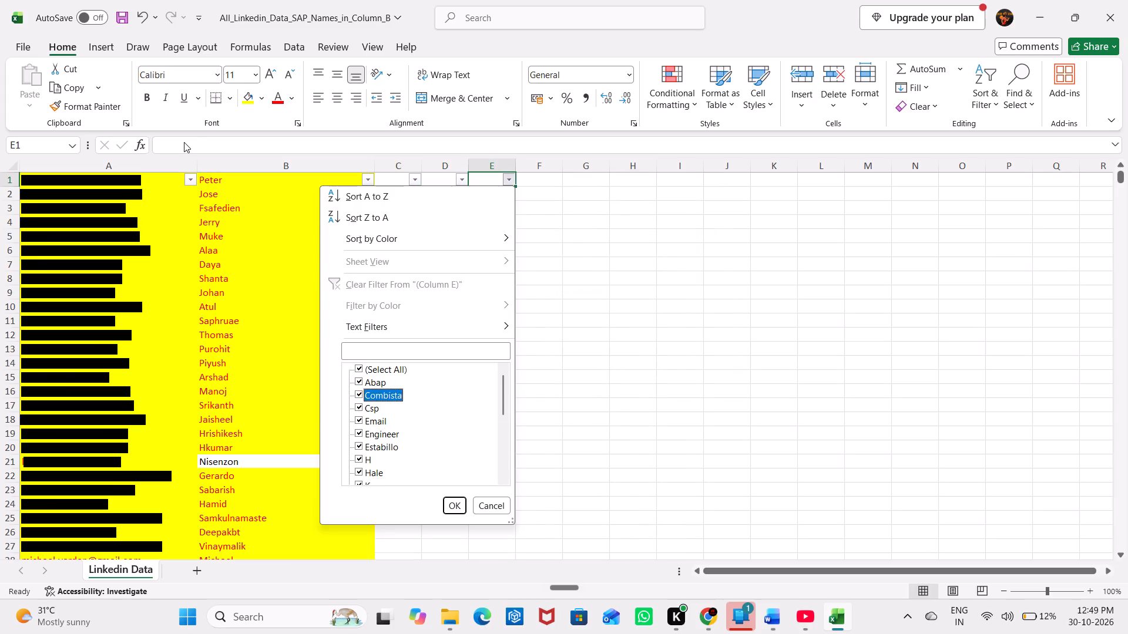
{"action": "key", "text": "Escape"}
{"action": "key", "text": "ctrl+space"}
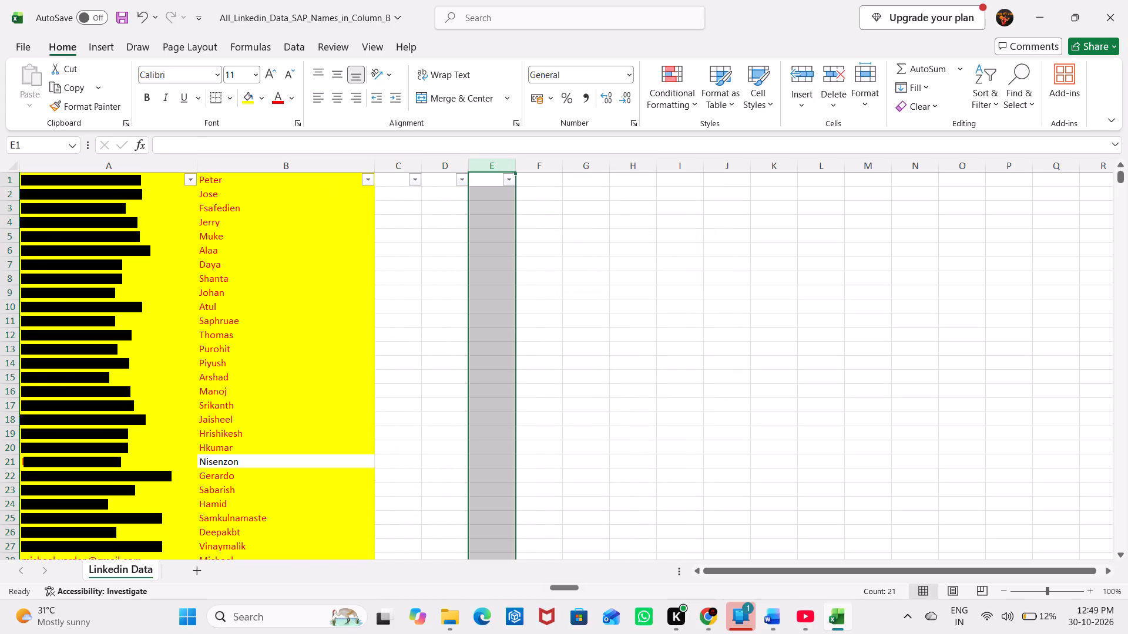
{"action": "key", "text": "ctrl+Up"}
Filter column E to exclude blanks so only rows with an entry there are shown.
{"action": "key", "text": "alt+Down"}
{"action": "key", "text": "Down"}
{"action": "key", "text": "Down"}
{"action": "key", "text": "Down"}
{"action": "key", "text": "Down"}
{"action": "key", "text": "Down"}
{"action": "key", "text": "Down"}
{"action": "key", "text": "Down"}
{"action": "key", "text": "Down"}
{"action": "key", "text": "Down"}
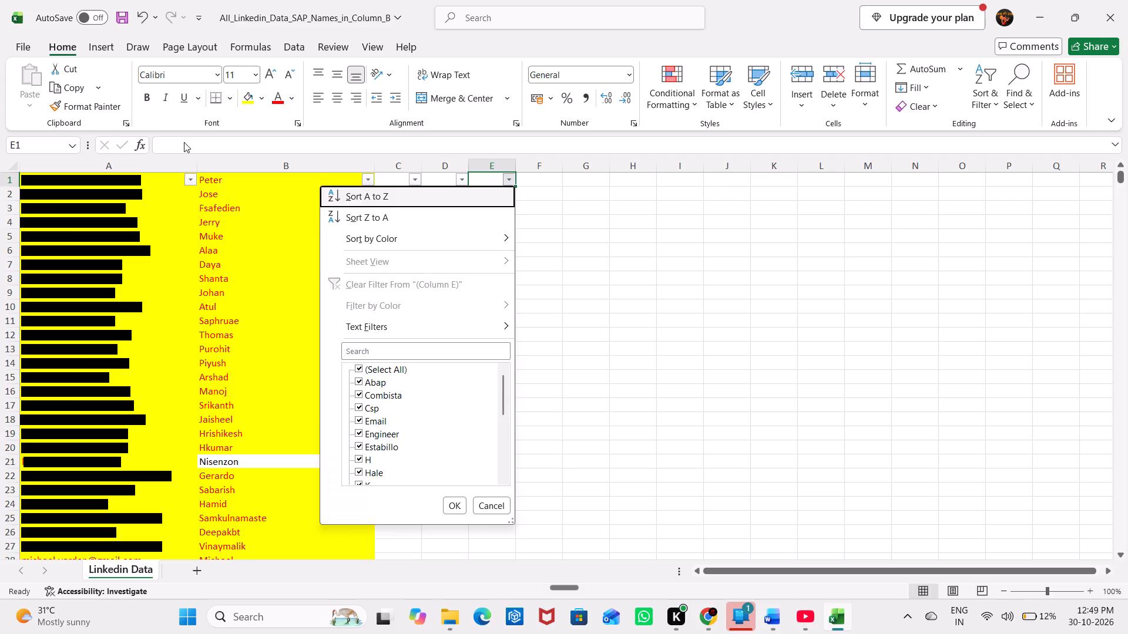
{"action": "key", "text": "Right"}
{"action": "key", "text": "Right"}
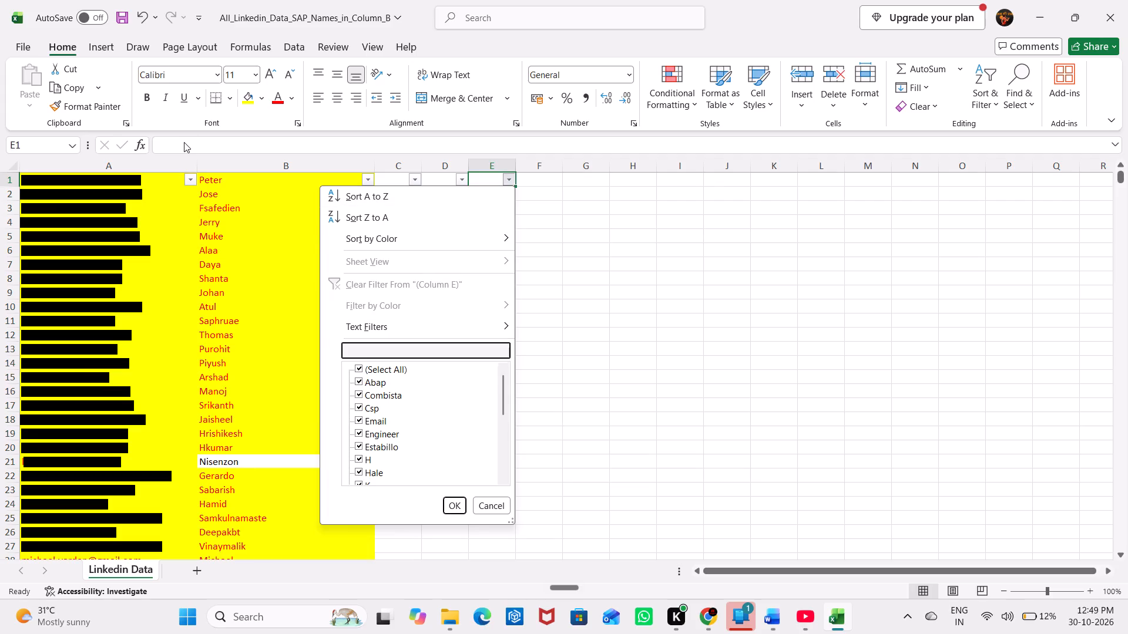
{"action": "key", "text": "Down"}
{"action": "key", "text": "Down"}
{"action": "key", "text": "Down"}
{"action": "key", "text": "Down"}
{"action": "key", "text": "Down"}
{"action": "key", "text": "Down"}
{"action": "key", "text": "Down"}
{"action": "key", "text": "Down"}
{"action": "key", "text": "Down"}
{"action": "key", "text": "Down"}
{"action": "key", "text": "Down"}
{"action": "key", "text": "Down"}
{"action": "key", "text": "Down"}
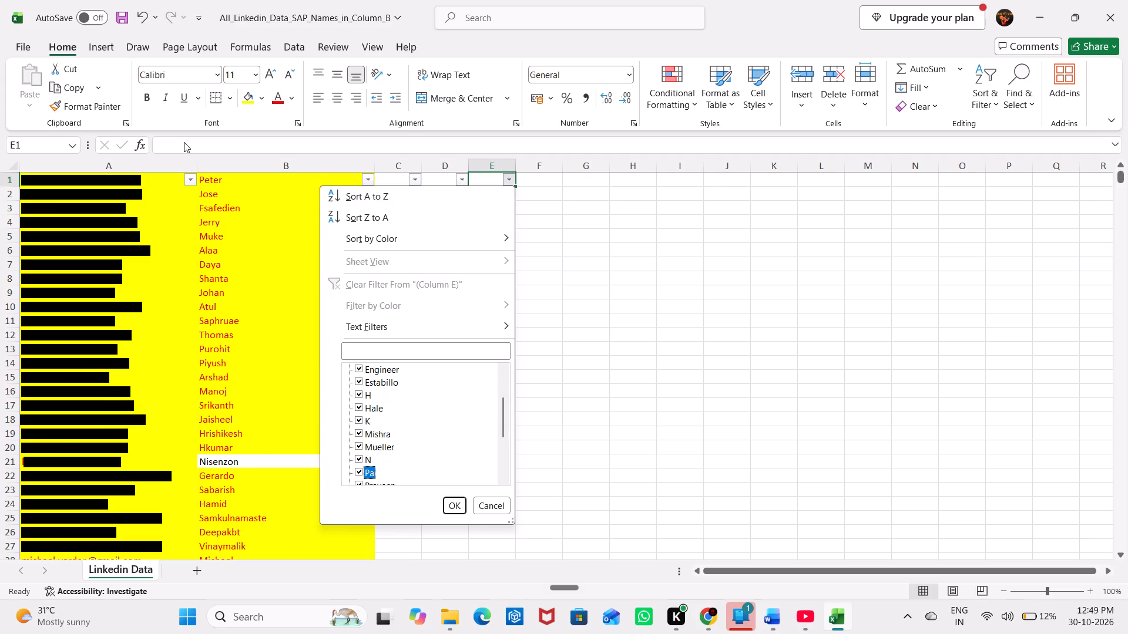
{"action": "key", "text": "Down"}
{"action": "key", "text": "Down"}
{"action": "key", "text": "Down"}
{"action": "key", "text": "Down"}
{"action": "key", "text": "Down"}
{"action": "key", "text": "Down"}
{"action": "key", "text": "Down"}
{"action": "key", "text": "Down"}
{"action": "key", "text": "Down"}
{"action": "key", "text": "Down"}
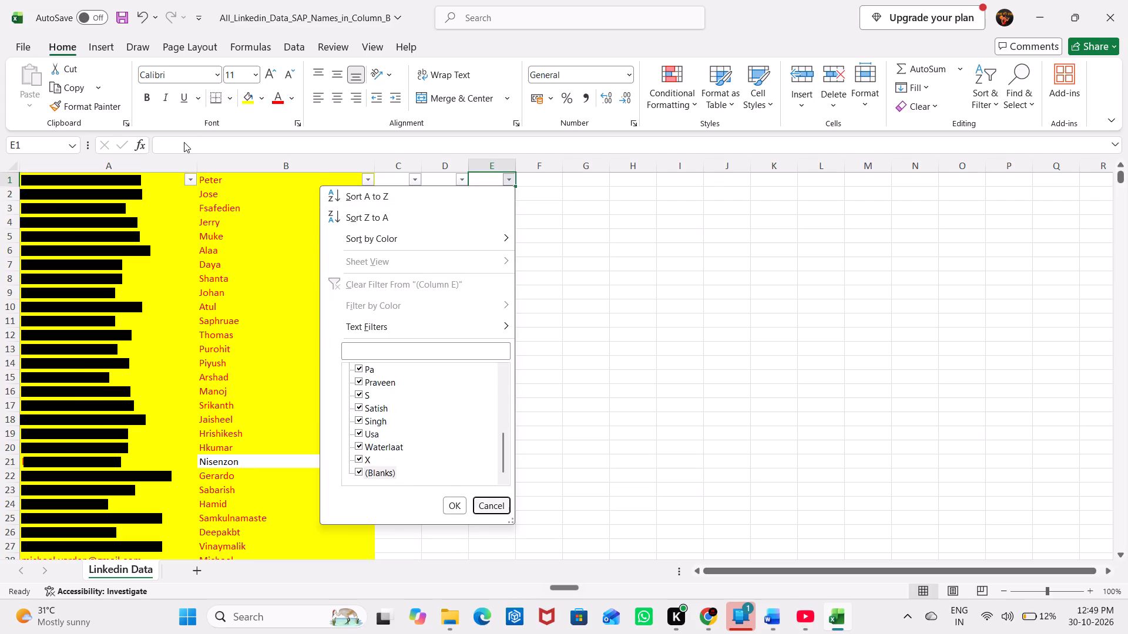
{"action": "key", "text": "Up"}
{"action": "key", "text": "Up"}
{"action": "key", "text": "space"}
{"action": "key", "text": "Return"}
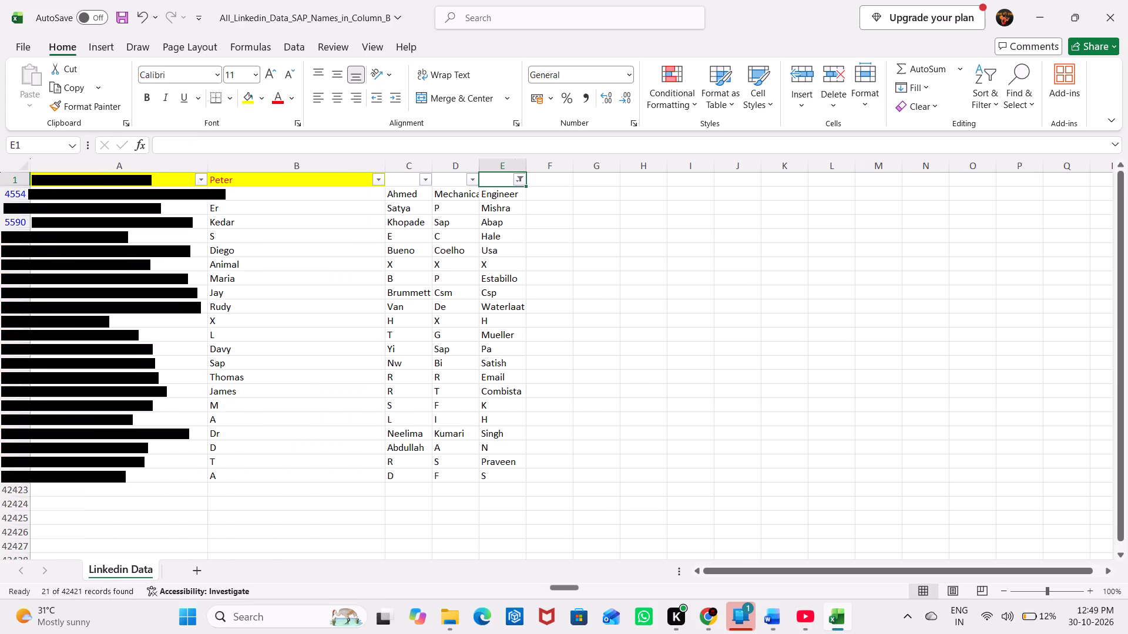
In row 4554, move Ahmed from column C to column B, replacing Eng, and clear the job-title words from columns D and E.
{"action": "key", "text": "Down"}
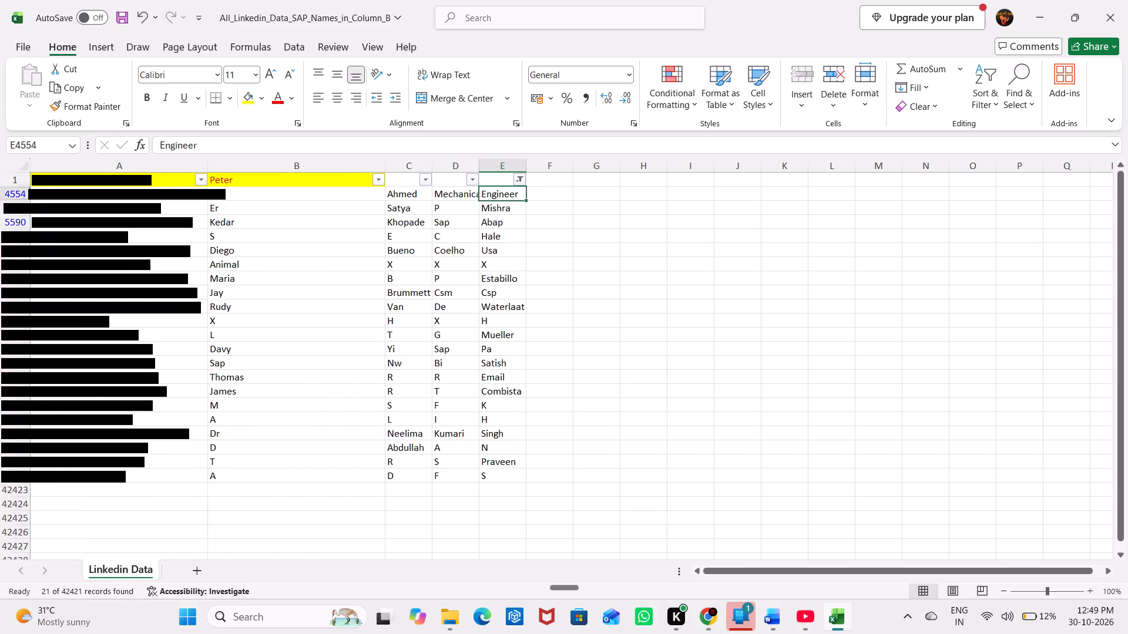
{"action": "key", "text": "Left"}
{"action": "key", "text": "Left"}
{"action": "key", "text": "ctrl+x"}
{"action": "key", "text": "Left"}
{"action": "key", "text": "ctrl+v"}
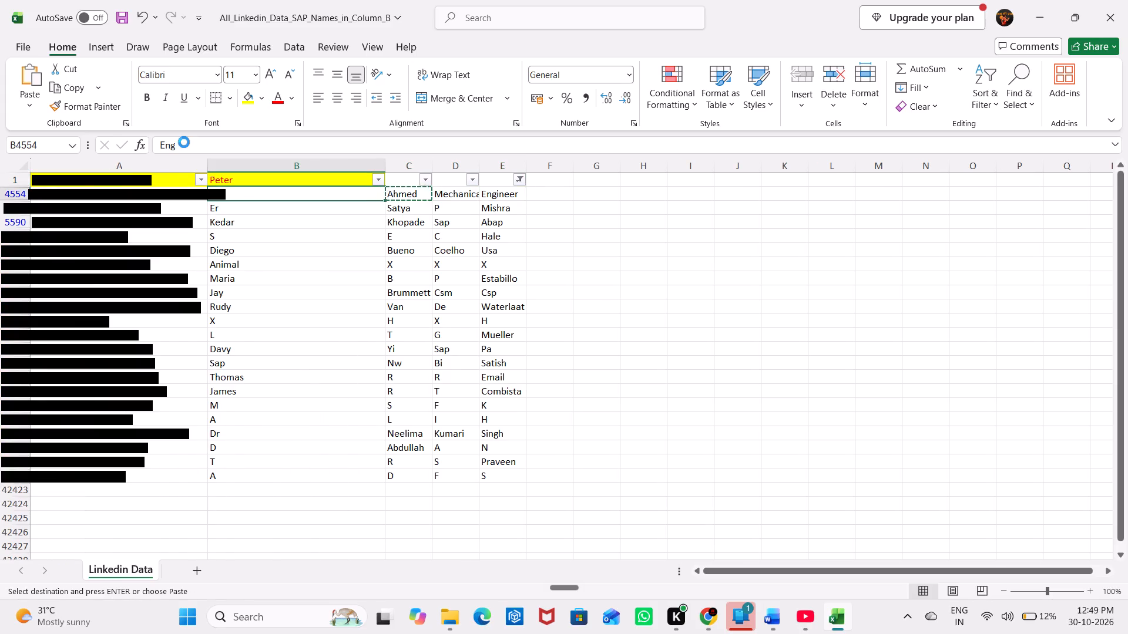
{"action": "key", "text": "Right"}
{"action": "key", "text": "Right"}
{"action": "key", "text": "shift+Right"}
{"action": "key", "text": "Delete"}
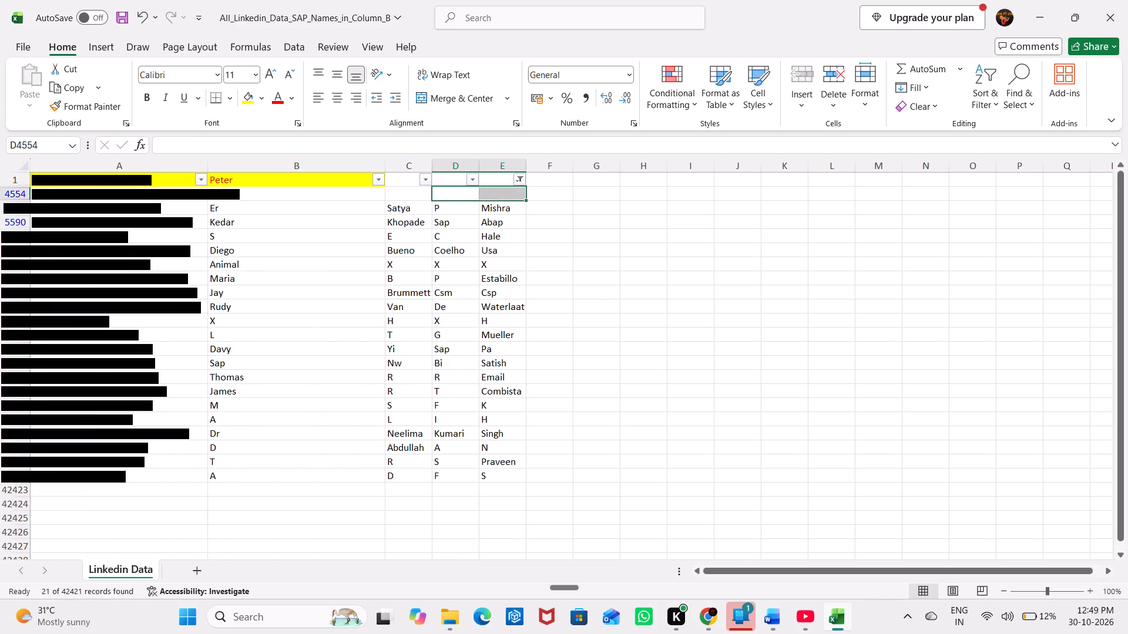
In row 4575, move Satya from column C to column B, replacing Er, and clear the leftovers from columns D and E.
{"action": "key", "text": "Down"}
{"action": "key", "text": "Left"}
{"action": "key", "text": "ctrl+x"}
{"action": "key", "text": "Left"}
{"action": "key", "text": "Left"}
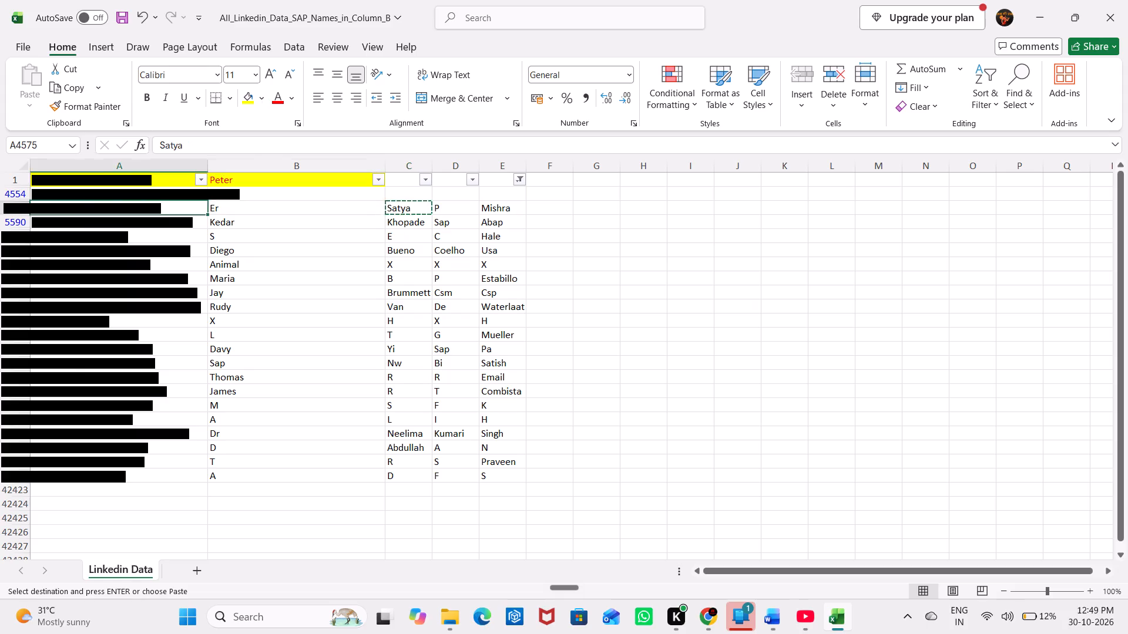
{"action": "key", "text": "Right"}
{"action": "key", "text": "ctrl+v"}
{"action": "key", "text": "Right"}
{"action": "key", "text": "Right"}
{"action": "key", "text": "shift+Right"}
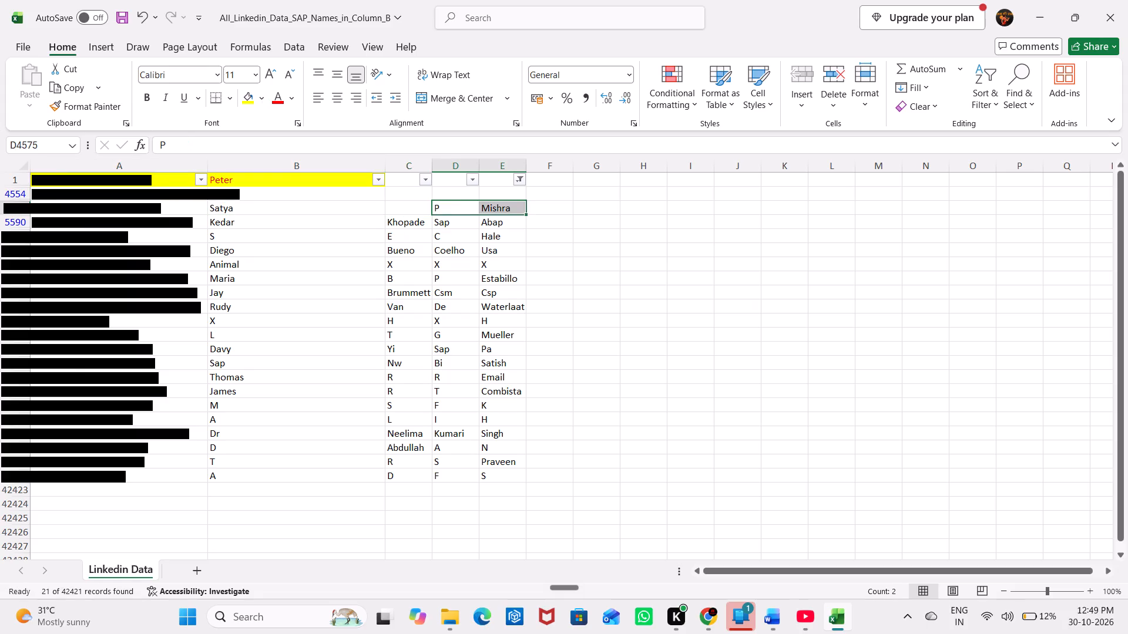
{"action": "key", "text": "Delete"}
Clear the leftover entries from columns C to E in row 5590, keeping Kedar in column B.
{"action": "key", "text": "Down"}
{"action": "key", "text": "Left"}
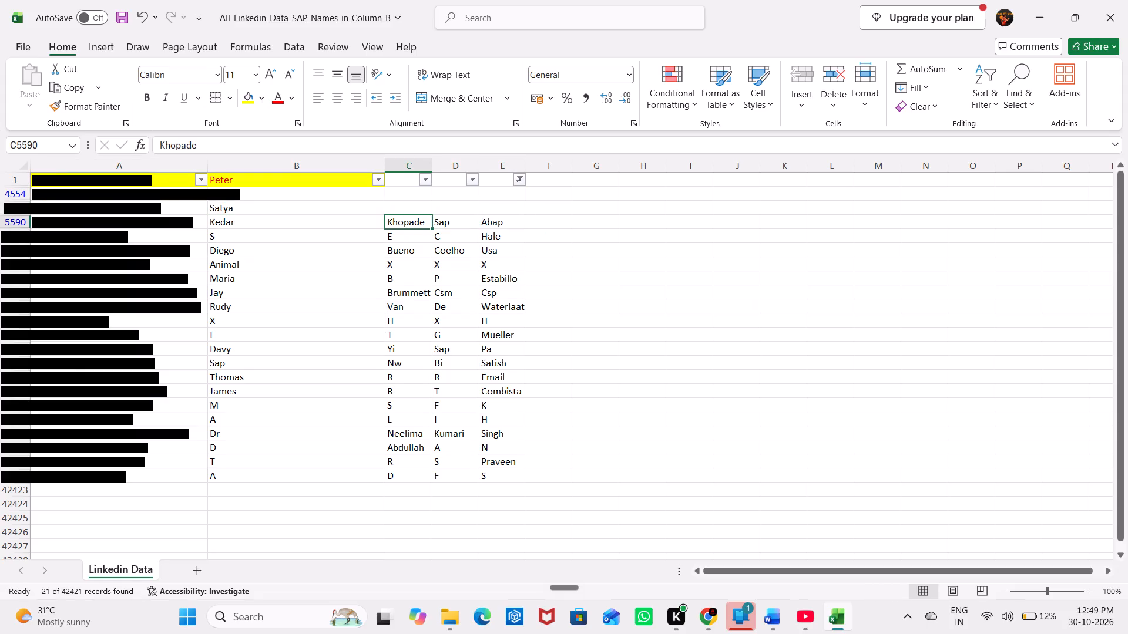
{"action": "key", "text": "shift+Right"}
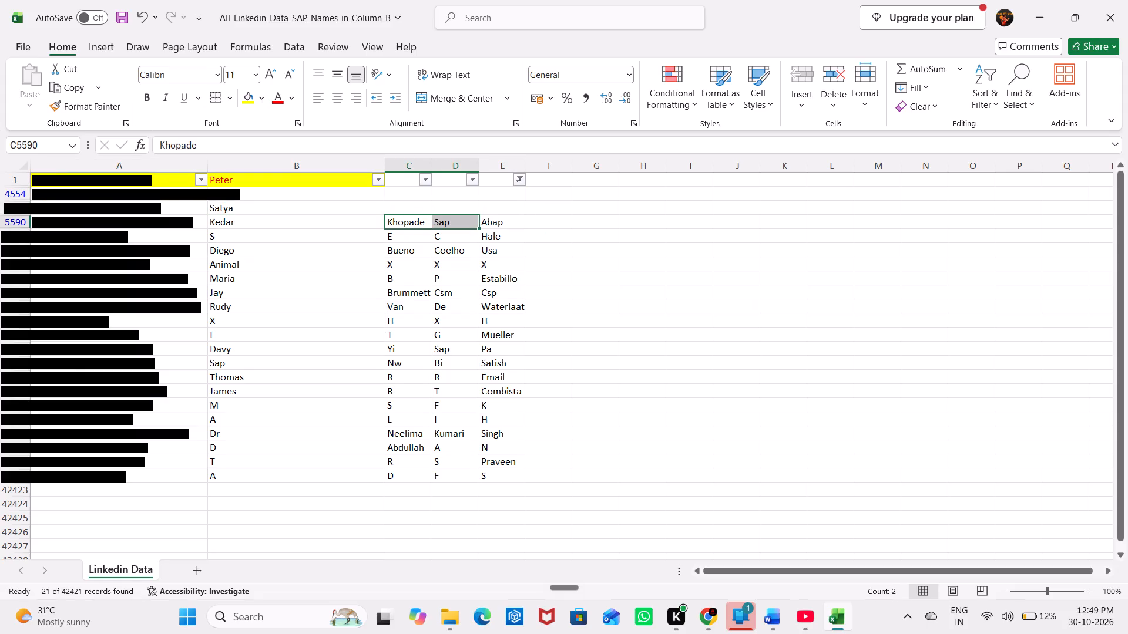
{"action": "key", "text": "shift+Right"}
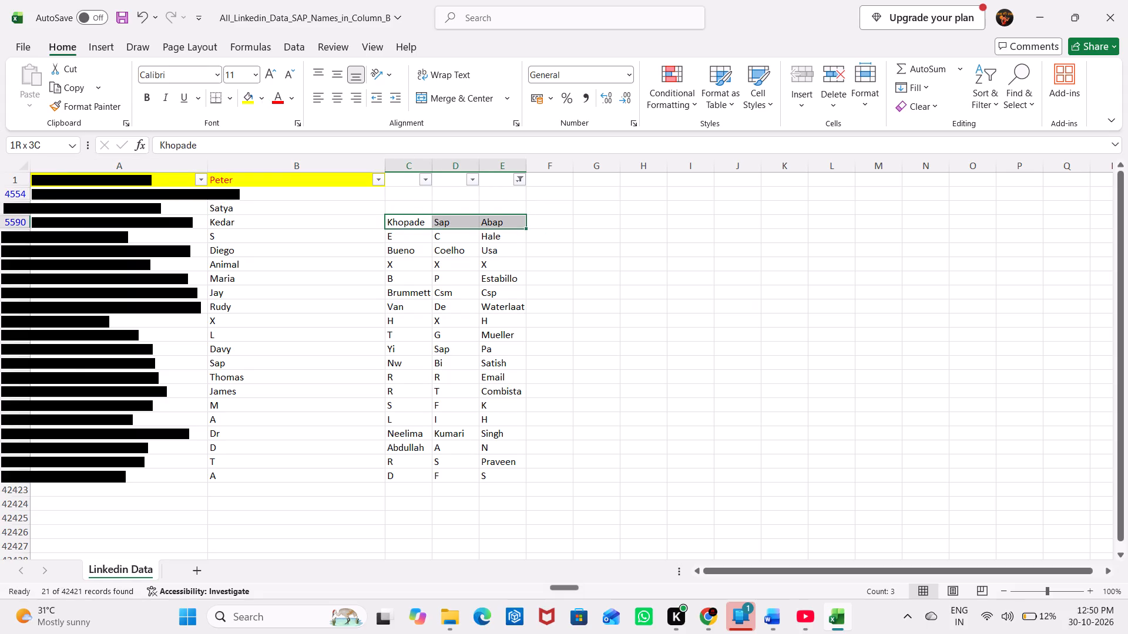
{"action": "key", "text": "Delete"}
In row 11203, move Hale from column E to column B, replacing S, and clear E and C from columns C and D.
{"action": "key", "text": "Down"}
{"action": "key", "text": "Right"}
{"action": "key", "text": "Right"}
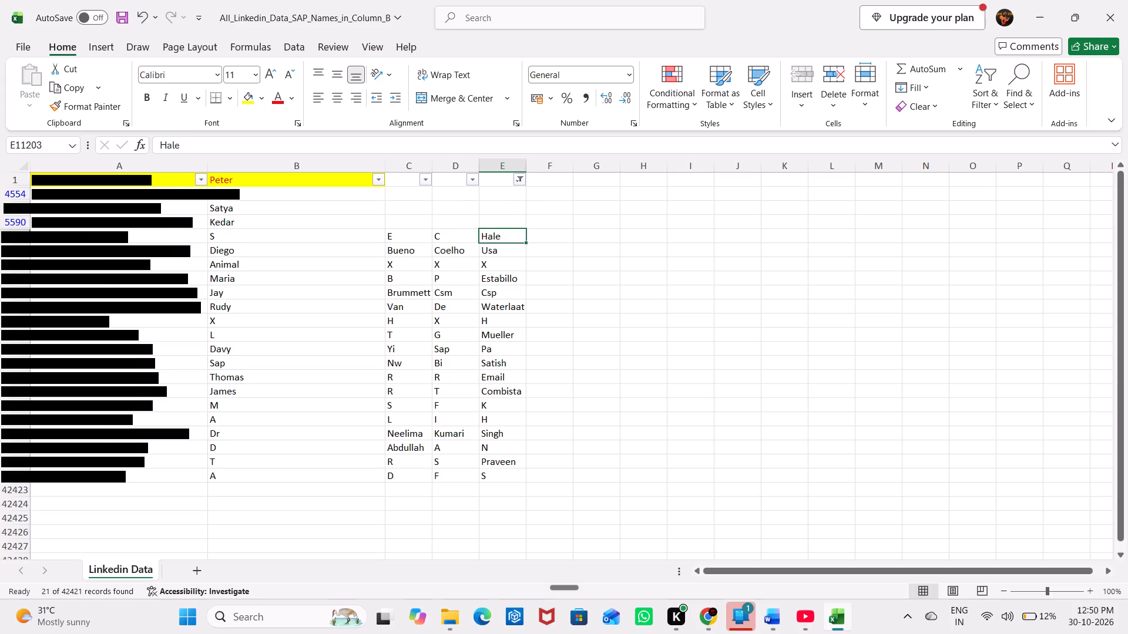
{"action": "key", "text": "ctrl+x"}
{"action": "key", "text": "Left"}
{"action": "key", "text": "Left"}
{"action": "key", "text": "Left"}
{"action": "key", "text": "ctrl+v"}
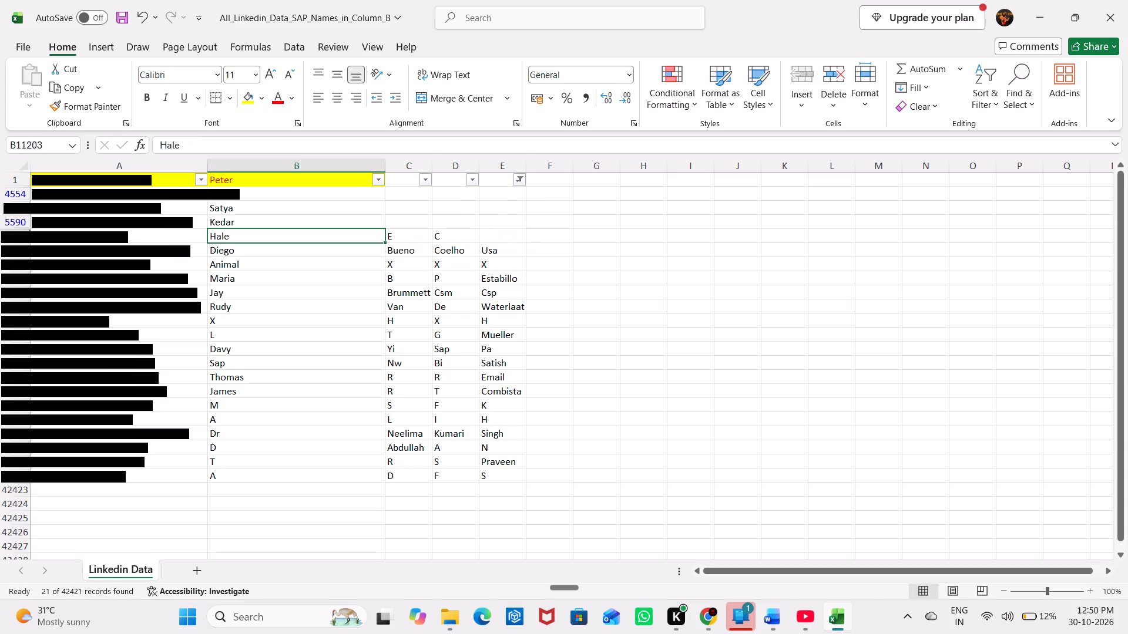
{"action": "key", "text": "Right"}
{"action": "key", "text": "Right"}
{"action": "key", "text": "Left"}
{"action": "key", "text": "shift+Right"}
{"action": "key", "text": "Delete"}
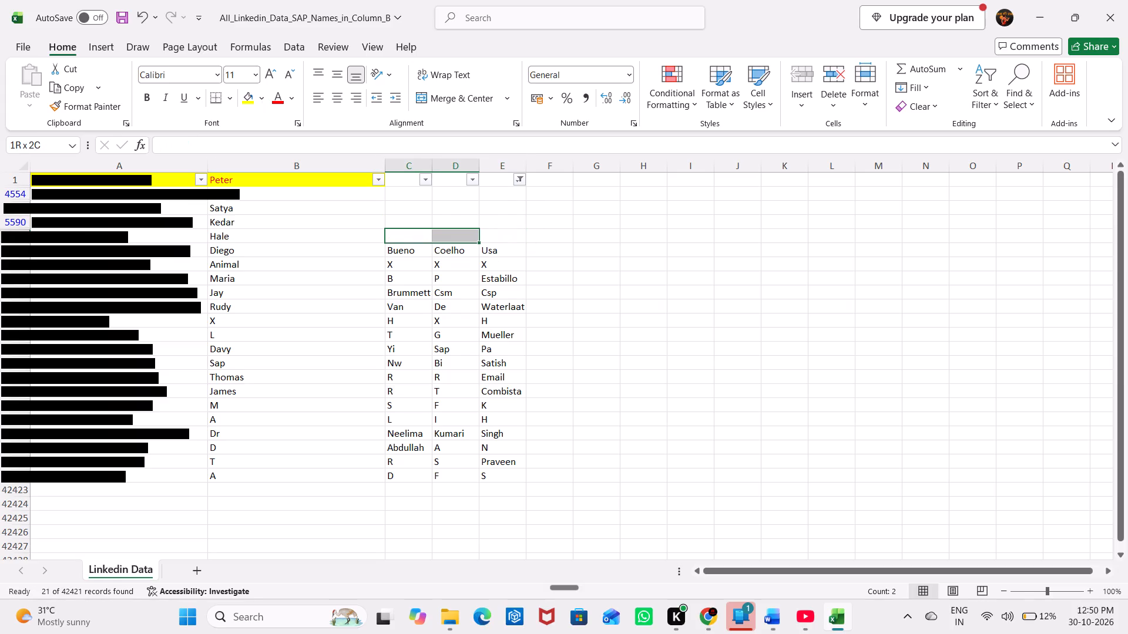
Clear the leftover entries from columns C to E in the row with Diego in column B.
{"action": "key", "text": "Down"}
{"action": "key", "text": "shift+Right"}
{"action": "key", "text": "shift+Right"}
{"action": "key", "text": "Delete"}
Delete the entire row 14758, which holds Animal in column B and X in columns C to E.
{"action": "key", "text": "Down"}
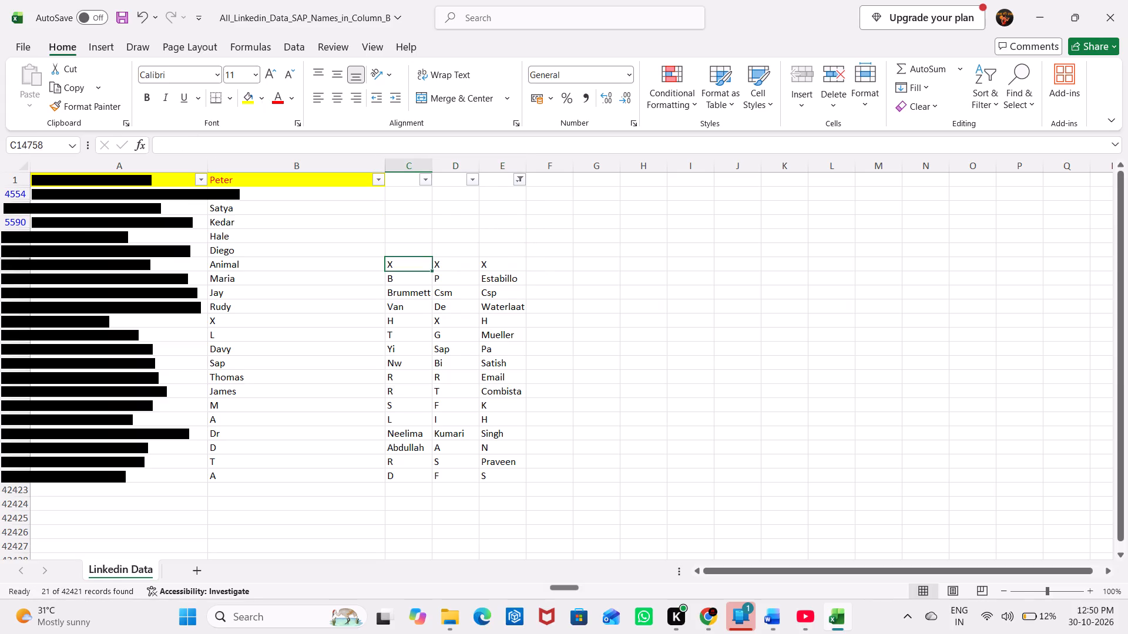
{"action": "key", "text": "Down"}
{"action": "key", "text": "Up"}
{"action": "key", "text": "shift+Right"}
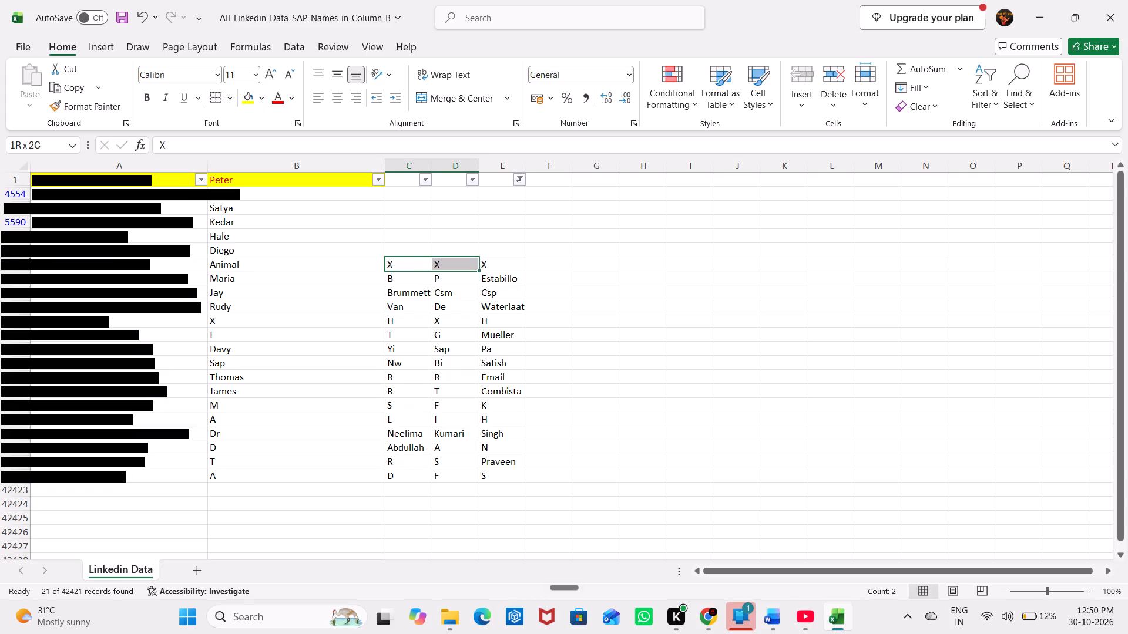
{"action": "key", "text": "shift+space"}
{"action": "key", "text": "0"}
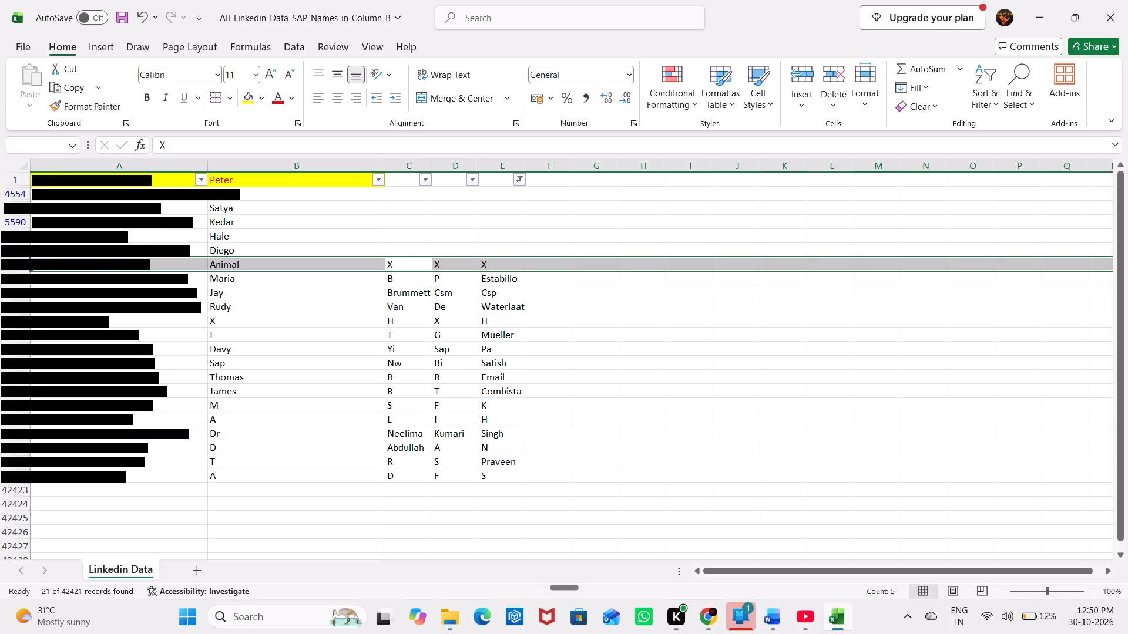
{"action": "key", "text": "Escape"}
{"action": "key", "text": "Right"}
{"action": "key", "text": "Left"}
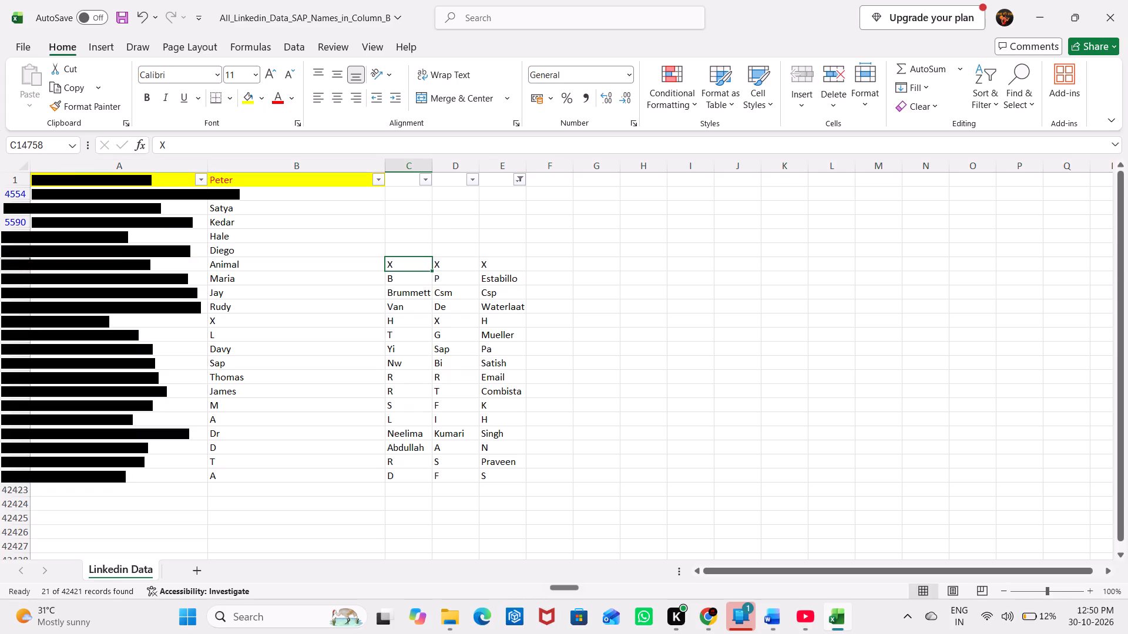
{"action": "key", "text": "shift+space"}
{"action": "key", "text": "ctrl+minus"}
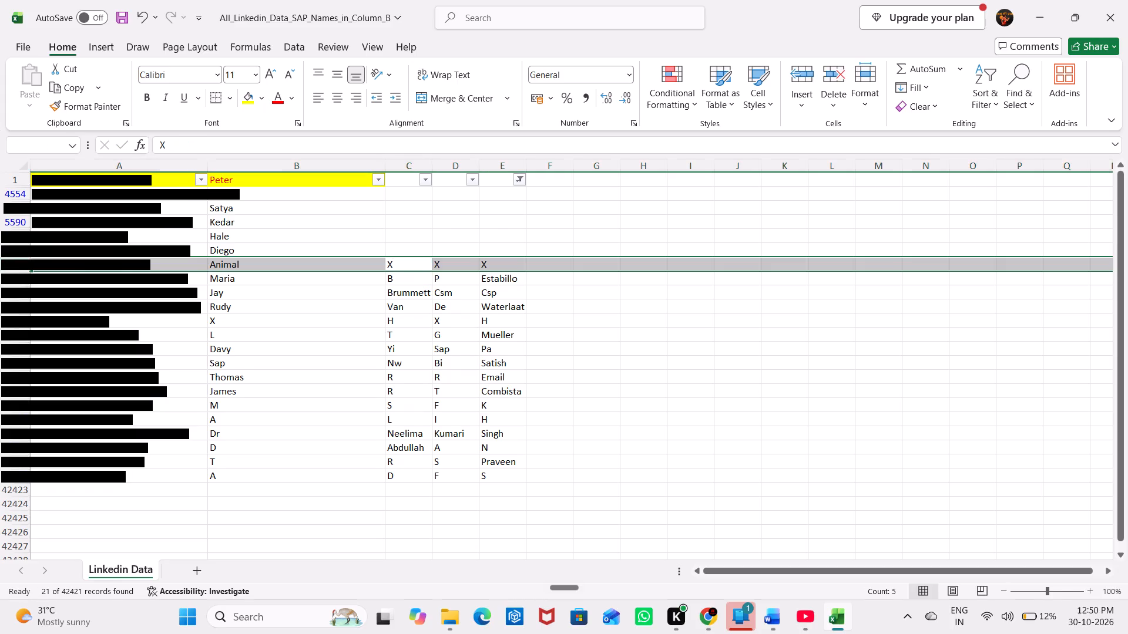
Clear columns C to E in the four consecutive filtered rows with Maria, Jay, Rudy and X in column B.
{"action": "key", "text": "Down"}
{"action": "key", "text": "shift+Right"}
{"action": "key", "text": "shift+Right"}
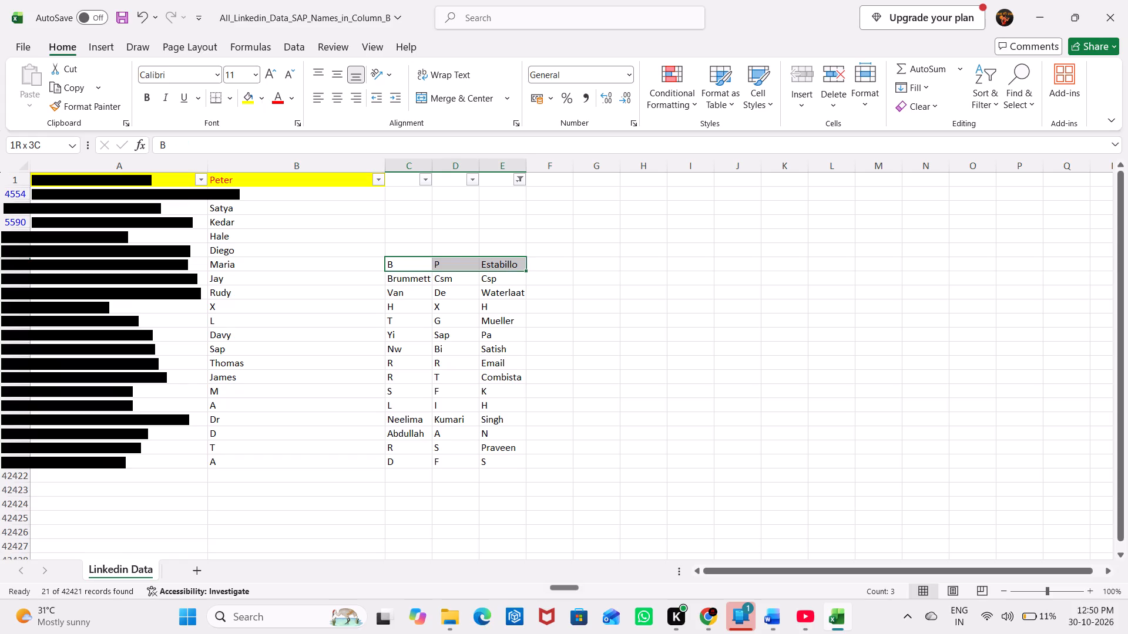
{"action": "key", "text": "Delete"}
{"action": "key", "text": "Down"}
{"action": "key", "text": "shift+Right"}
{"action": "key", "text": "shift+Right"}
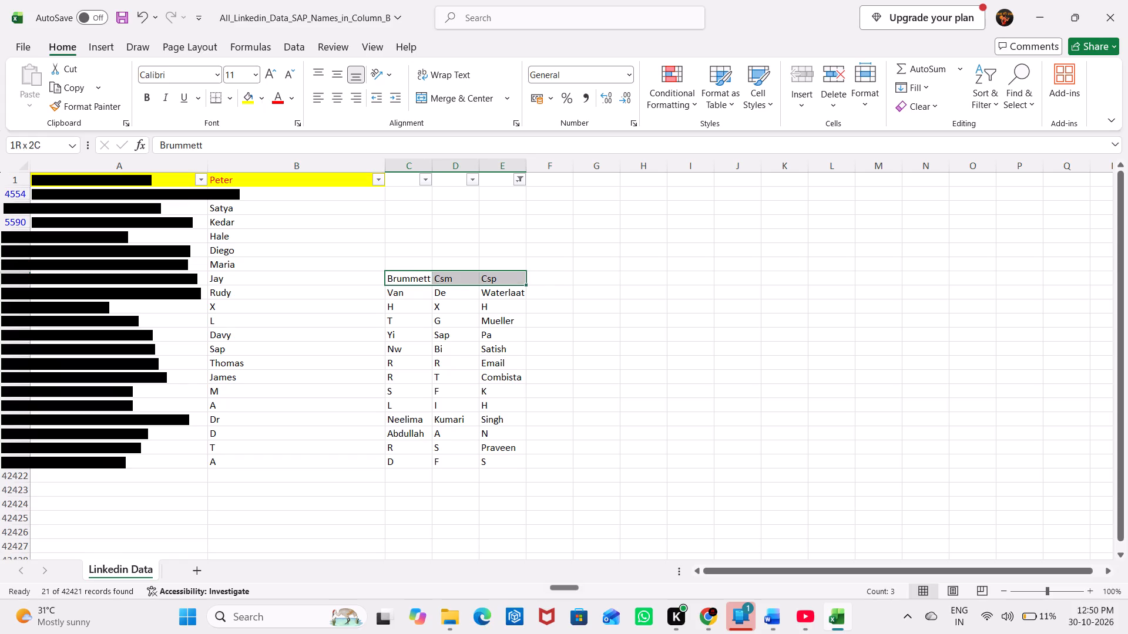
{"action": "key", "text": "Delete"}
{"action": "key", "text": "Down"}
{"action": "key", "text": "shift+Right"}
{"action": "key", "text": "shift+Right"}
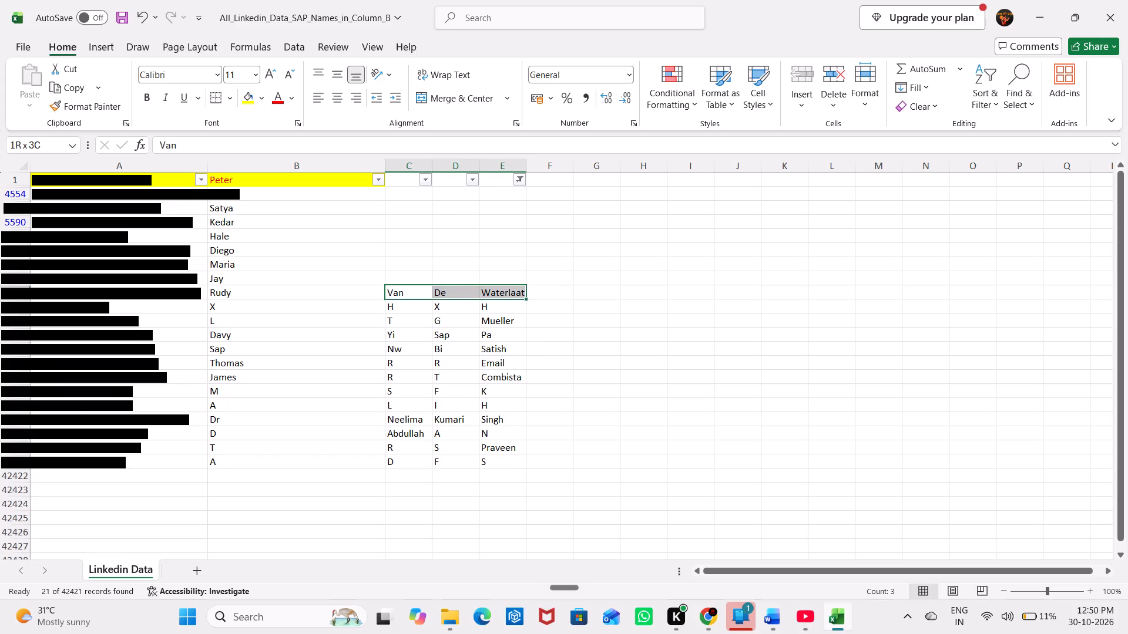
{"action": "key", "text": "Delete"}
{"action": "key", "text": "Down"}
{"action": "key", "text": "shift+Right"}
{"action": "key", "text": "shift+Right"}
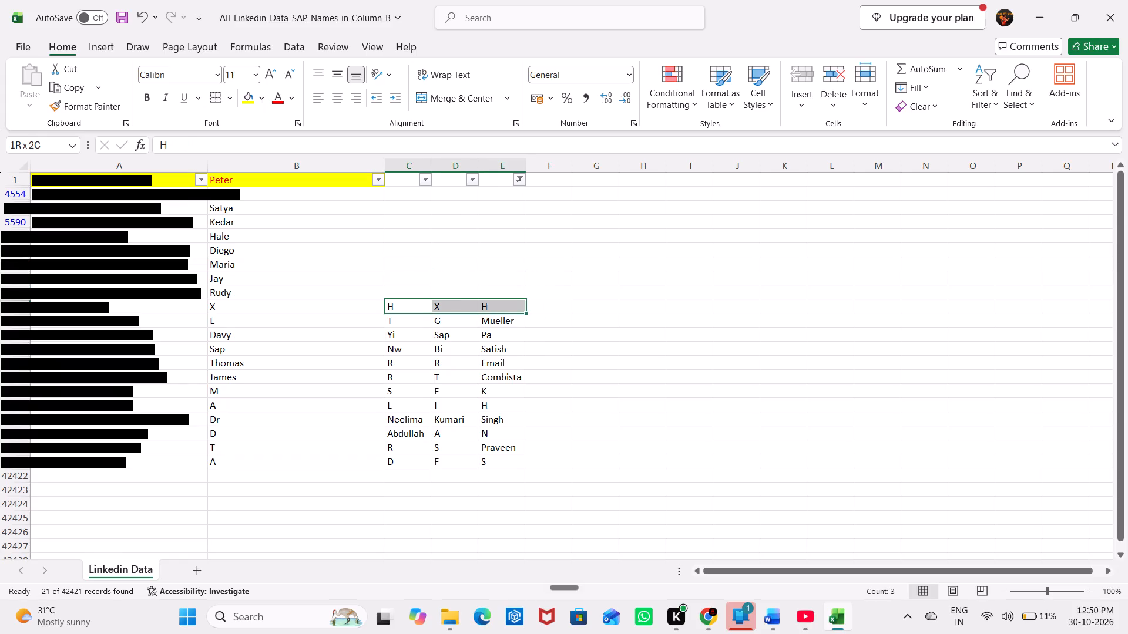
{"action": "key", "text": "Delete"}
In row 29543, move Mueller from column E to column B, replacing L, and clear T and G from columns C and D.
{"action": "key", "text": "Down"}
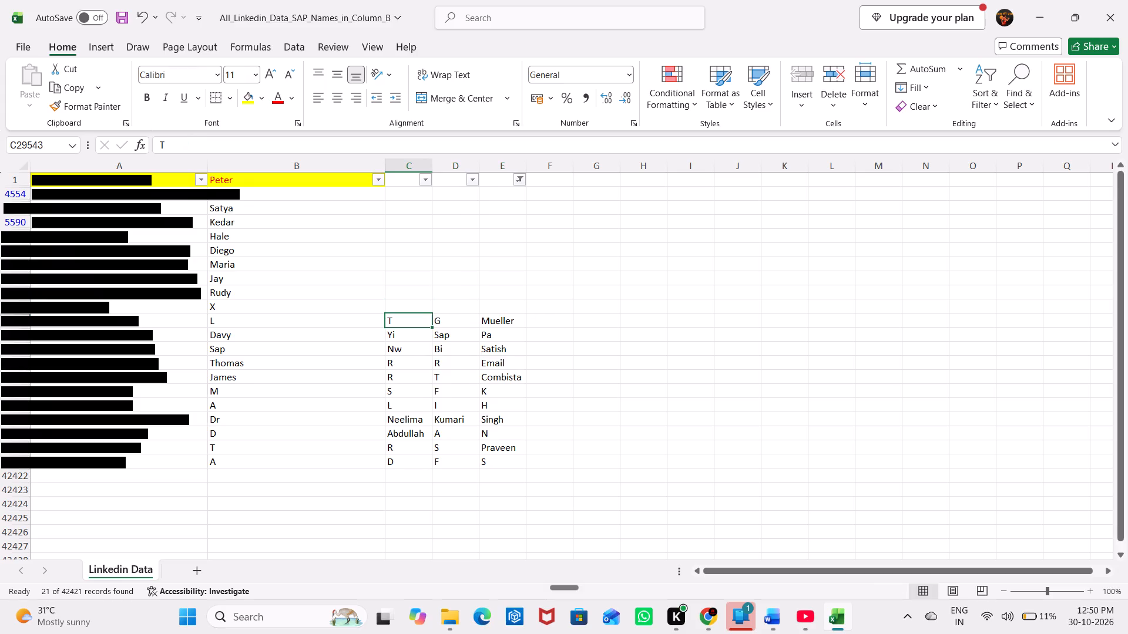
{"action": "key", "text": "Right"}
{"action": "key", "text": "Right"}
{"action": "key", "text": "ctrl+x"}
{"action": "key", "text": "Left"}
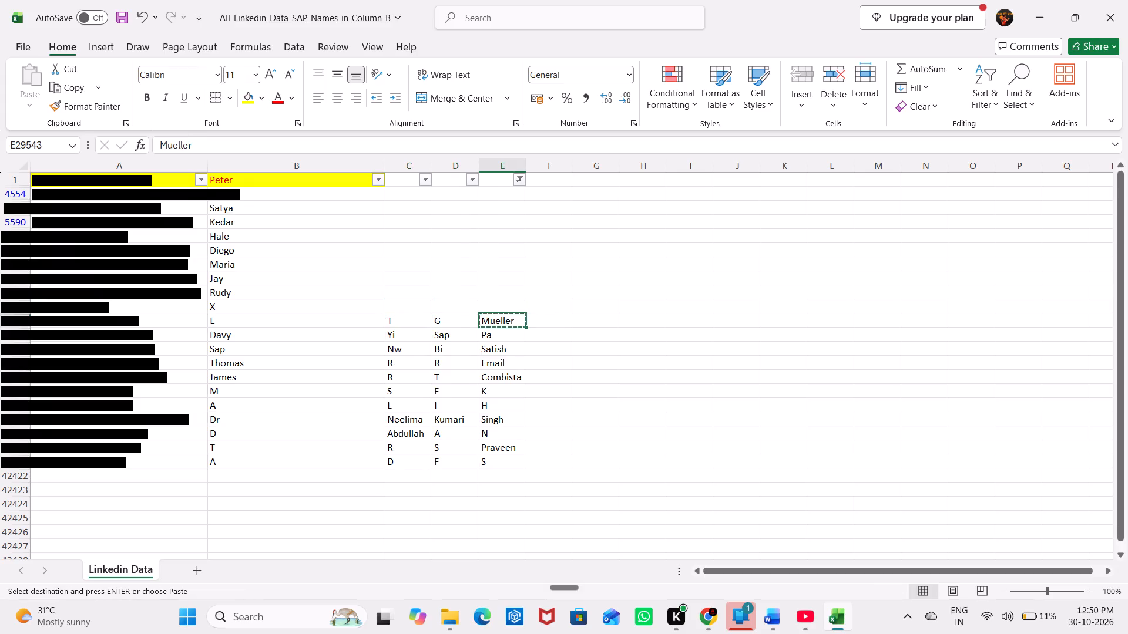
{"action": "key", "text": "Left"}
{"action": "key", "text": "Left"}
{"action": "key", "text": "Left"}
{"action": "key", "text": "Right"}
{"action": "key", "text": "ctrl+v"}
{"action": "key", "text": "Right"}
{"action": "key", "text": "Right"}
{"action": "key", "text": "Left"}
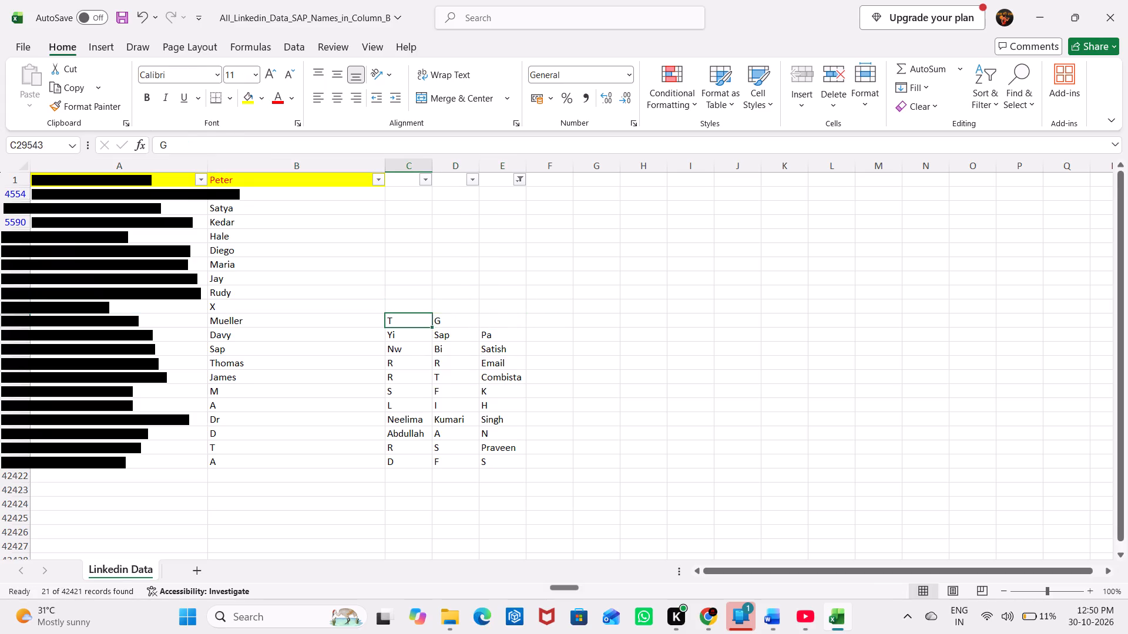
{"action": "key", "text": "shift+Right"}
{"action": "key", "text": "Delete"}
Clear the leftover entries from columns C to E in row 30271, keeping Davy in column B.
{"action": "key", "text": "Down"}
{"action": "key", "text": "shift+Right"}
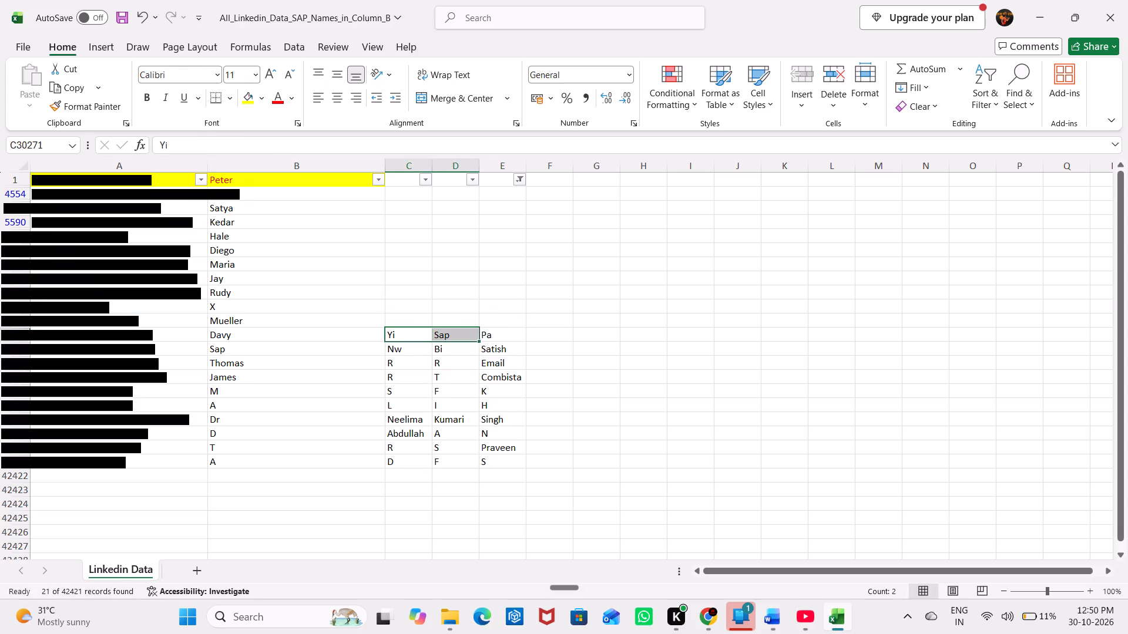
{"action": "key", "text": "shift+Right"}
{"action": "key", "text": "Delete"}
In row 31977, move Satish from column E to column B, replacing Sap, and clear Nw and Bi from columns C and D.
{"action": "key", "text": "Down"}
{"action": "key", "text": "shift+Right"}
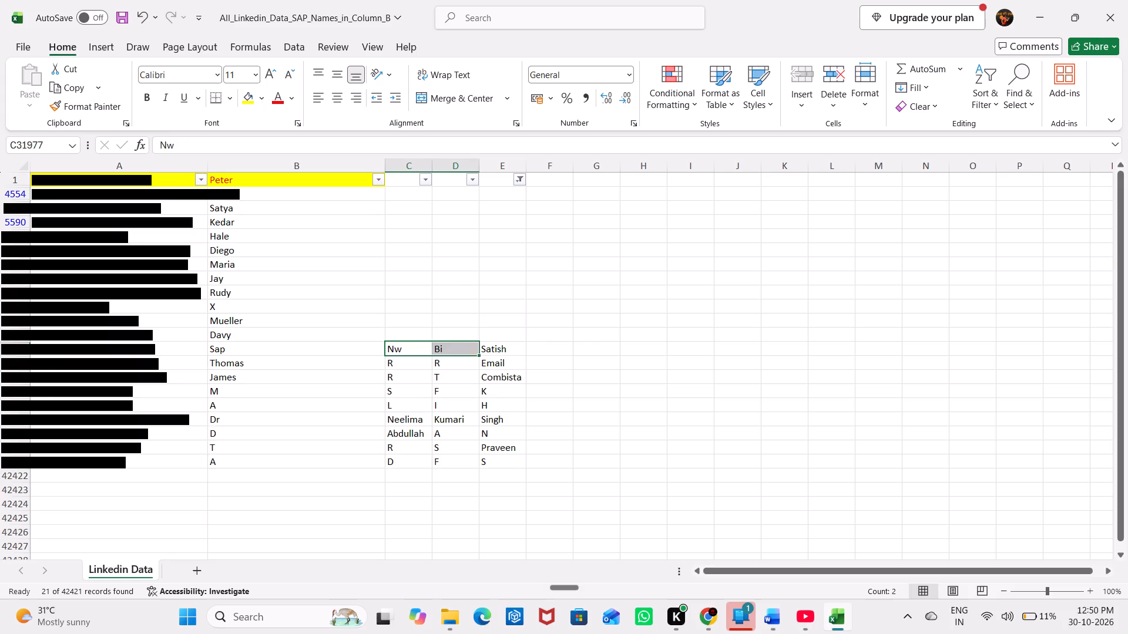
{"action": "key", "text": "shift+Right"}
{"action": "key", "text": "Right"}
{"action": "key", "text": "Right"}
{"action": "key", "text": "ctrl+x"}
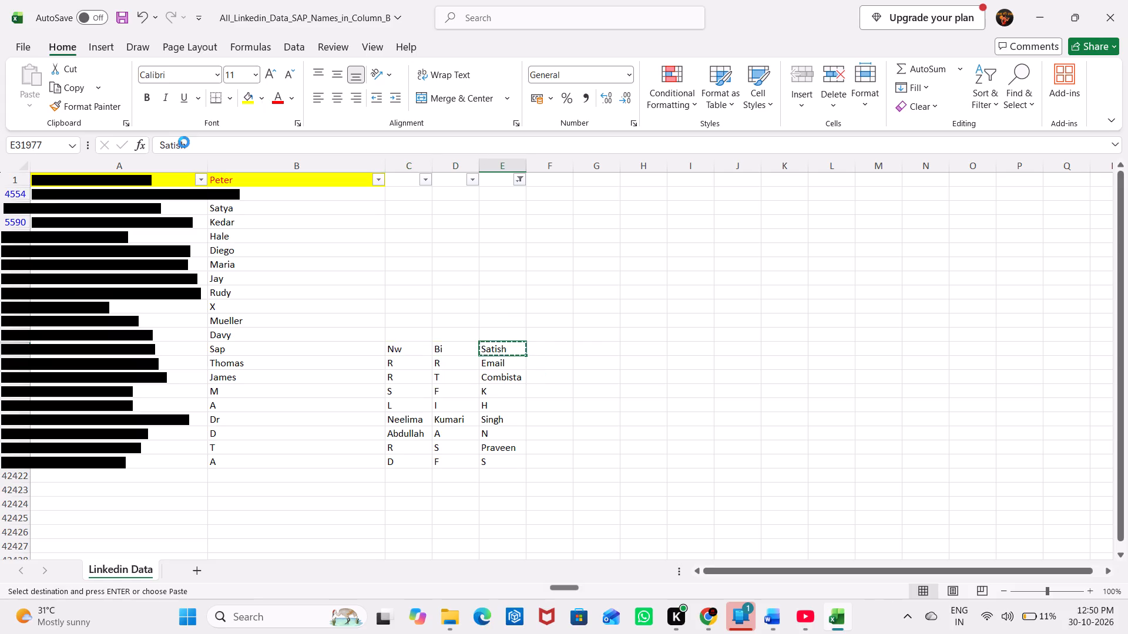
{"action": "key", "text": "Left"}
{"action": "key", "text": "Left"}
{"action": "key", "text": "Left"}
{"action": "key", "text": "ctrl+v"}
{"action": "key", "text": "Right"}
{"action": "key", "text": "shift+Right"}
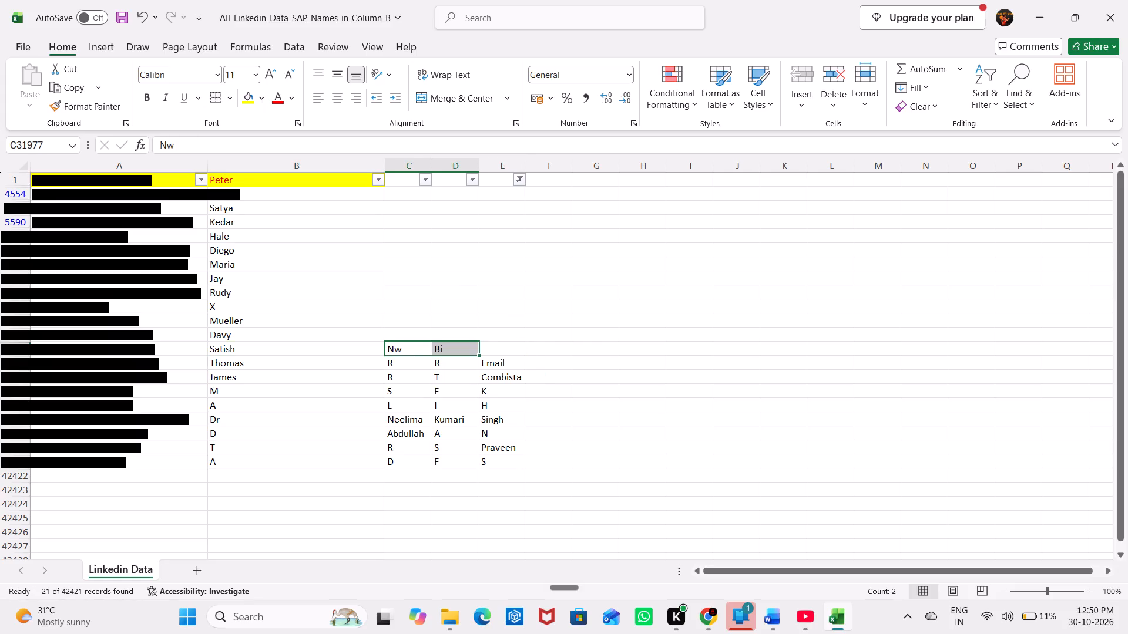
{"action": "key", "text": "Delete"}
Clear columns C to E in the four consecutive filtered rows with Thomas, James, M and A in column B.
{"action": "key", "text": "Down"}
{"action": "key", "text": "shift+Right"}
{"action": "key", "text": "shift+Right"}
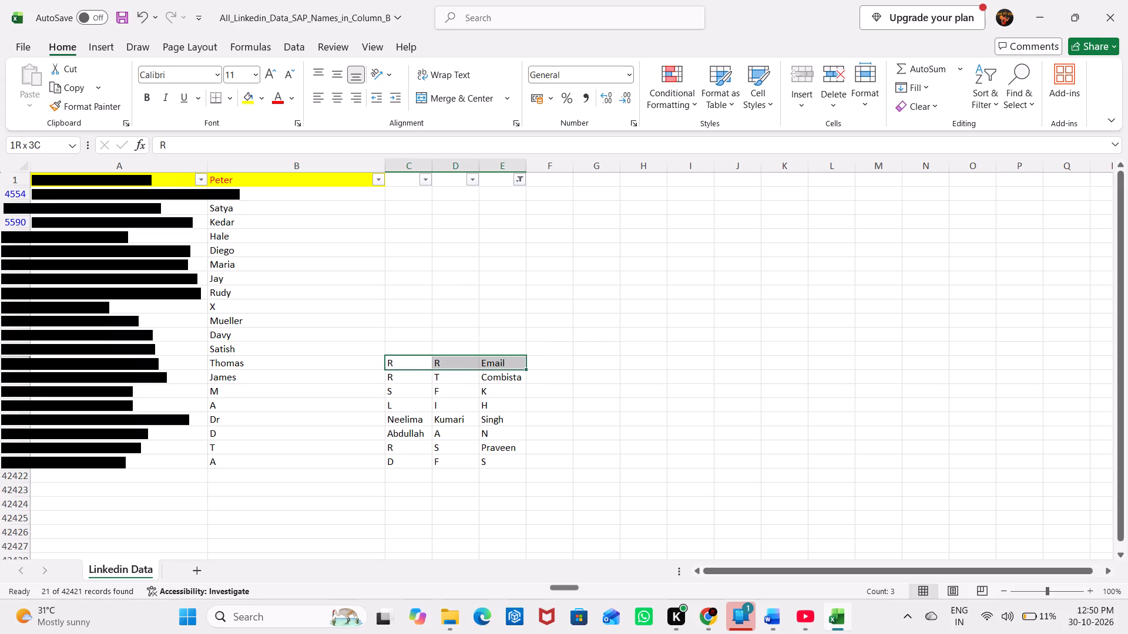
{"action": "key", "text": "Delete"}
{"action": "key", "text": "Down"}
{"action": "key", "text": "shift+Right"}
{"action": "key", "text": "shift+Right"}
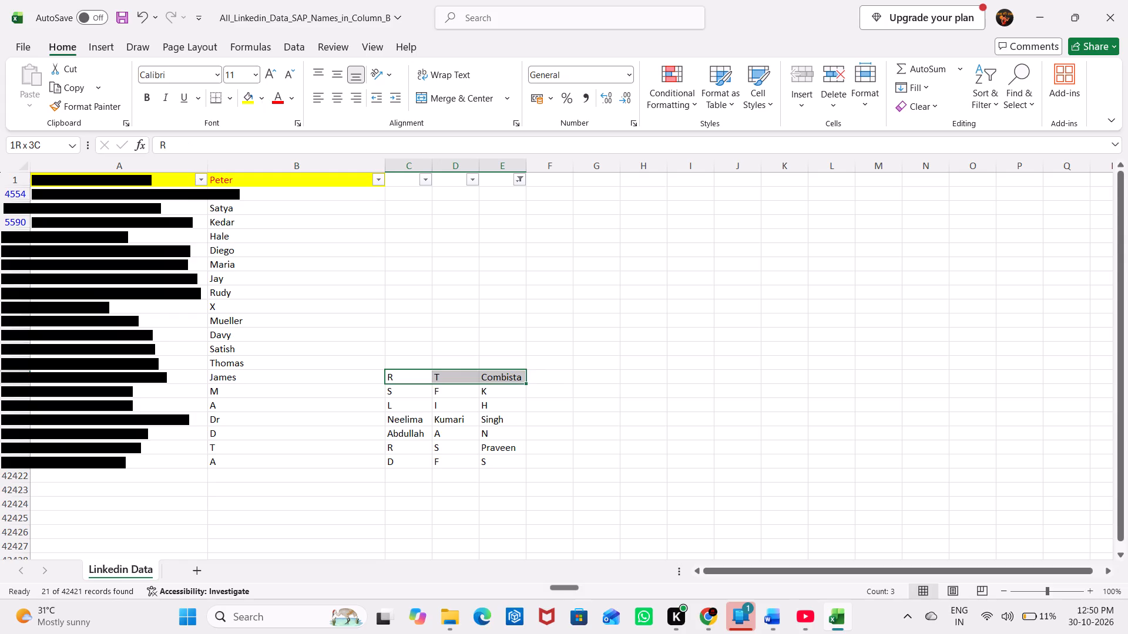
{"action": "key", "text": "Delete"}
{"action": "key", "text": "Down"}
{"action": "key", "text": "shift+Right"}
{"action": "key", "text": "shift+Right"}
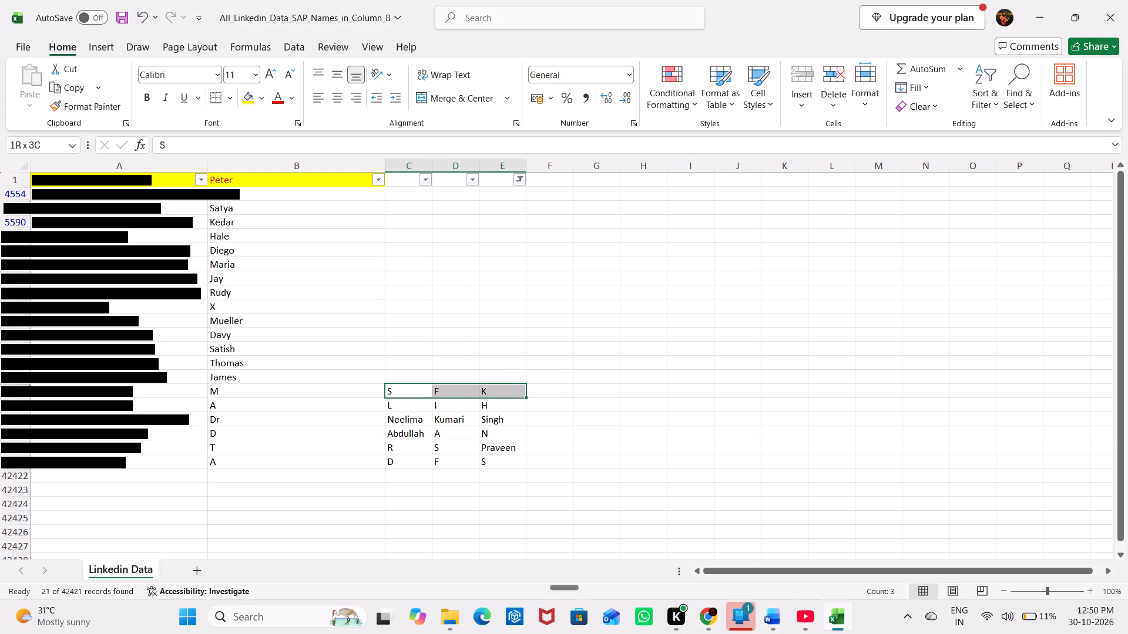
{"action": "key", "text": "Delete"}
{"action": "key", "text": "Down"}
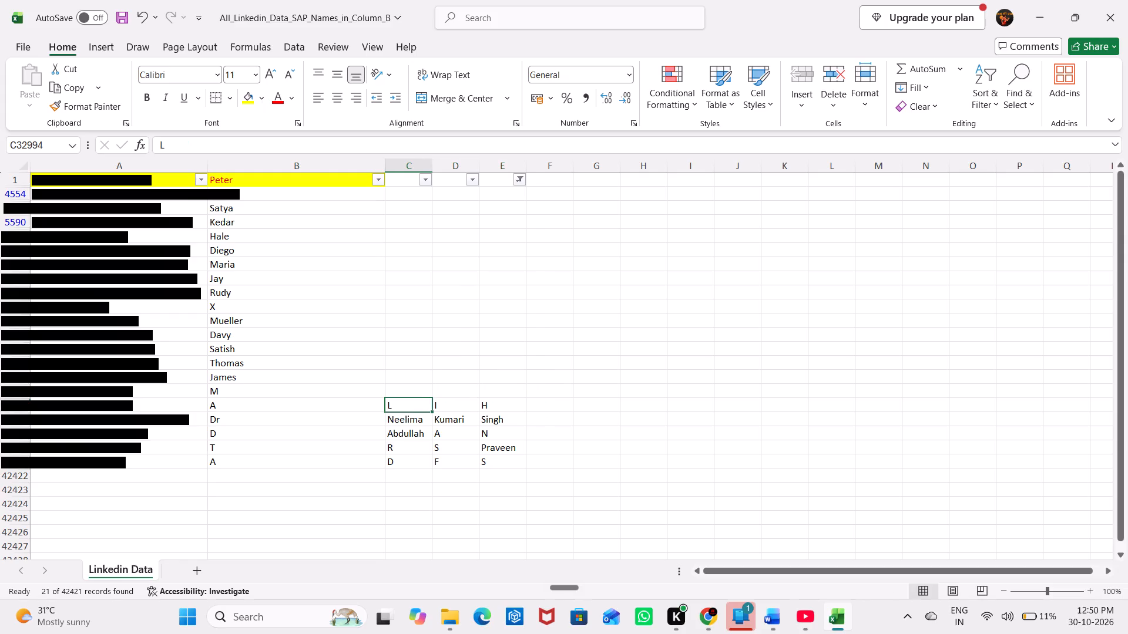
{"action": "key", "text": "shift+Right"}
{"action": "key", "text": "shift+Right"}
{"action": "key", "text": "Delete"}
In row 34009, move Neelima from column C to column B, replacing Dr, and clear the leftovers from columns D and E.
{"action": "key", "text": "Down"}
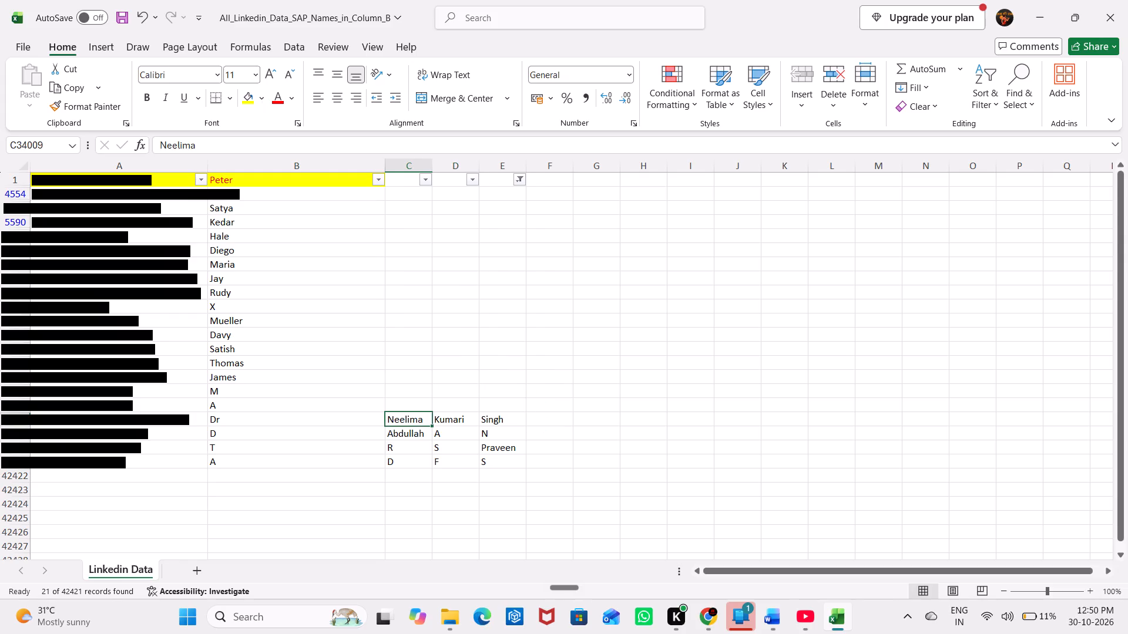
{"action": "key", "text": "shift+Right"}
{"action": "key", "text": "shift+Right"}
{"action": "key", "text": "Left"}
{"action": "key", "text": "Right"}
{"action": "key", "text": "ctrl+x"}
{"action": "key", "text": "Left"}
{"action": "key", "text": "Left"}
{"action": "key", "text": "Right"}
{"action": "key", "text": "ctrl+v"}
{"action": "key", "text": "Right"}
{"action": "key", "text": "Right"}
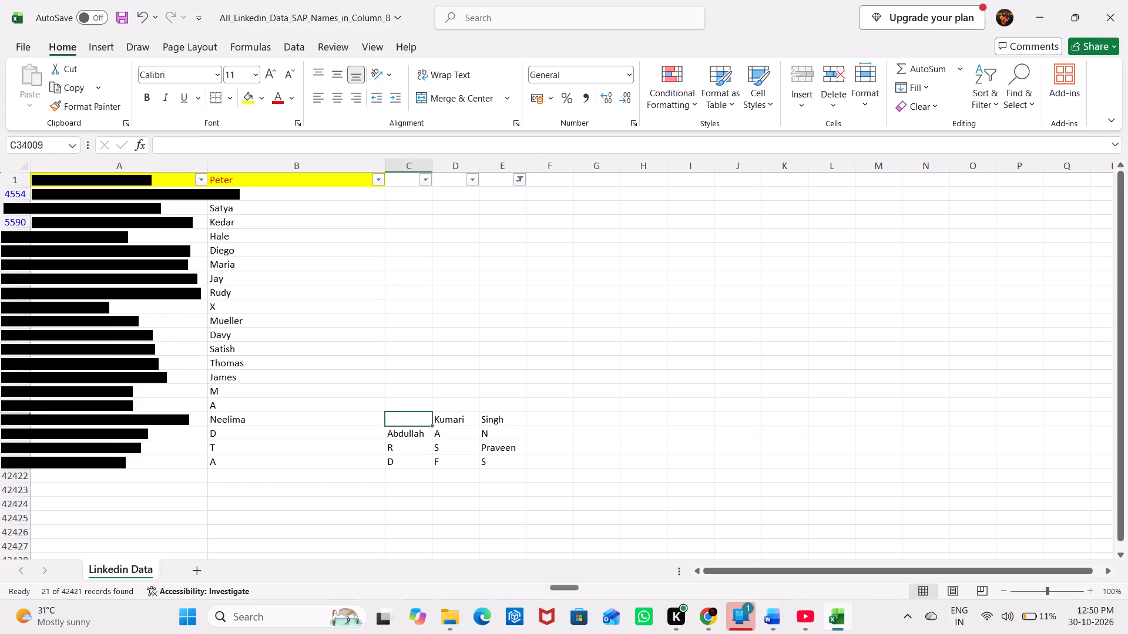
{"action": "key", "text": "shift+Right"}
{"action": "key", "text": "Delete"}
In row 35321, move Abdullah from column C to column B, replacing D.
{"action": "key", "text": "Down"}
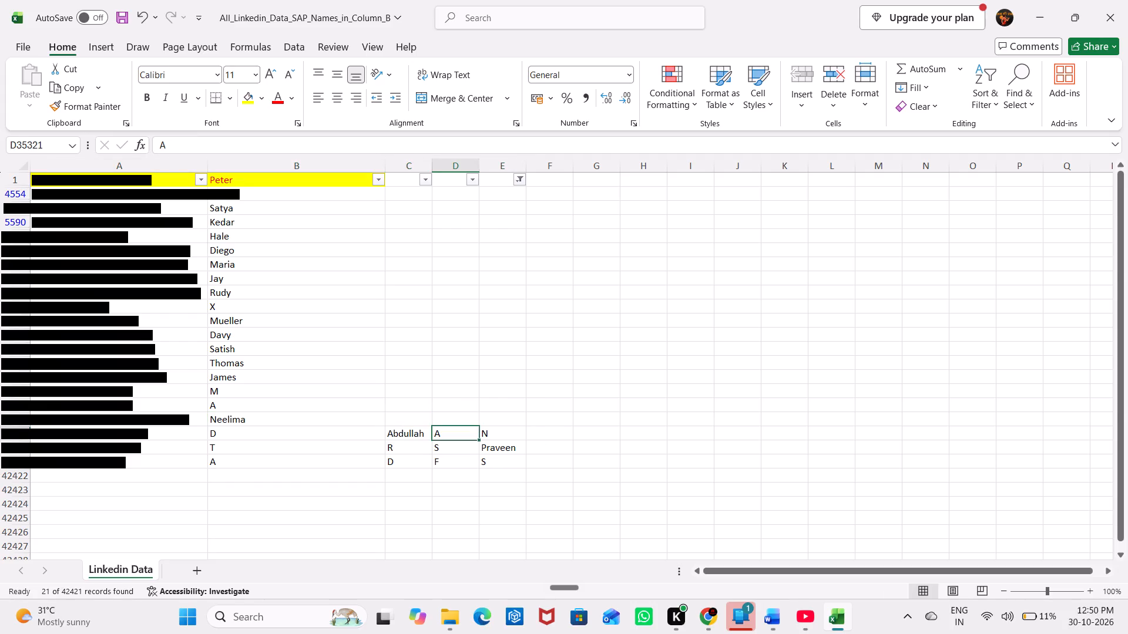
{"action": "key", "text": "Left"}
{"action": "key", "text": "ctrl+x"}
{"action": "key", "text": "Left"}
{"action": "key", "text": "Left"}
{"action": "key", "text": "Right"}
{"action": "key", "text": "ctrl+v"}
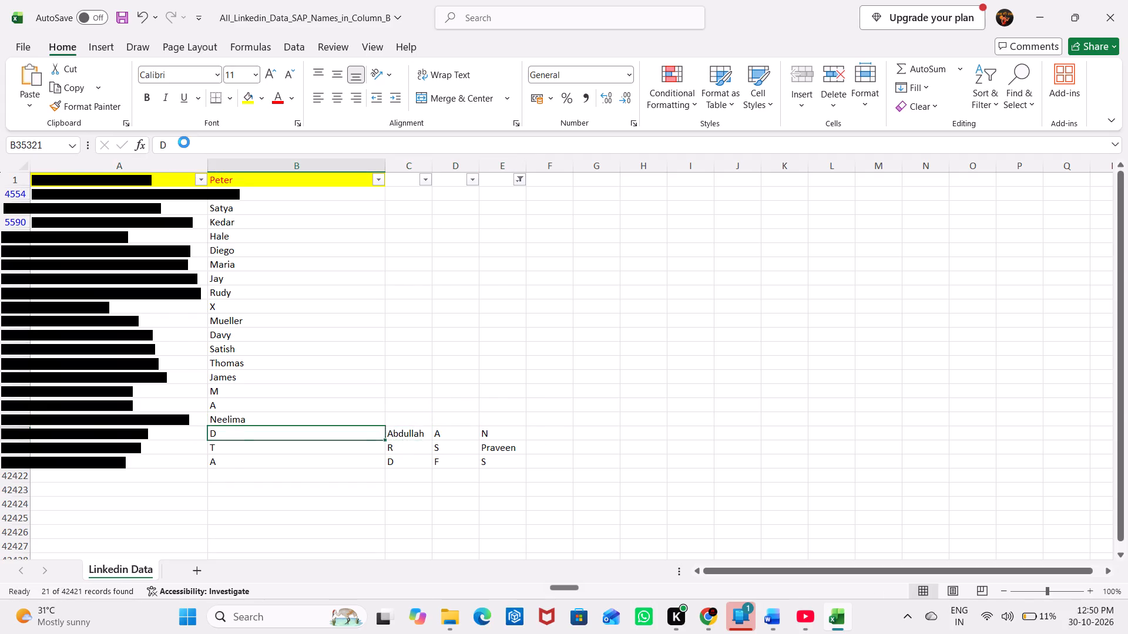
In row 37719, move Praveen from column E to column B, replacing T.
{"action": "key", "text": "Down"}
{"action": "key", "text": "Right"}
{"action": "key", "text": "Right"}
{"action": "key", "text": "Right"}
{"action": "key", "text": "ctrl+x"}
{"action": "key", "text": "Left"}
{"action": "key", "text": "Left"}
{"action": "key", "text": "Left"}
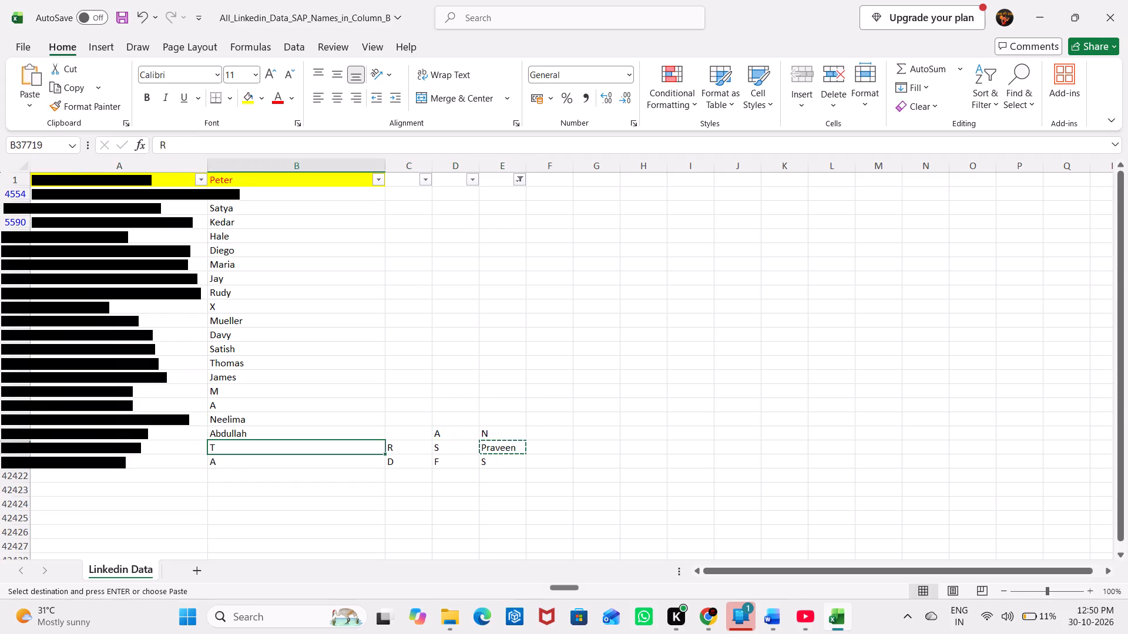
{"action": "key", "text": "ctrl+v"}
Clear the leftovers in columns C to E of the last three filtered rows, with Abdullah, Praveen and A in column B.
{"action": "key", "text": "Right"}
{"action": "key", "text": "Right"}
{"action": "key", "text": "Up"}
{"action": "key", "text": "Left"}
{"action": "key", "text": "shift+Right"}
{"action": "key", "text": "shift+Right"}
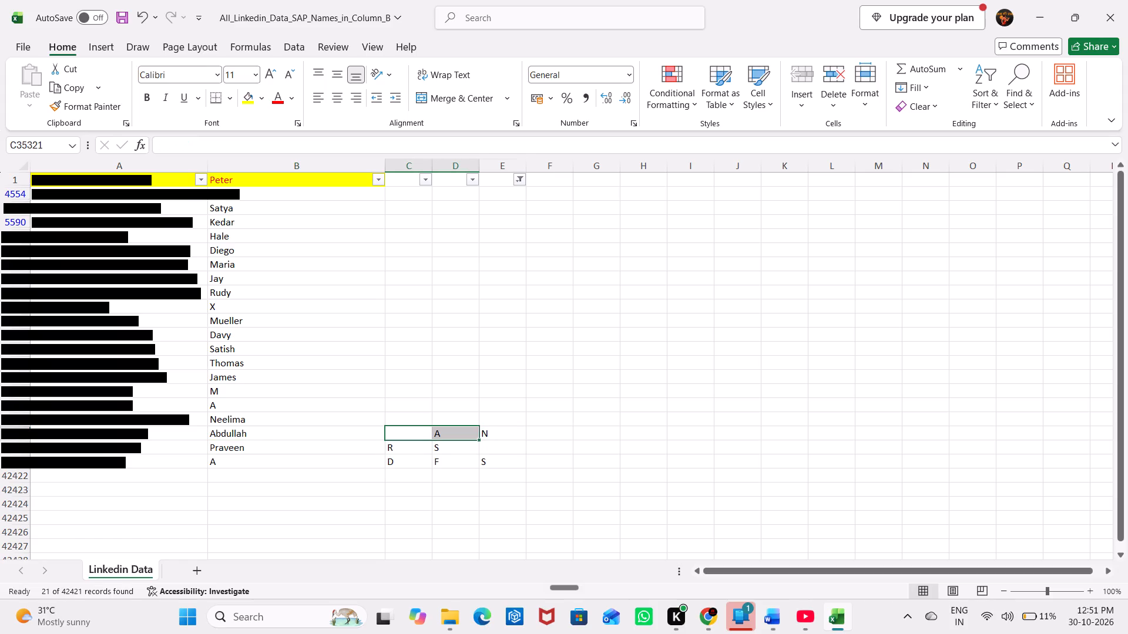
{"action": "key", "text": "Delete"}
{"action": "key", "text": "Down"}
{"action": "key", "text": "shift+Right"}
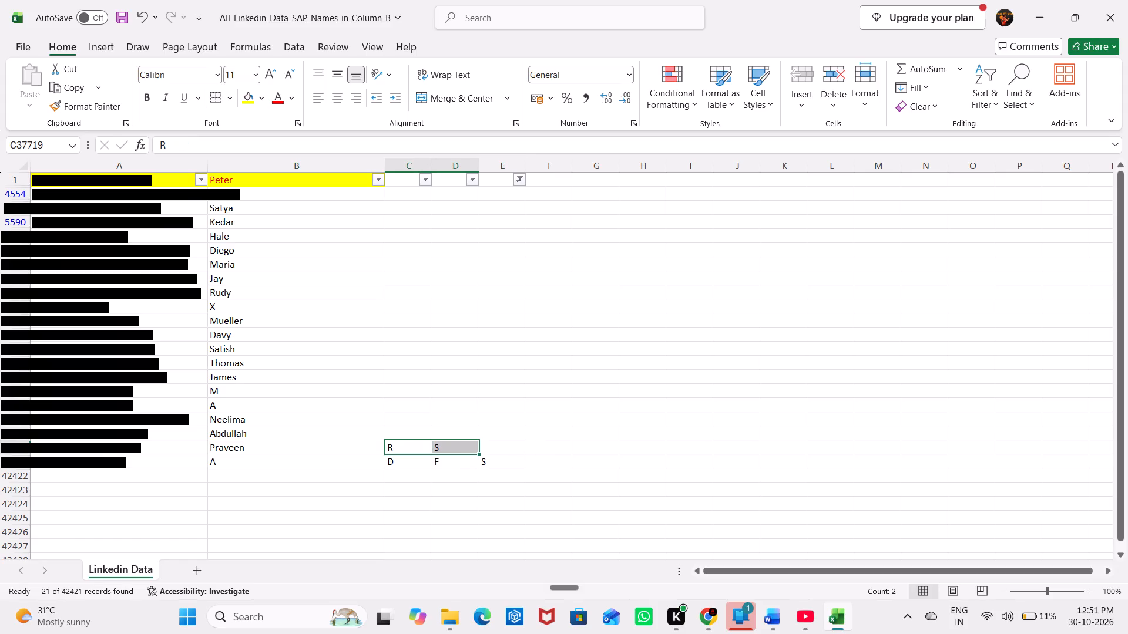
{"action": "key", "text": "Delete"}
{"action": "key", "text": "Down"}
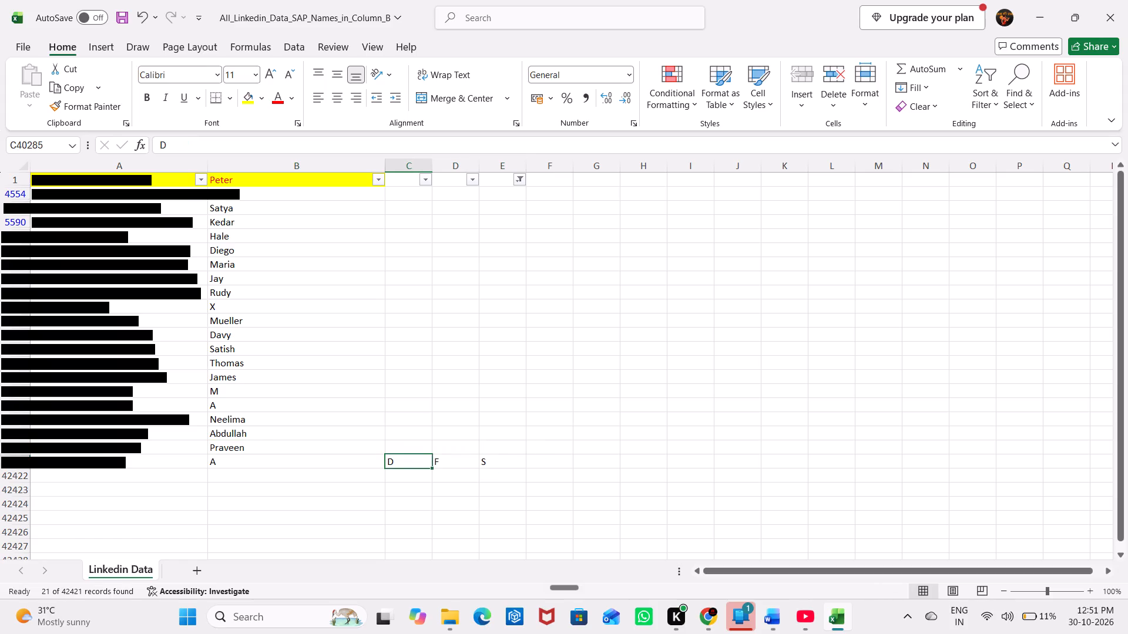
{"action": "key", "text": "shift+Right"}
{"action": "key", "text": "shift+Right"}
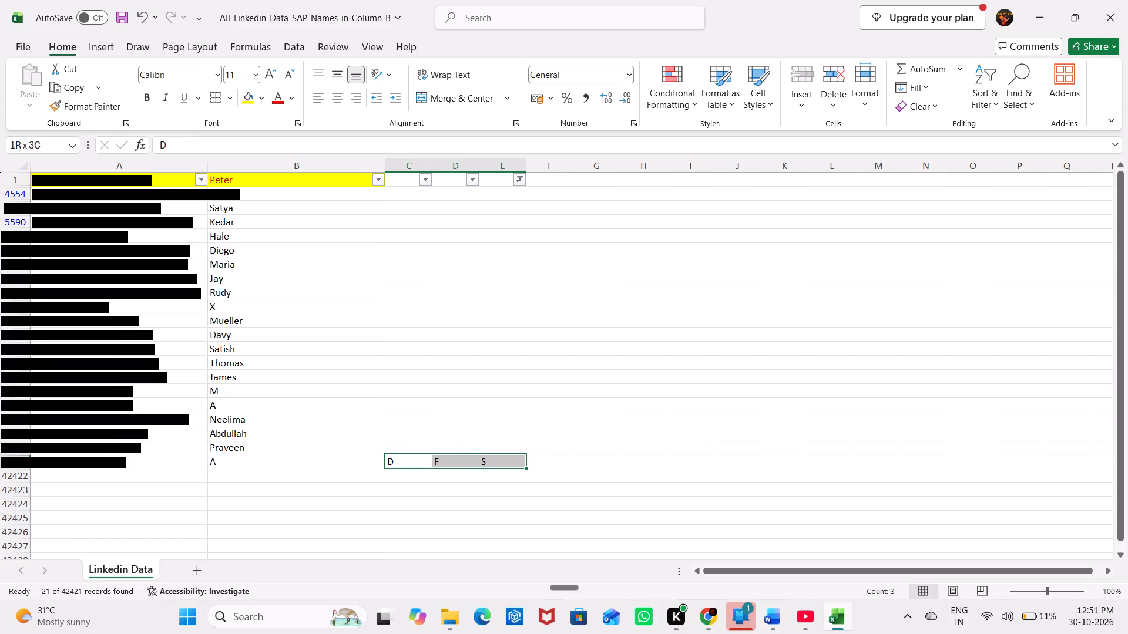
{"action": "key", "text": "Delete"}
Reset the filter on the header row so all rows of the sheet are shown with fresh filter controls.
{"action": "key", "text": "Up"}
{"action": "key", "text": "ctrl+Up"}
{"action": "key", "text": "ctrl+Up"}
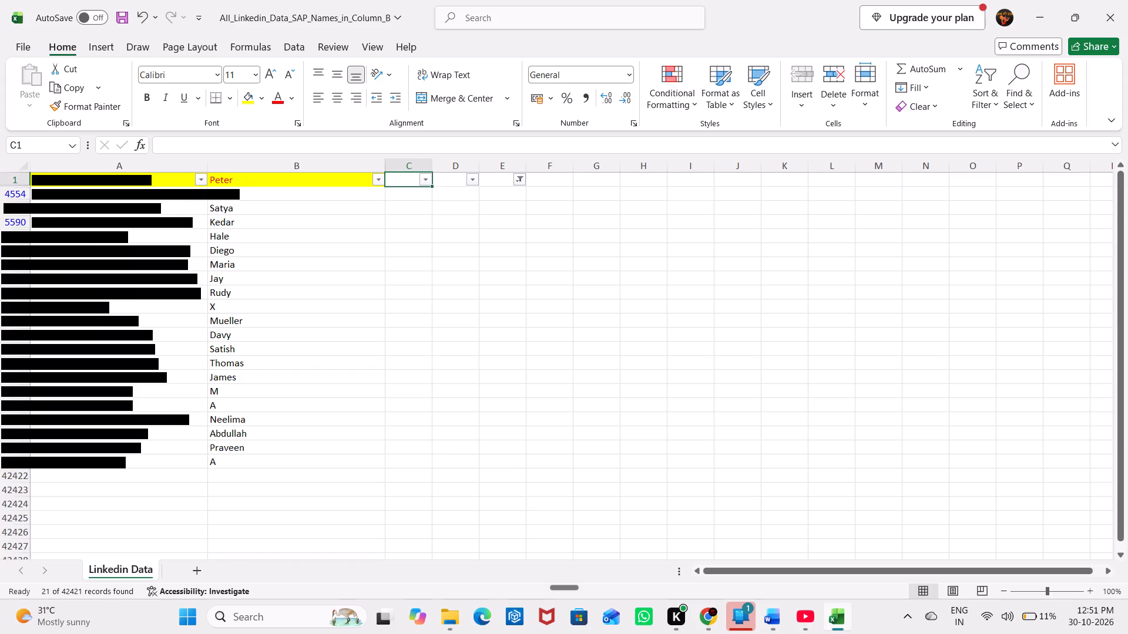
{"action": "key", "text": "ctrl+shift+l"}
{"action": "key", "text": "ctrl+shift+l"}
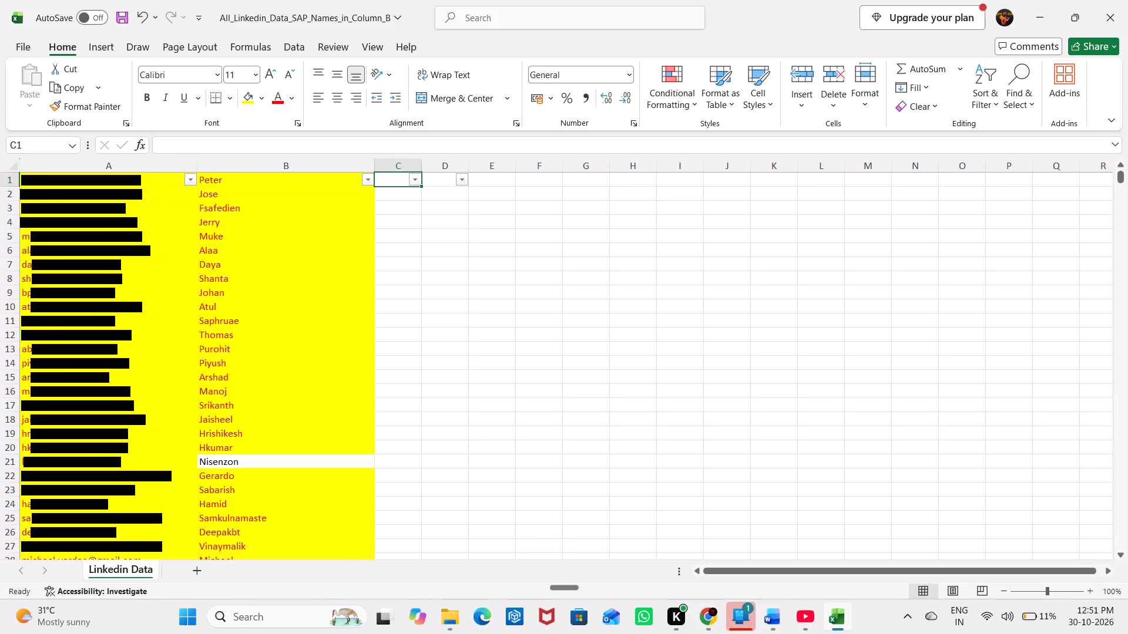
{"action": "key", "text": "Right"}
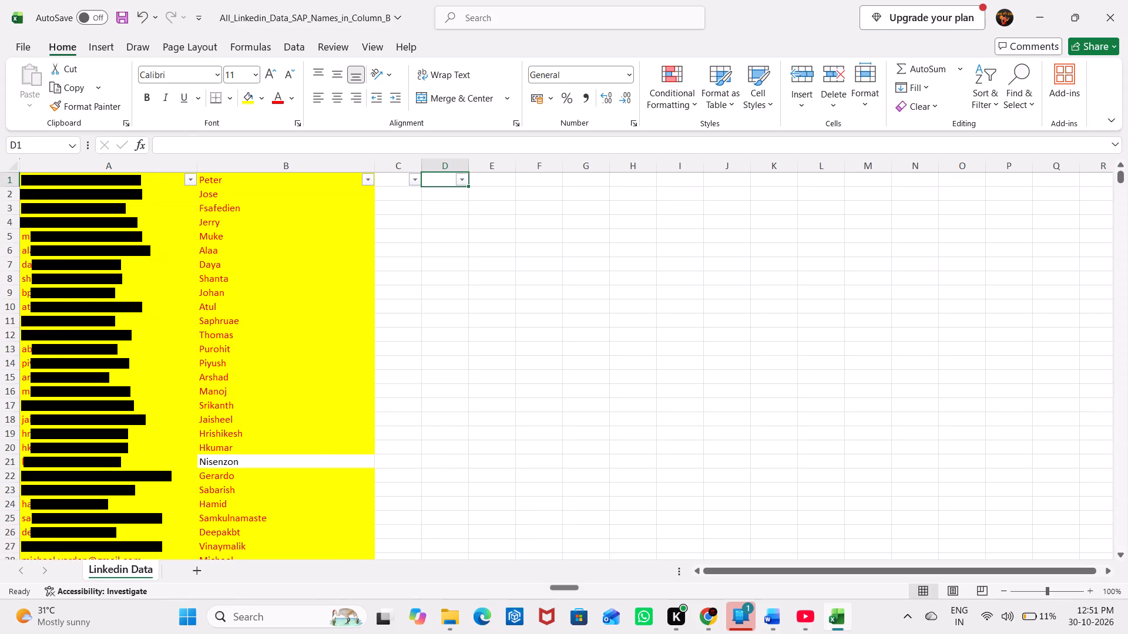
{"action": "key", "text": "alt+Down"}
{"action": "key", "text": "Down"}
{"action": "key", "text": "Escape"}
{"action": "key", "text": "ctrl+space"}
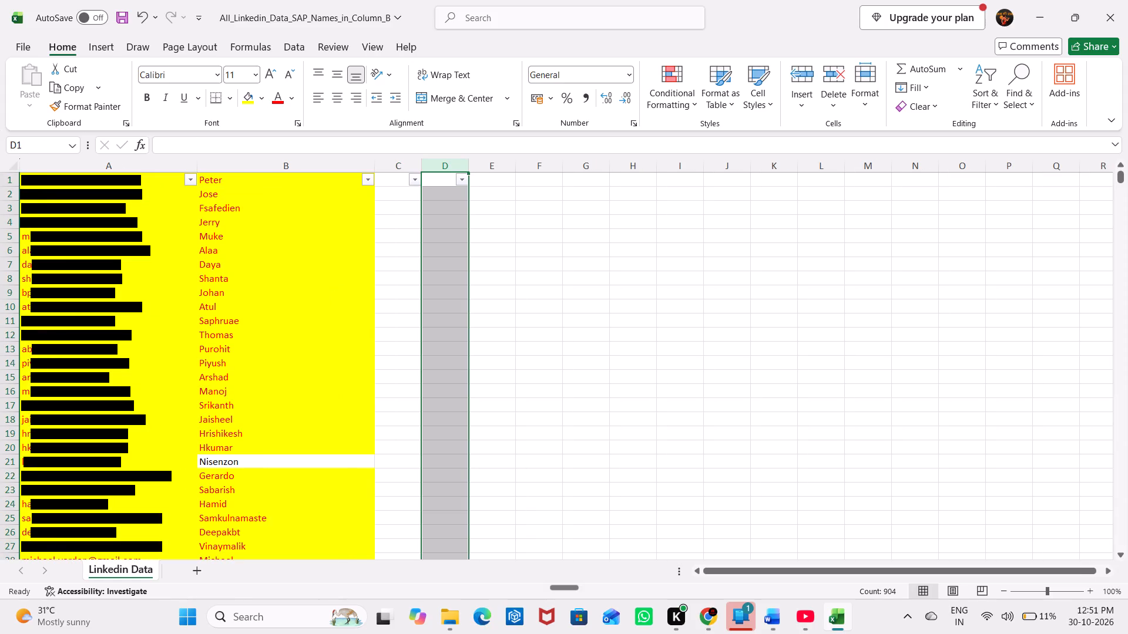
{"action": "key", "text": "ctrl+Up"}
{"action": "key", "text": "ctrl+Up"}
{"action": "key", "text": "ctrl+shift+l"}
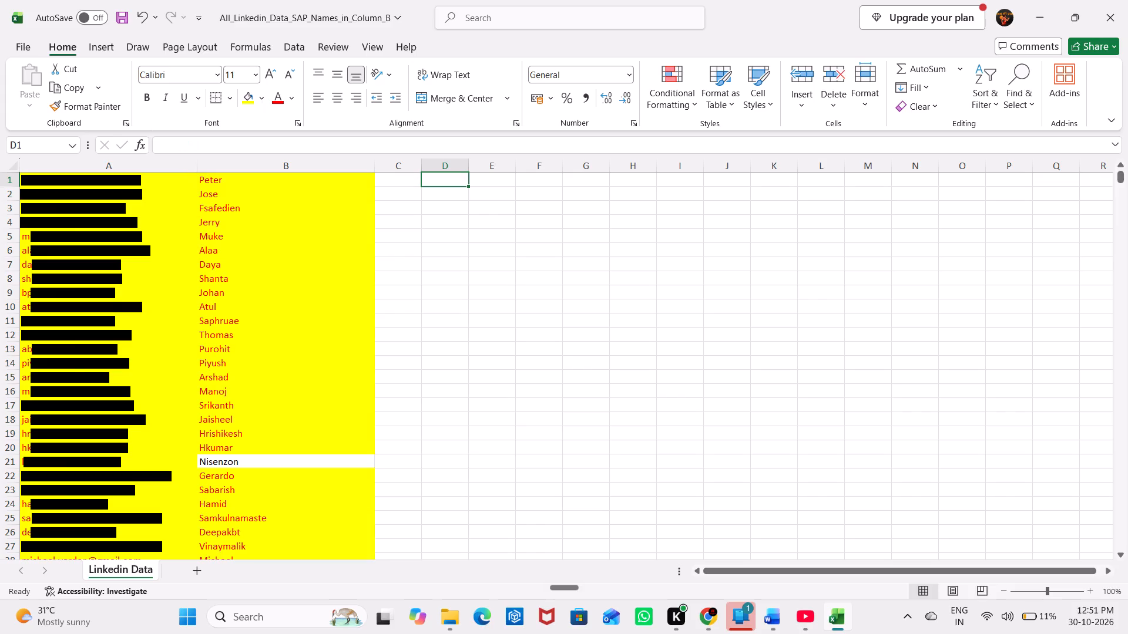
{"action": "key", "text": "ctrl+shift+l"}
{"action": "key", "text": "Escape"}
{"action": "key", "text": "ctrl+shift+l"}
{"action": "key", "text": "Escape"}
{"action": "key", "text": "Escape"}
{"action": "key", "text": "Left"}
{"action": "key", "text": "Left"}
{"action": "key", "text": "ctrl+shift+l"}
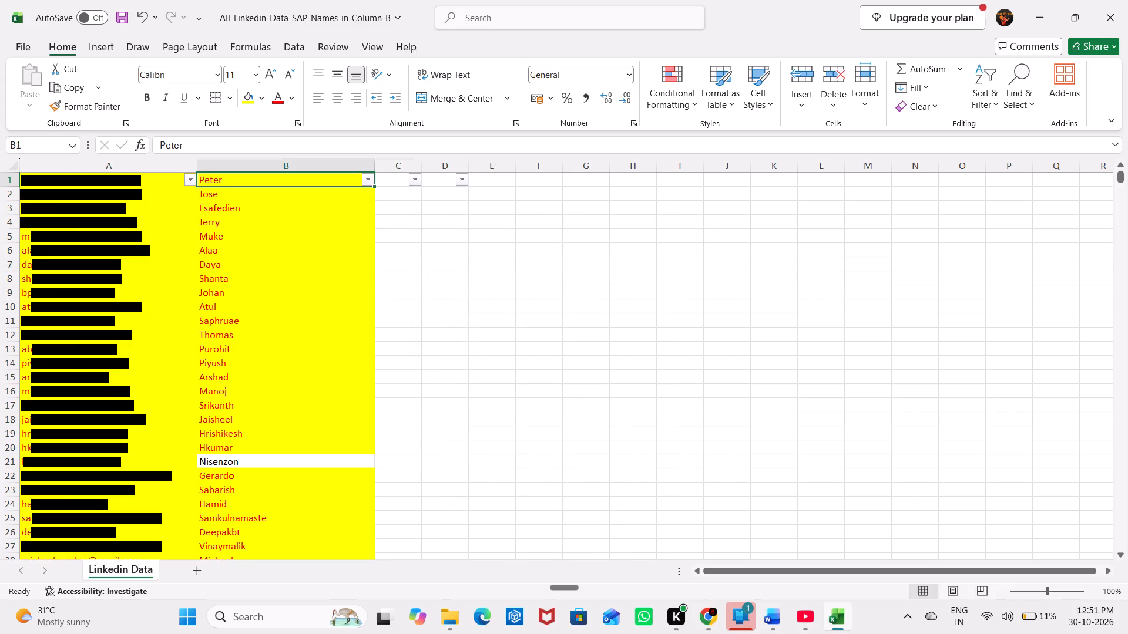
Filter column D to exclude blank cells.
{"action": "key", "text": "Right"}
{"action": "key", "text": "Right"}
{"action": "key", "text": "alt+Down"}
{"action": "key", "text": "Down"}
{"action": "key", "text": "Down"}
{"action": "key", "text": "Down"}
{"action": "key", "text": "Down"}
{"action": "key", "text": "Down"}
{"action": "key", "text": "Down"}
{"action": "key", "text": "Down"}
{"action": "key", "text": "Down"}
{"action": "key", "text": "Down"}
{"action": "key", "text": "Down"}
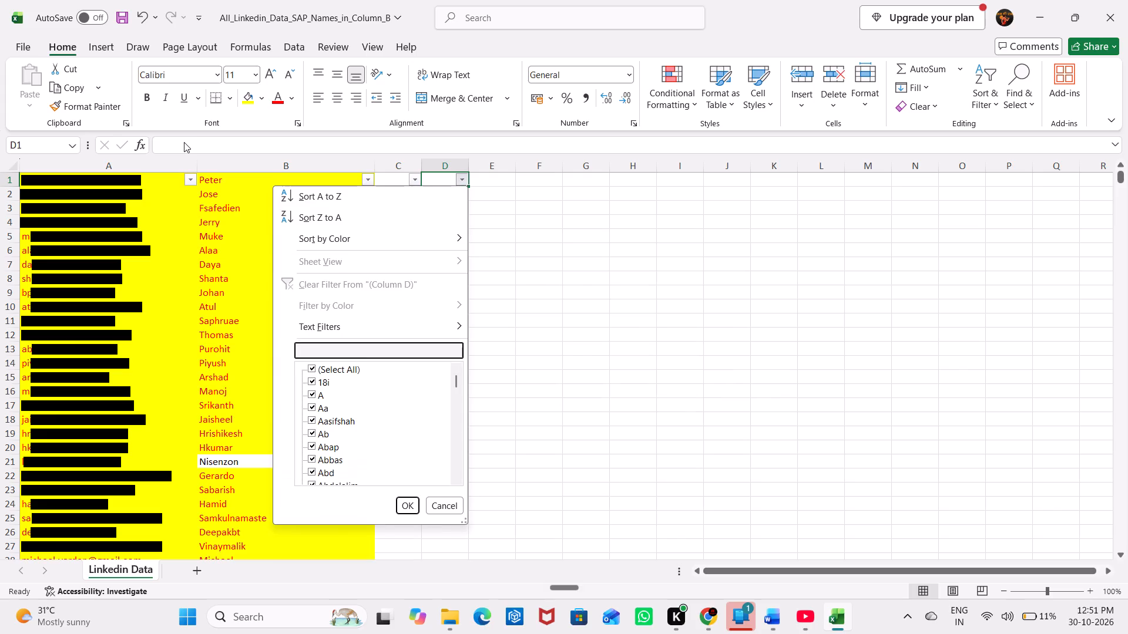
{"action": "key", "text": "End"}
{"action": "key", "text": "space"}
{"action": "key", "text": "Return"}
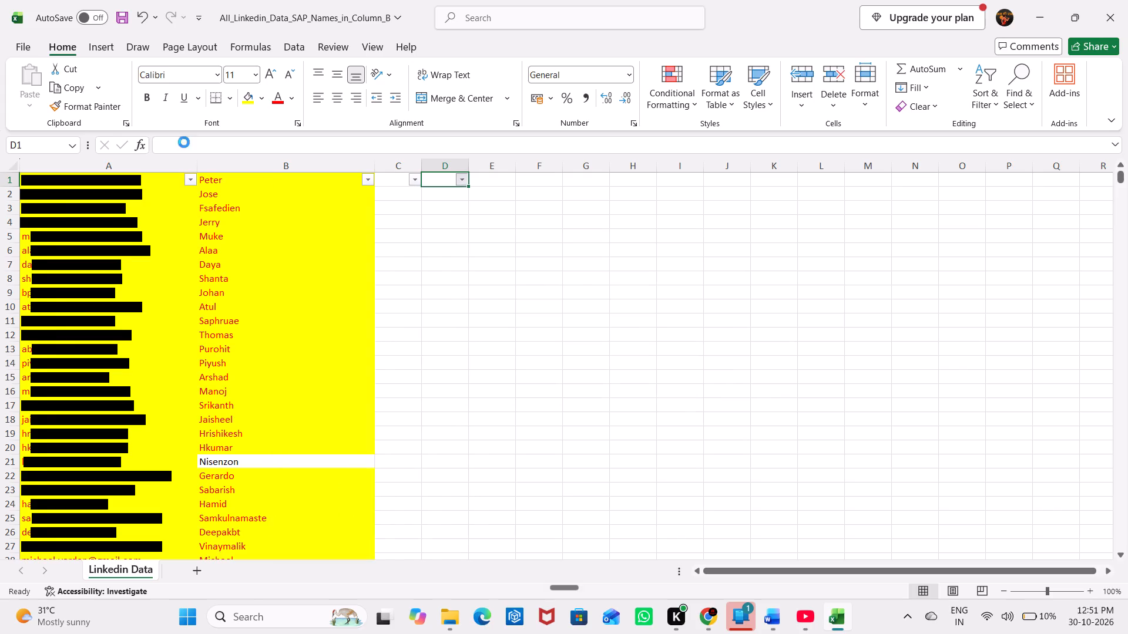
Clear columns C and D in the first two filtered rows, with Brijesh and Bhavin in column B.
{"action": "key", "text": "Down"}
{"action": "key", "text": "Left"}
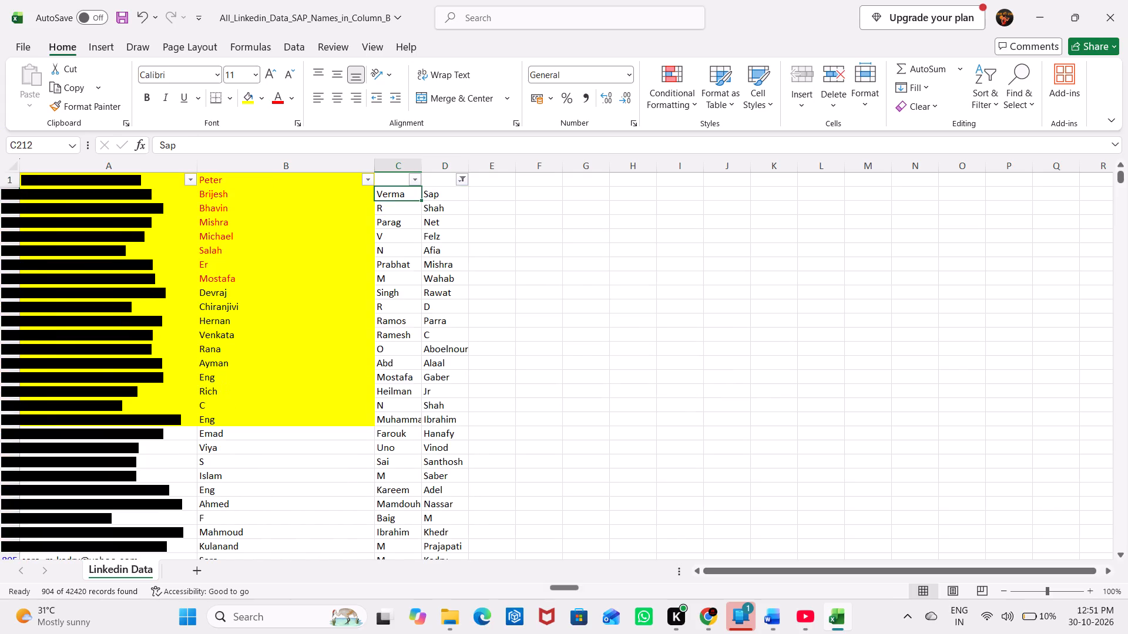
{"action": "key", "text": "shift+Right"}
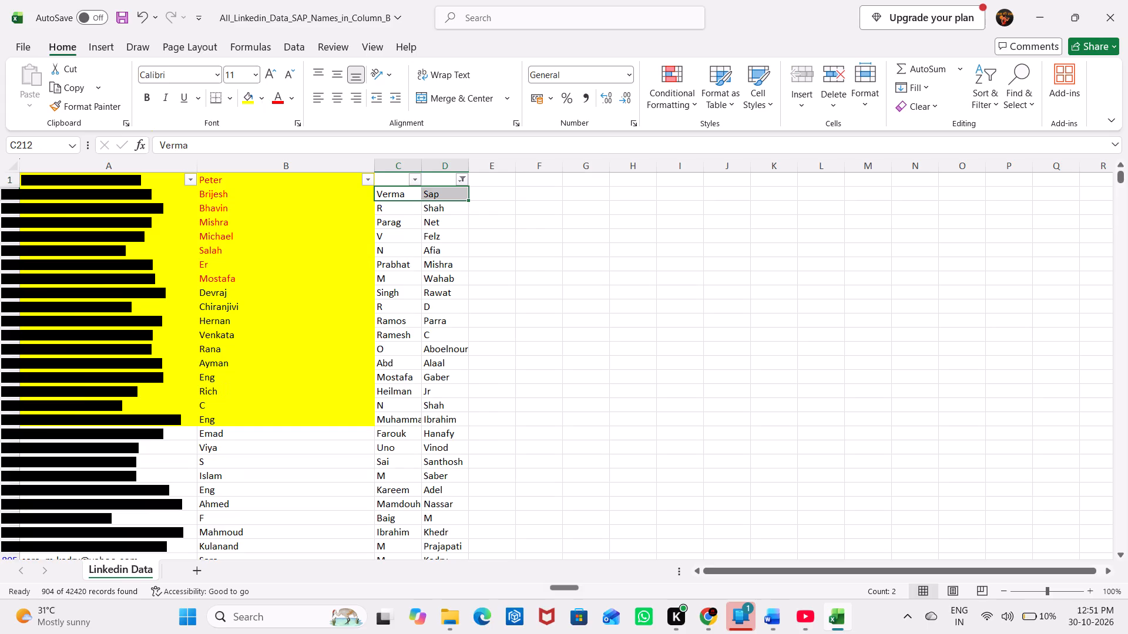
{"action": "key", "text": "Delete"}
{"action": "key", "text": "Down"}
{"action": "key", "text": "shift+Right"}
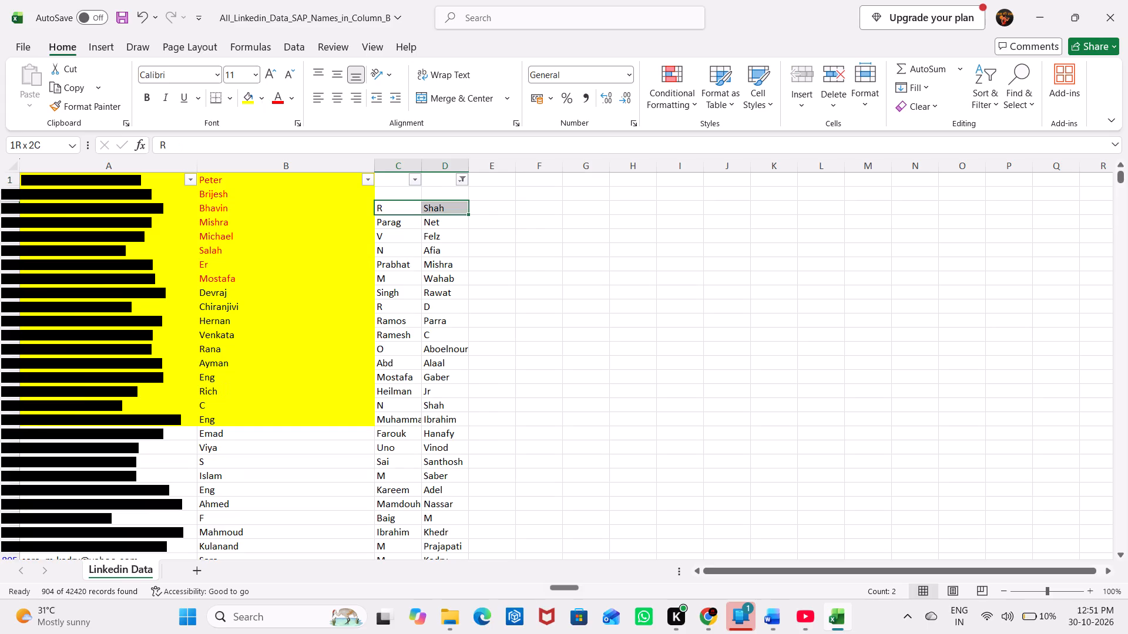
{"action": "key", "text": "Delete"}
{"action": "key", "text": "Down"}
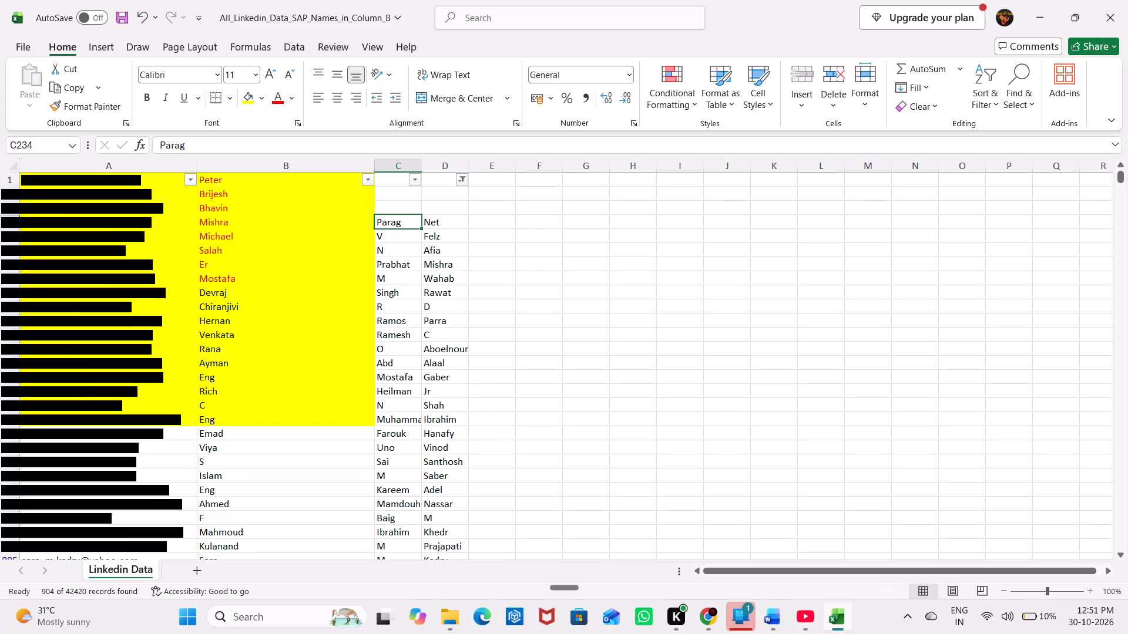
{"action": "key", "text": "ctrl+x"}
{"action": "key", "text": "Left"}
{"action": "key", "text": "ctrl+v"}
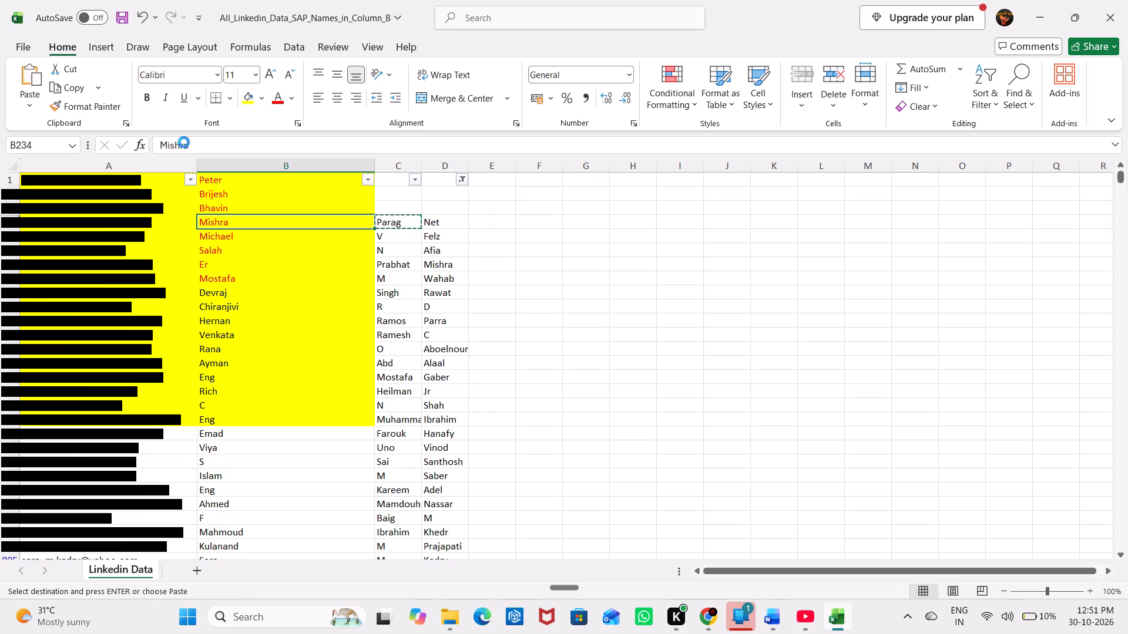
{"action": "key", "text": "Right"}
{"action": "key", "text": "Right"}
{"action": "key", "text": "Delete"}
Clear columns C and D in row 268, with Michael in column B.
{"action": "key", "text": "Left"}
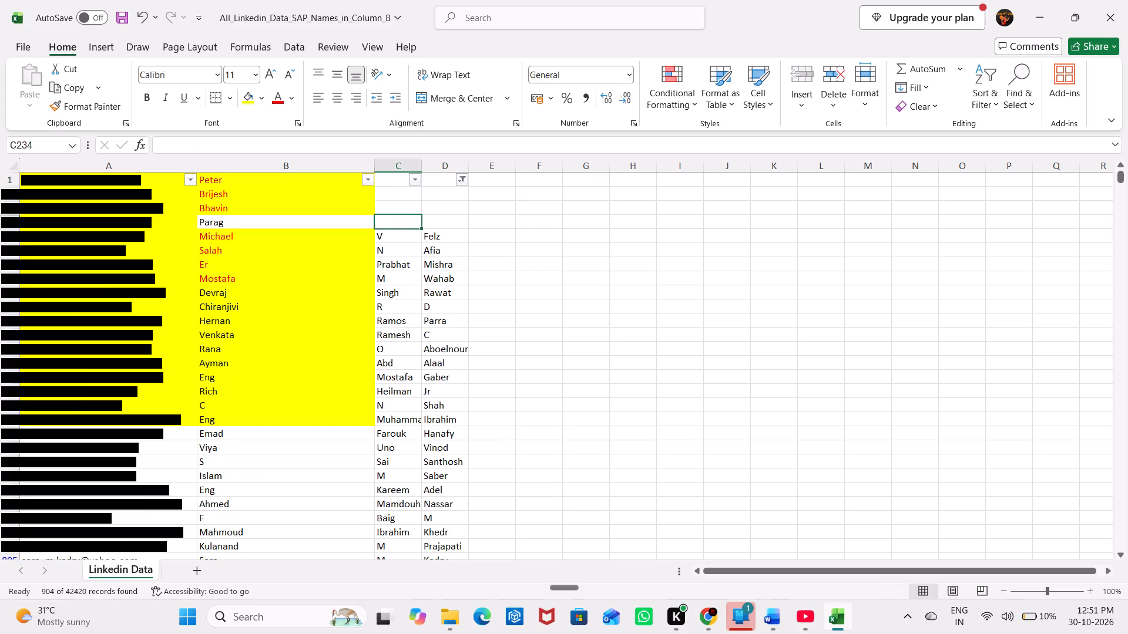
{"action": "key", "text": "Down"}
{"action": "key", "text": "shift+Right"}
{"action": "key", "text": "Delete"}
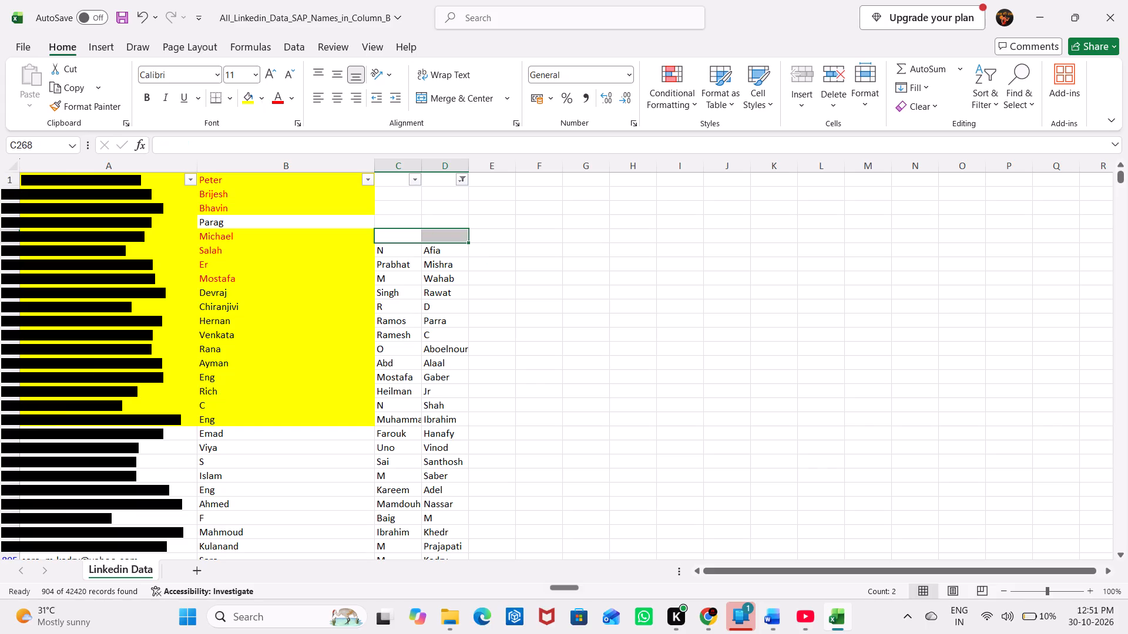
In row 308, replace Salah in column B with Afia and clear columns C and D.
{"action": "key", "text": "Up"}
{"action": "key", "text": "Down"}
{"action": "key", "text": "Down"}
{"action": "key", "text": "shift+Right"}
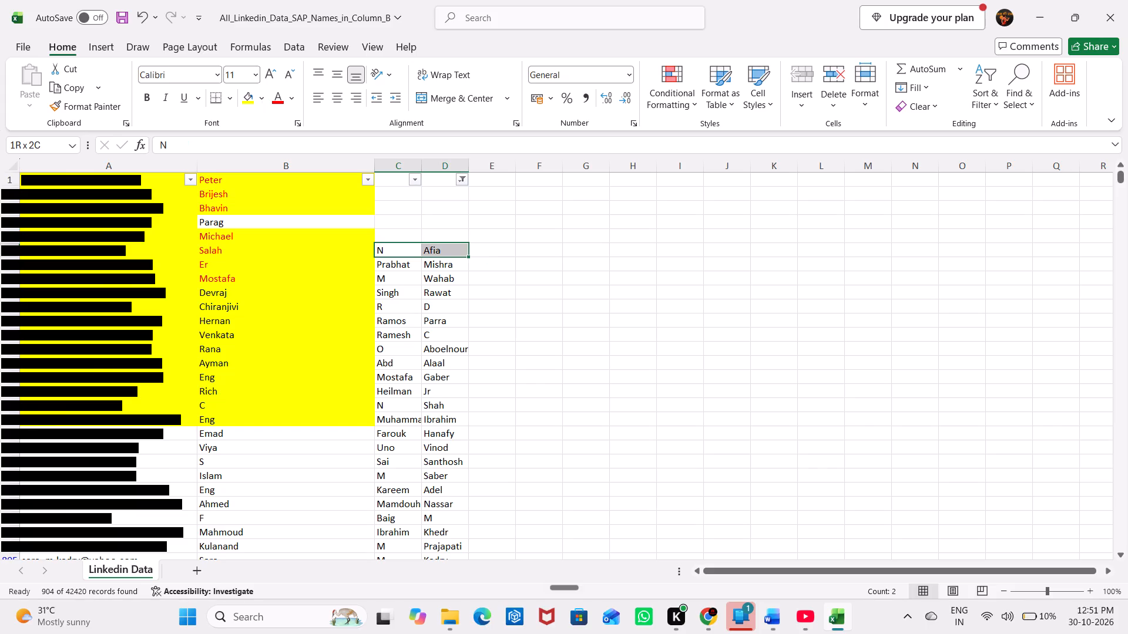
{"action": "key", "text": "Left"}
{"action": "type", "text": "Afgi"}
{"action": "key", "text": "BackSpace"}
{"action": "key", "text": "BackSpace"}
{"action": "type", "text": "ia'"}
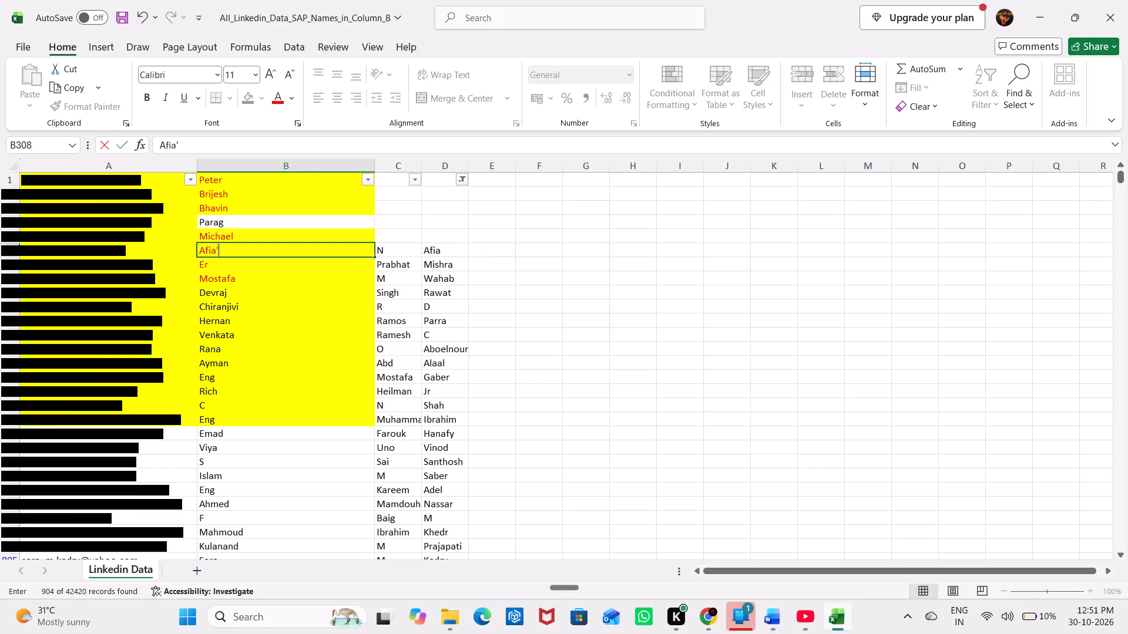
{"action": "key", "text": "BackSpace"}
{"action": "key", "text": "Return"}
{"action": "key", "text": "Right"}
{"action": "key", "text": "Up"}
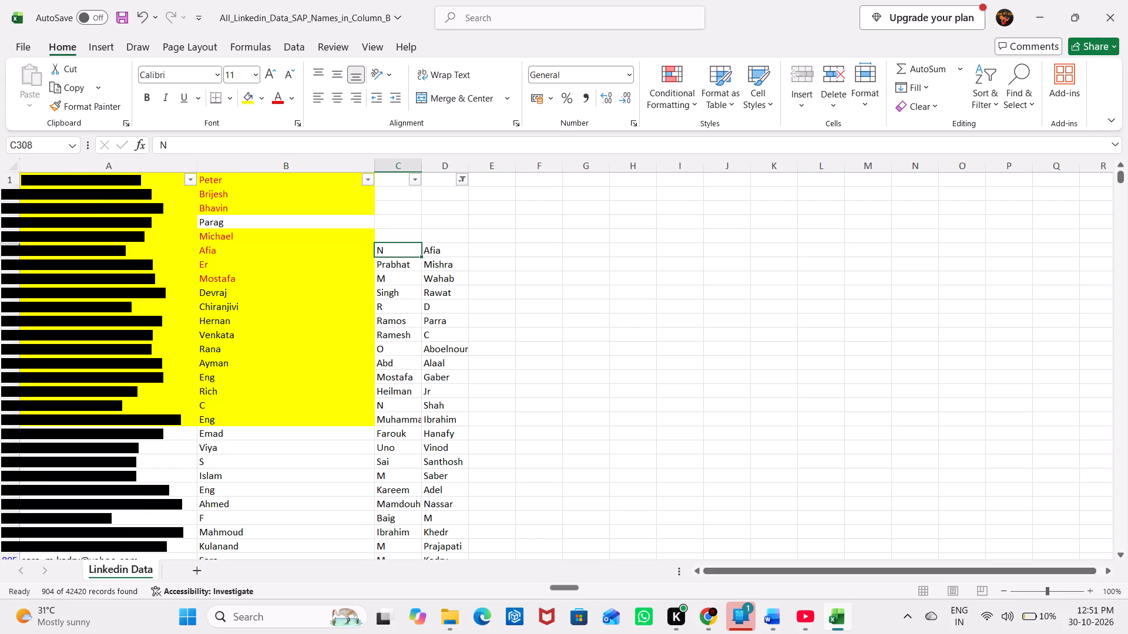
{"action": "key", "text": "shift+Right"}
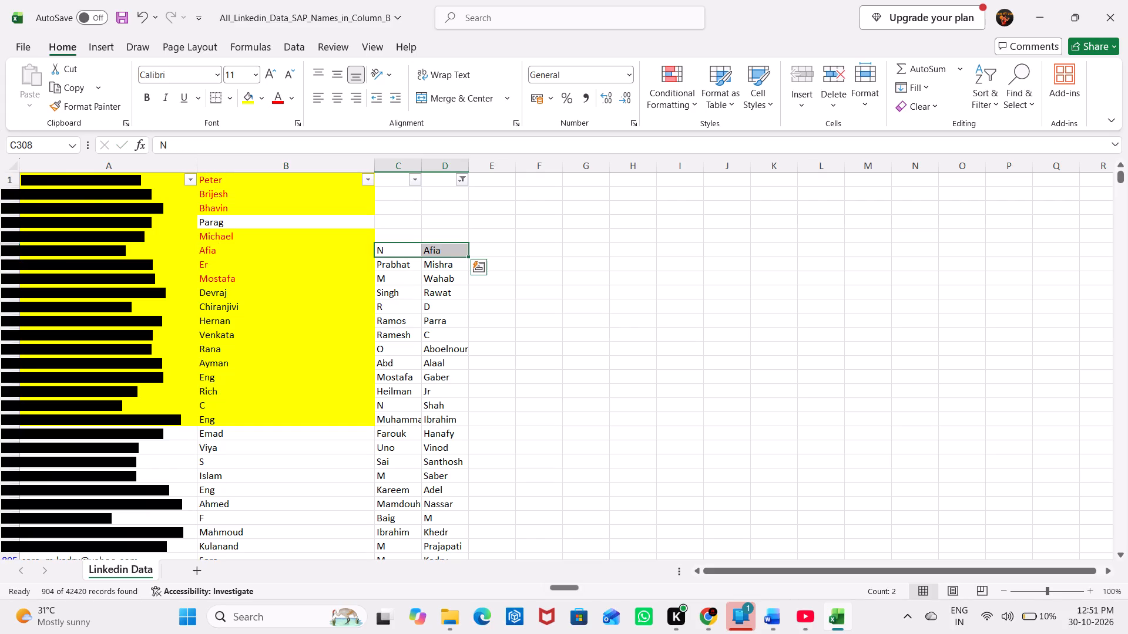
{"action": "key", "text": "Delete"}
{"action": "key", "text": "Down"}
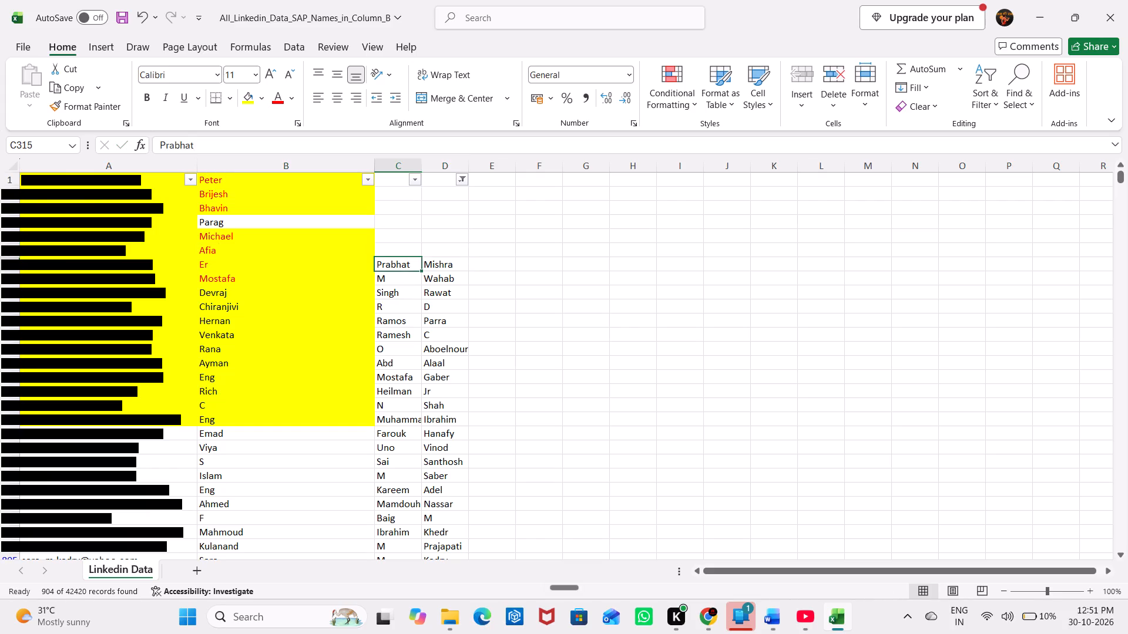
{"action": "key", "text": "ctrl+x"}
{"action": "key", "text": "Left"}
{"action": "key", "text": "ctrl+v"}
{"action": "key", "text": "Right"}
{"action": "key", "text": "Right"}
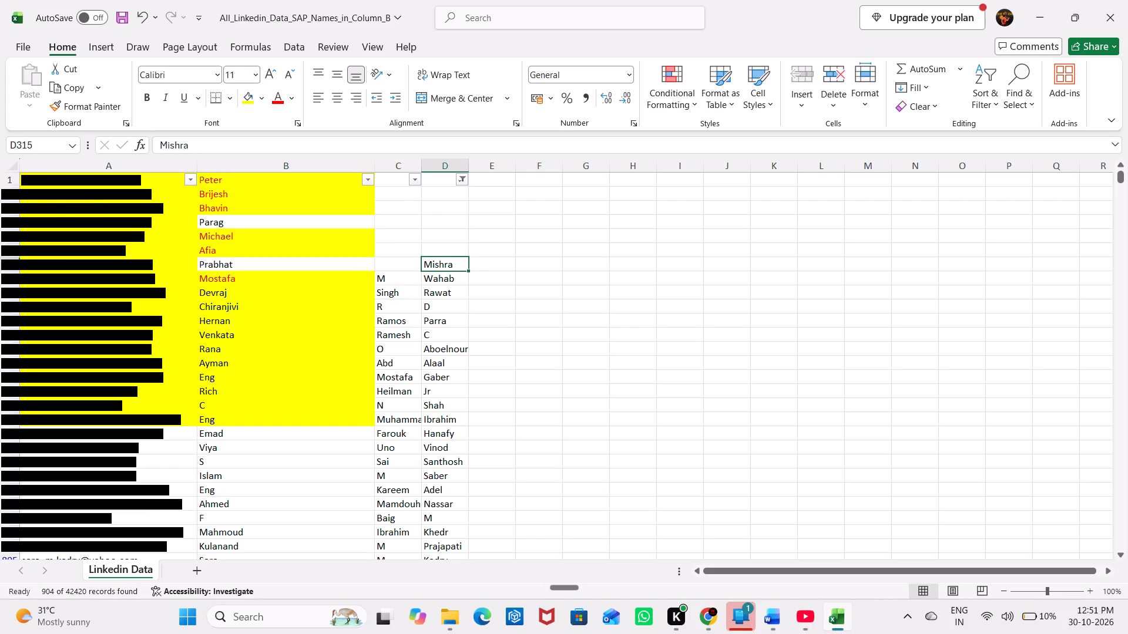
{"action": "key", "text": "Delete"}
In row 634, replace C in column B with Shah.
{"action": "key", "text": "Up"}
{"action": "key", "text": "Down"}
{"action": "key", "text": "Down"}
{"action": "key", "text": "Left"}
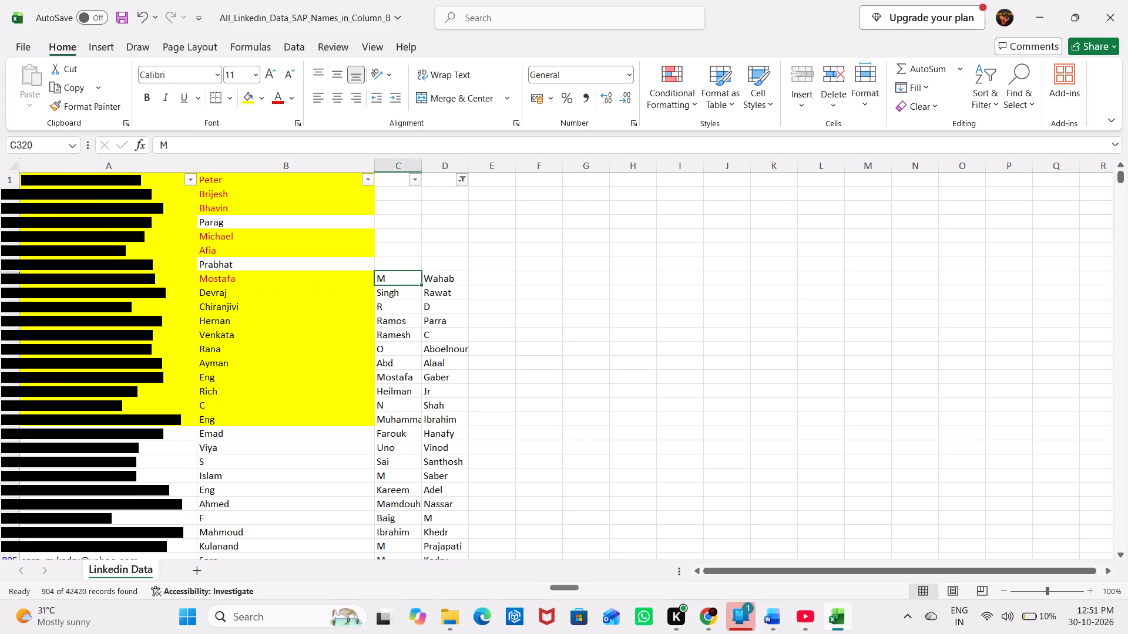
{"action": "key", "text": "Down"}
{"action": "key", "text": "Down"}
{"action": "key", "text": "Down"}
{"action": "key", "text": "Down"}
{"action": "key", "text": "Down"}
{"action": "key", "text": "Down"}
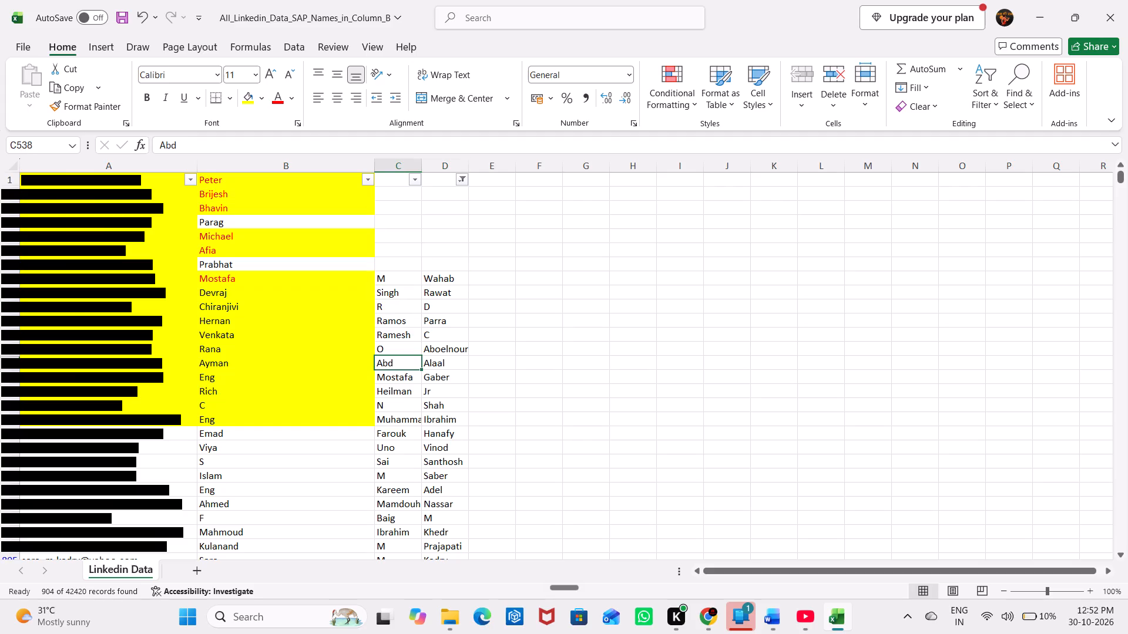
{"action": "key", "text": "Left"}
{"action": "key", "text": "Down"}
{"action": "key", "text": "Down"}
{"action": "type", "text": "Shah"}
{"action": "key", "text": "Return"}
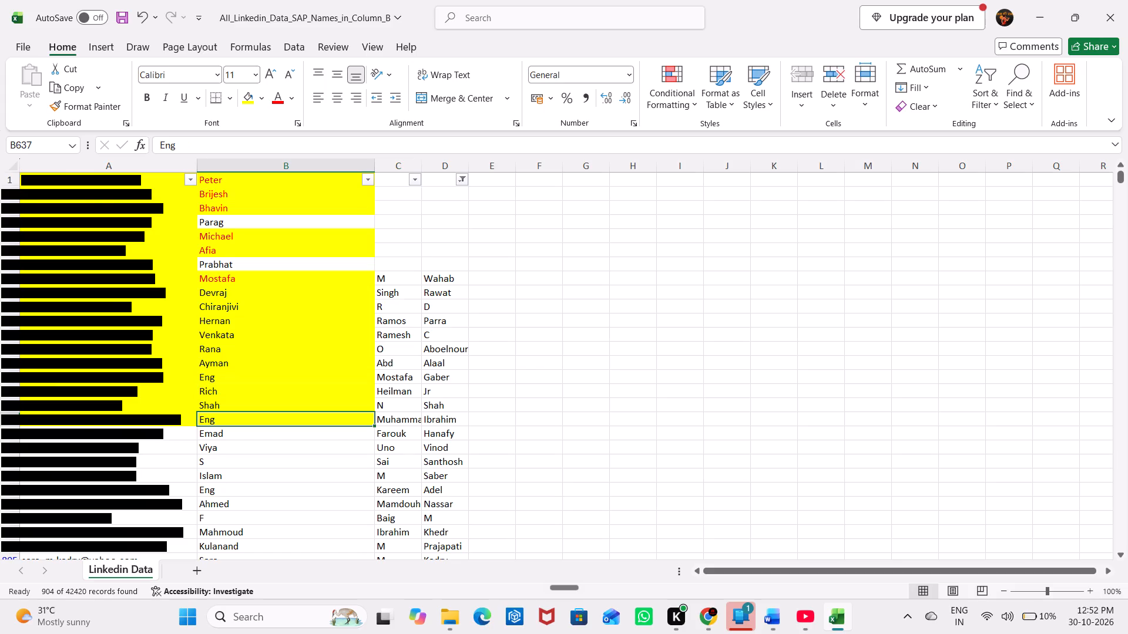
In row 637, copy Ibrahim from column D to column B, replacing Eng.
{"action": "key", "text": "Right"}
{"action": "key", "text": "Right"}
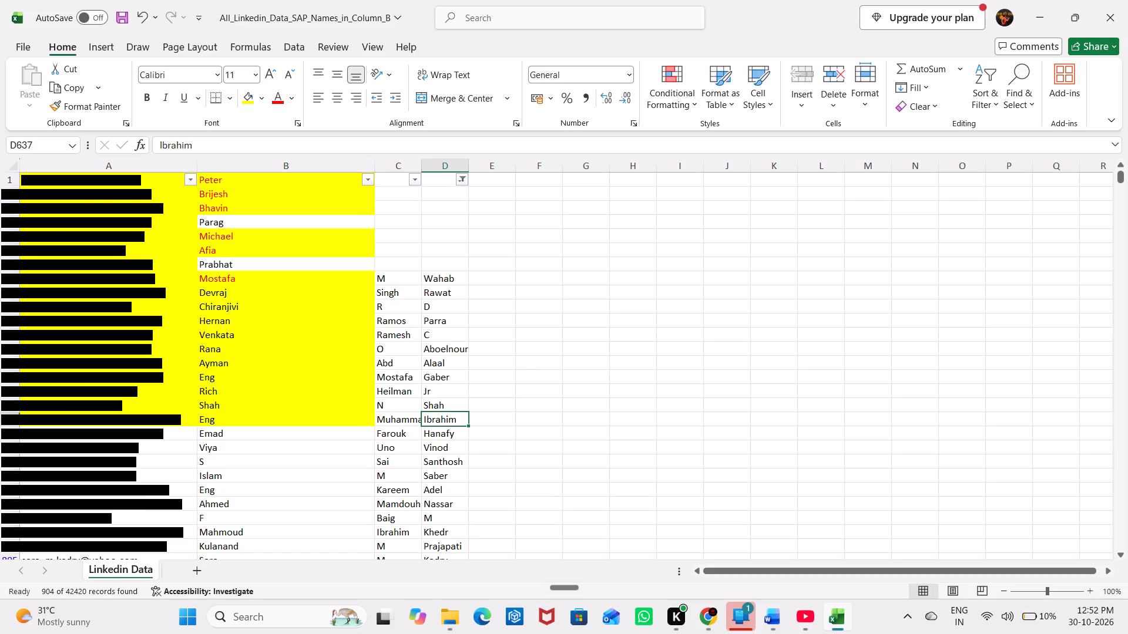
{"action": "key", "text": "ctrl+c"}
{"action": "key", "text": "Left"}
{"action": "key", "text": "Left"}
{"action": "key", "text": "ctrl+v"}
{"action": "key", "text": "Right"}
{"action": "key", "text": "Right"}
{"action": "key", "text": "Left"}
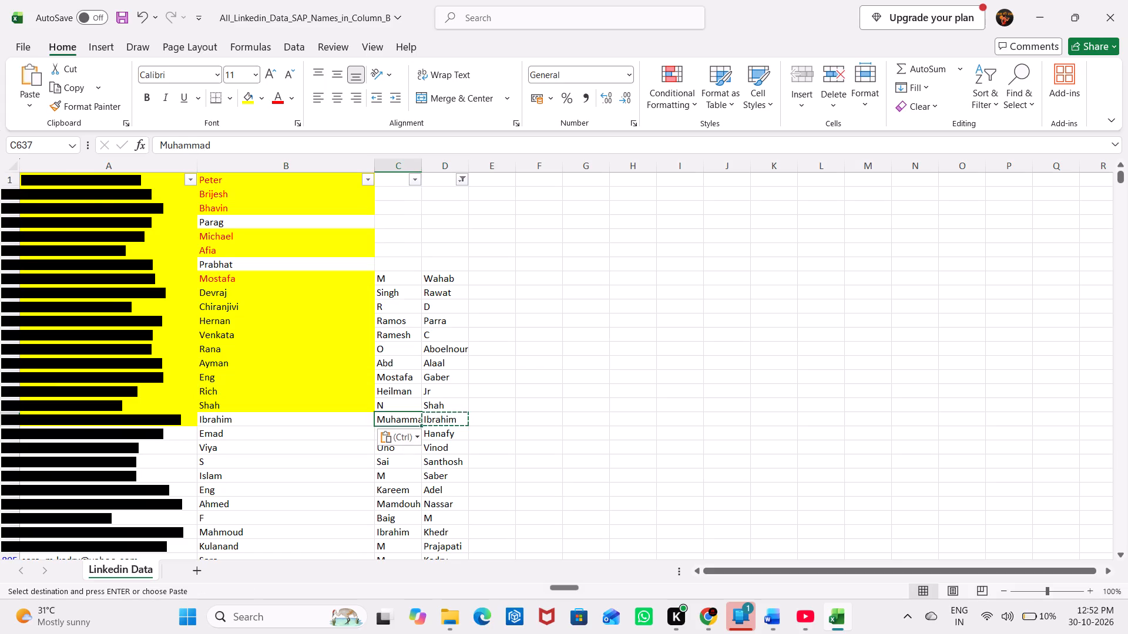
Clear the leftover names in columns C and D from row 320 (Mostafa) through row 538 (Ayman).
{"action": "key", "text": "Up"}
{"action": "key", "text": "shift+Up"}
{"action": "key", "text": "shift+Up"}
{"action": "key", "text": "Up"}
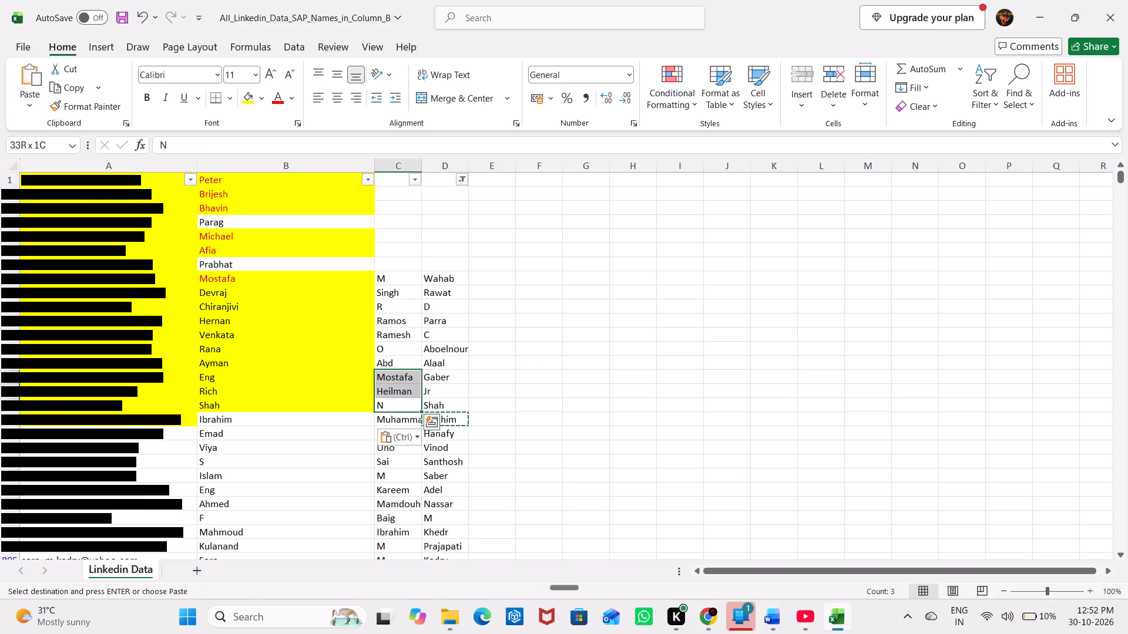
{"action": "key", "text": "Up"}
{"action": "key", "text": "Down"}
{"action": "key", "text": "Down"}
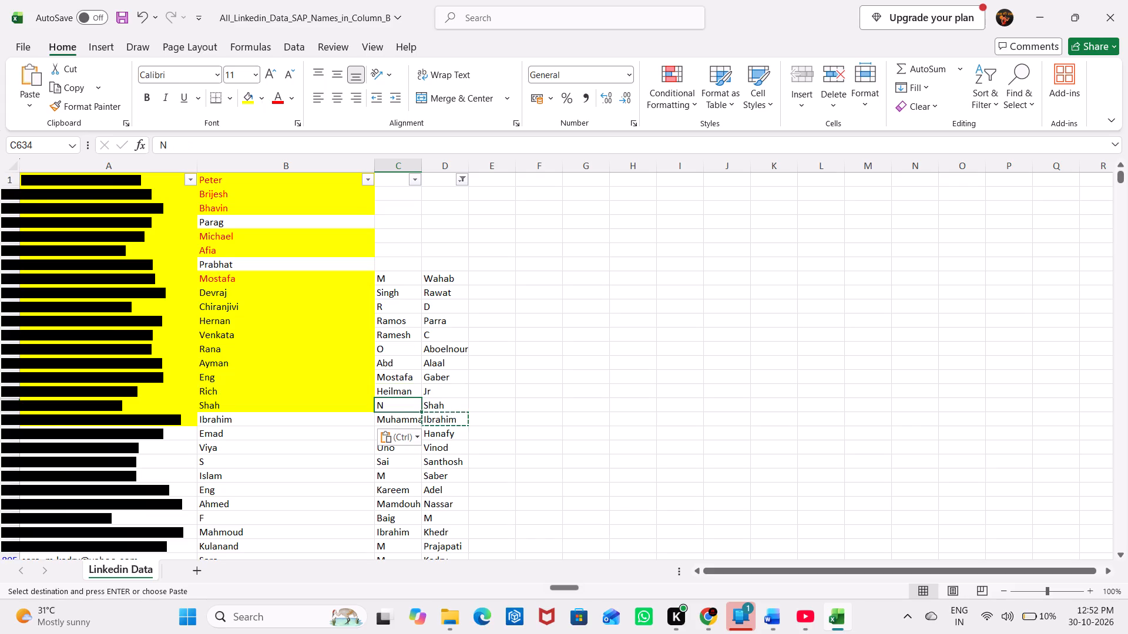
{"action": "key", "text": "Up"}
{"action": "key", "text": "Up"}
{"action": "key", "text": "Up"}
{"action": "key", "text": "Up"}
{"action": "key", "text": "Up"}
{"action": "key", "text": "Up"}
{"action": "key", "text": "Up"}
{"action": "key", "text": "Up"}
{"action": "key", "text": "Up"}
{"action": "key", "text": "shift+Right"}
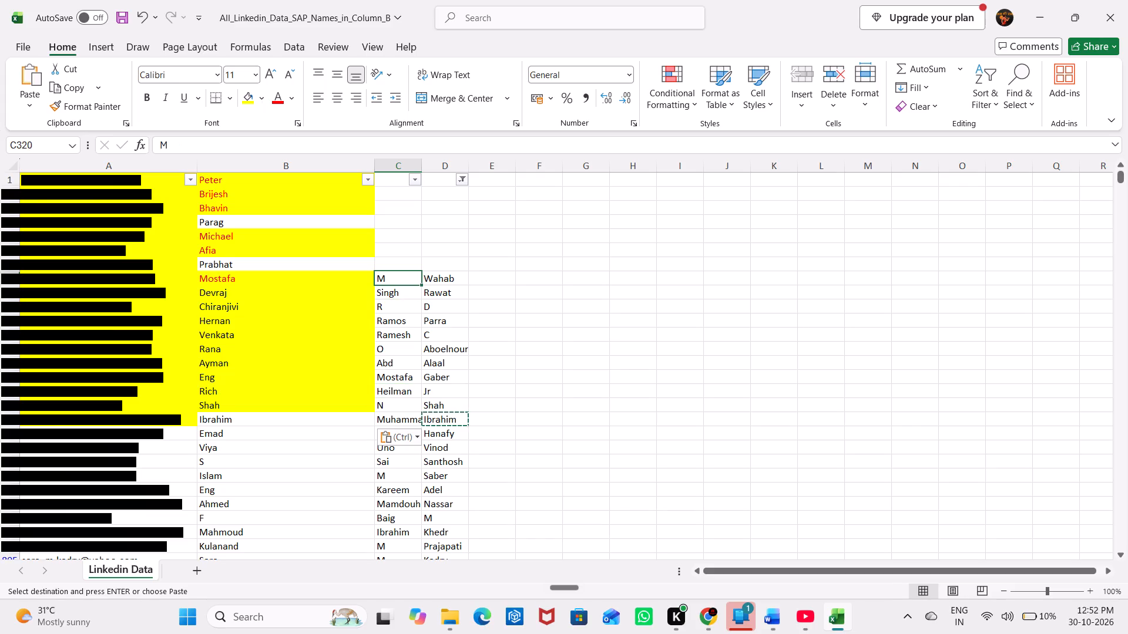
{"action": "key", "text": "shift+Down"}
{"action": "key", "text": "shift+Down"}
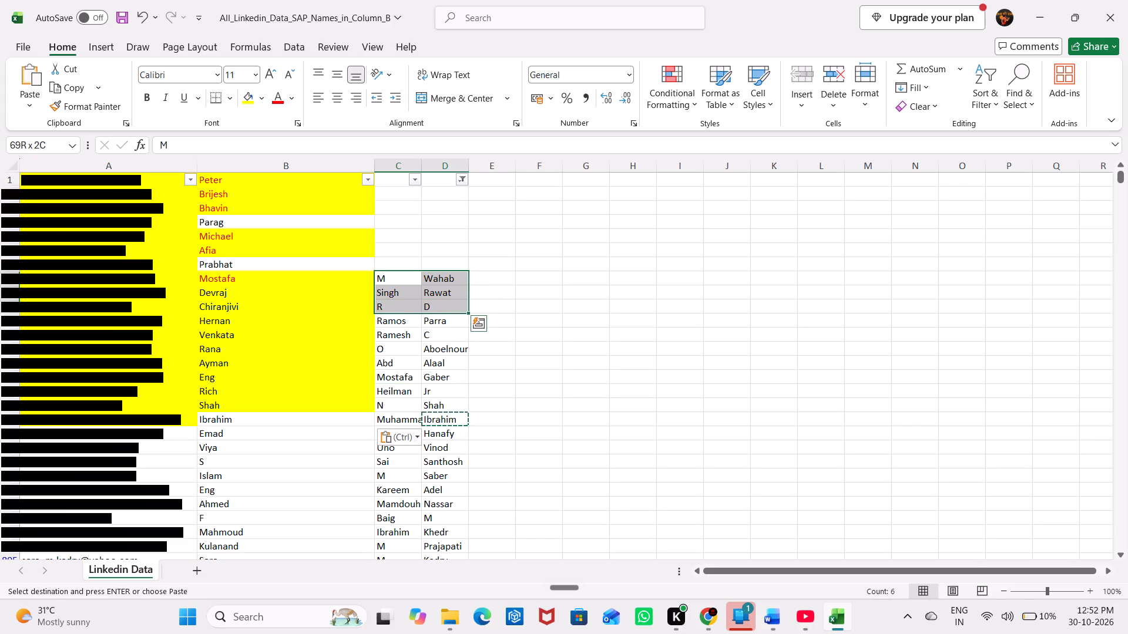
{"action": "key", "text": "shift+Down"}
{"action": "key", "text": "shift+Down"}
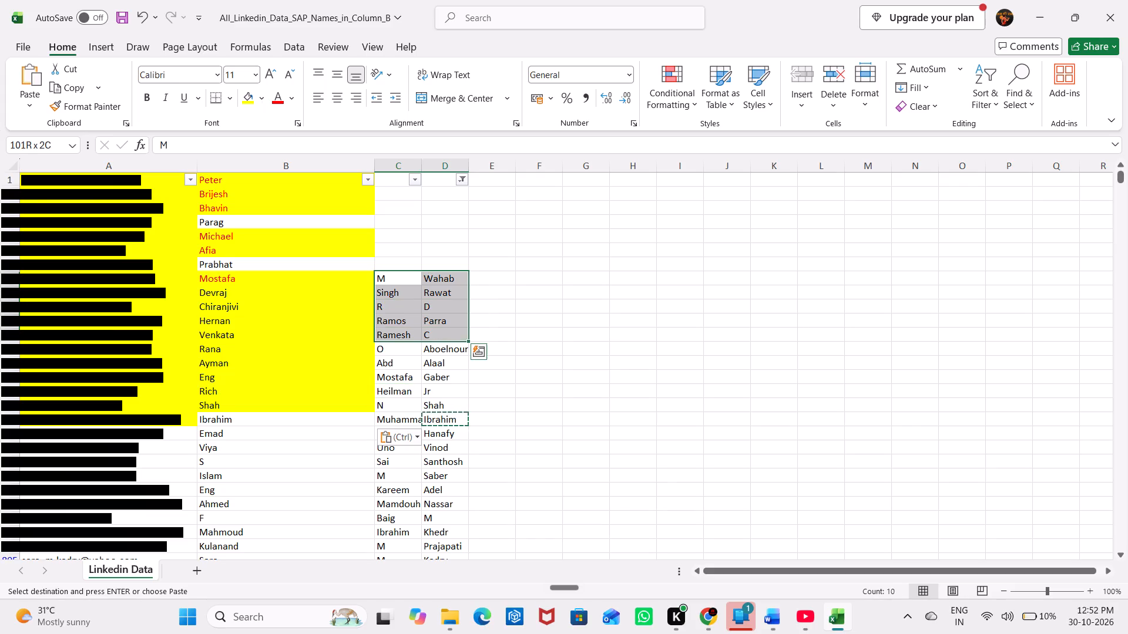
{"action": "key", "text": "shift+Down"}
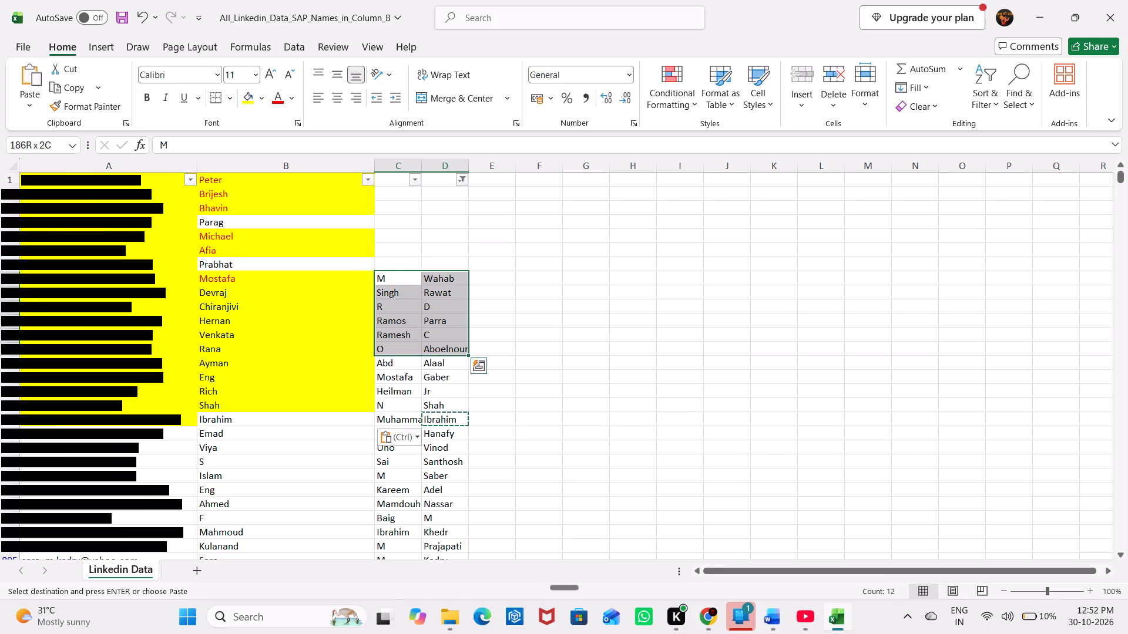
{"action": "key", "text": "shift+Down"}
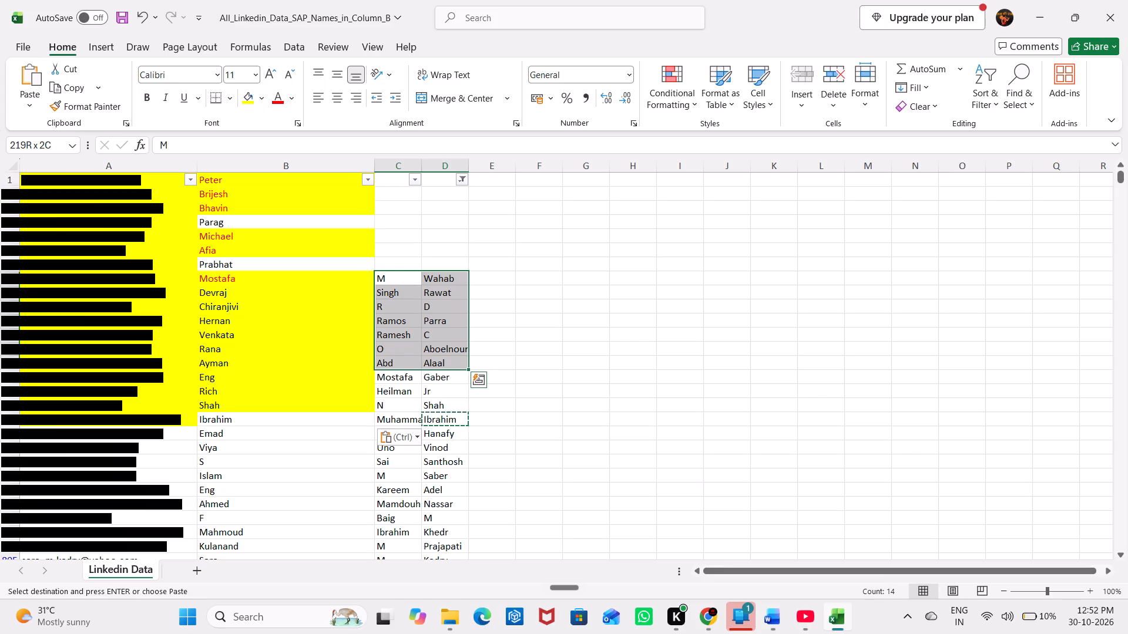
{"action": "key", "text": "Delete"}
In row 602, move Mostafa from column C to column B, replacing Eng.
{"action": "key", "text": "Down"}
{"action": "key", "text": "Down"}
{"action": "key", "text": "ctrl+Down"}
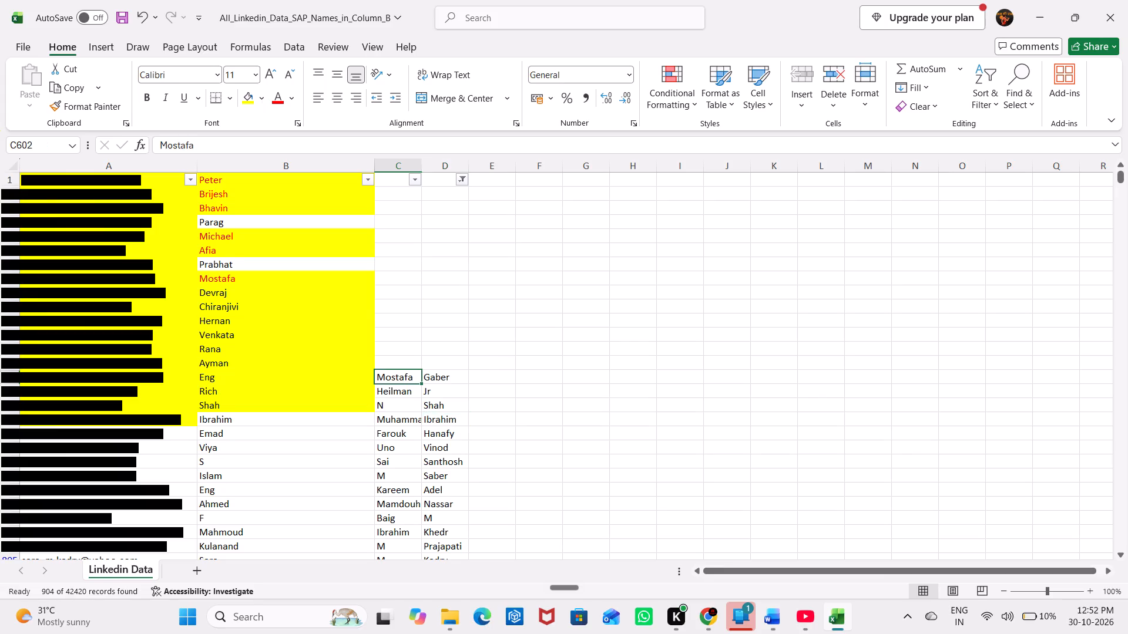
{"action": "key", "text": "ctrl+x"}
{"action": "key", "text": "Left"}
{"action": "key", "text": "ctrl+v"}
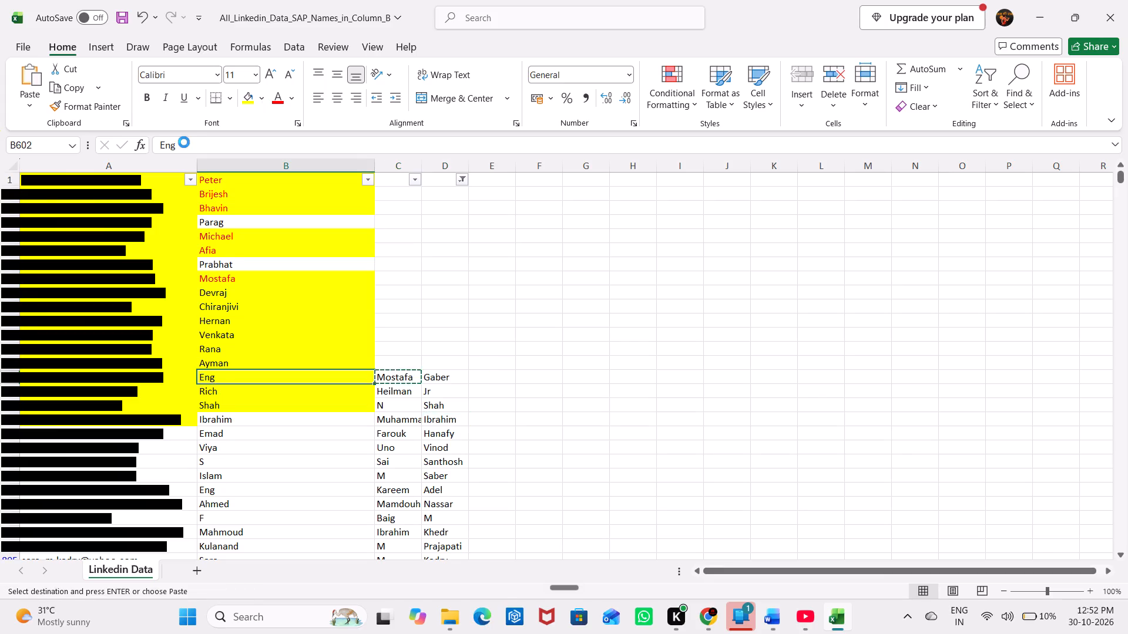
Clear the leftover entries in columns C and D from row 602 through row 637.
{"action": "key", "text": "Right"}
{"action": "key", "text": "Right"}
{"action": "key", "text": "shift+Down"}
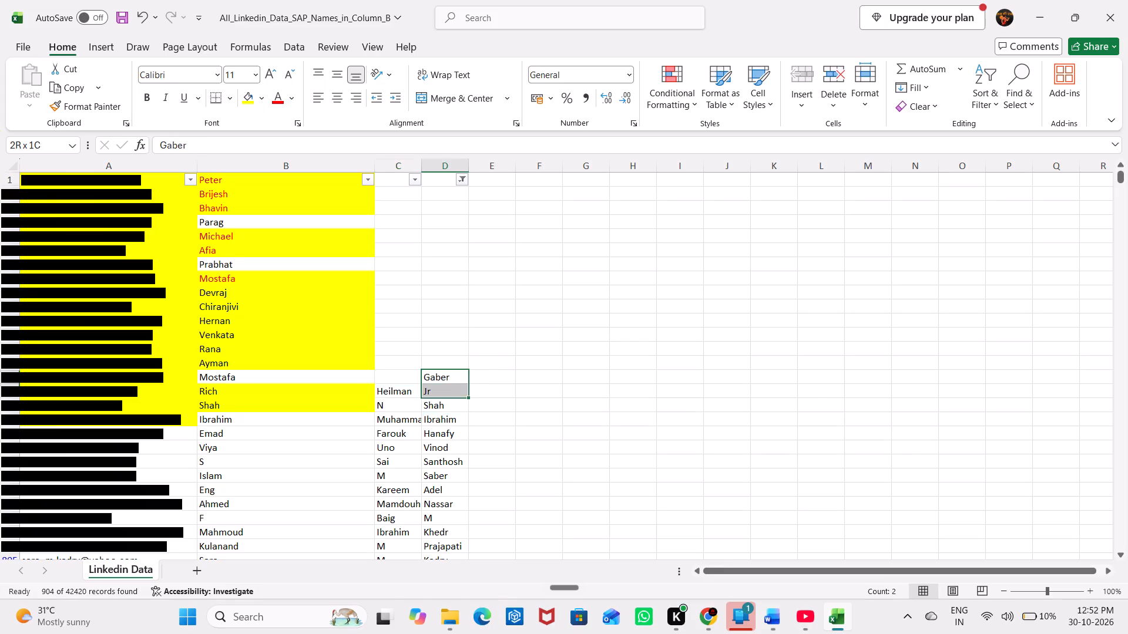
{"action": "key", "text": "shift+Left"}
{"action": "key", "text": "shift+Down"}
{"action": "key", "text": "shift+Down"}
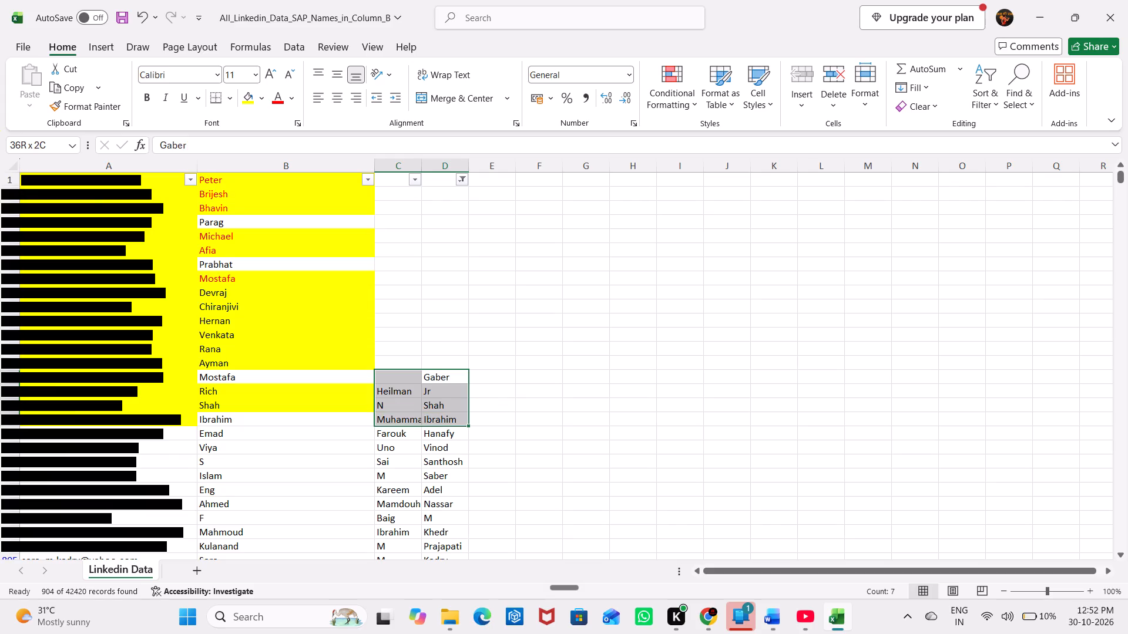
{"action": "key", "text": "Delete"}
In row 667, move Santhosh from column D to column B, replacing S.
{"action": "key", "text": "Down"}
{"action": "key", "text": "Down"}
{"action": "key", "text": "Down"}
{"action": "key", "text": "Down"}
{"action": "key", "text": "Down"}
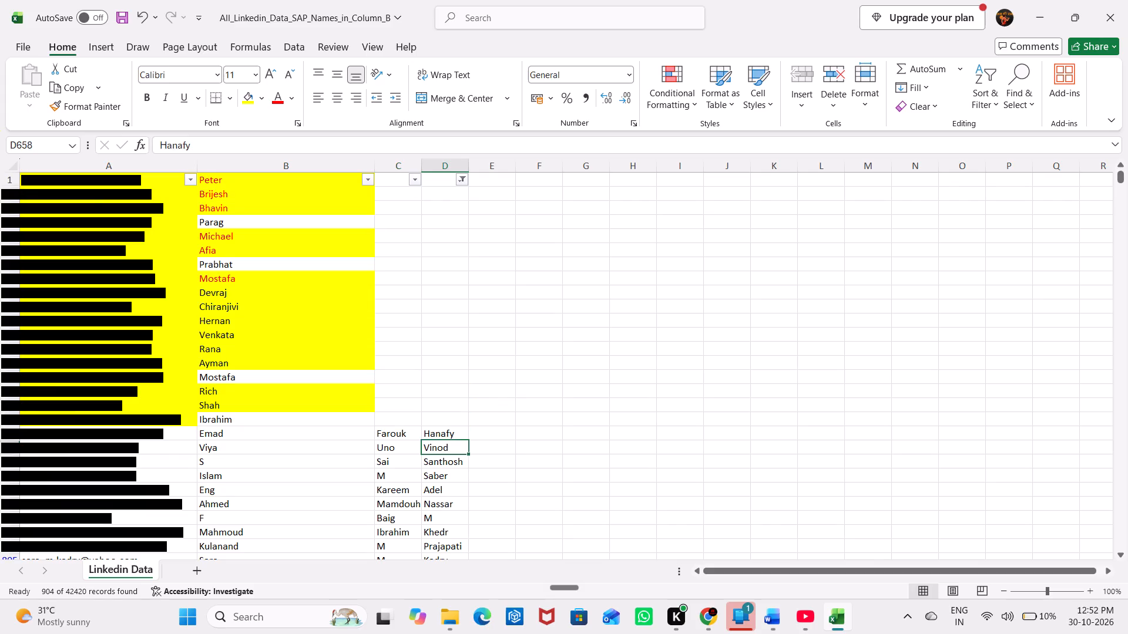
{"action": "key", "text": "Down"}
{"action": "key", "text": "ctrl+x"}
{"action": "key", "text": "Left"}
{"action": "key", "text": "Left"}
{"action": "key", "text": "Left"}
{"action": "key", "text": "Right"}
{"action": "key", "text": "ctrl+v"}
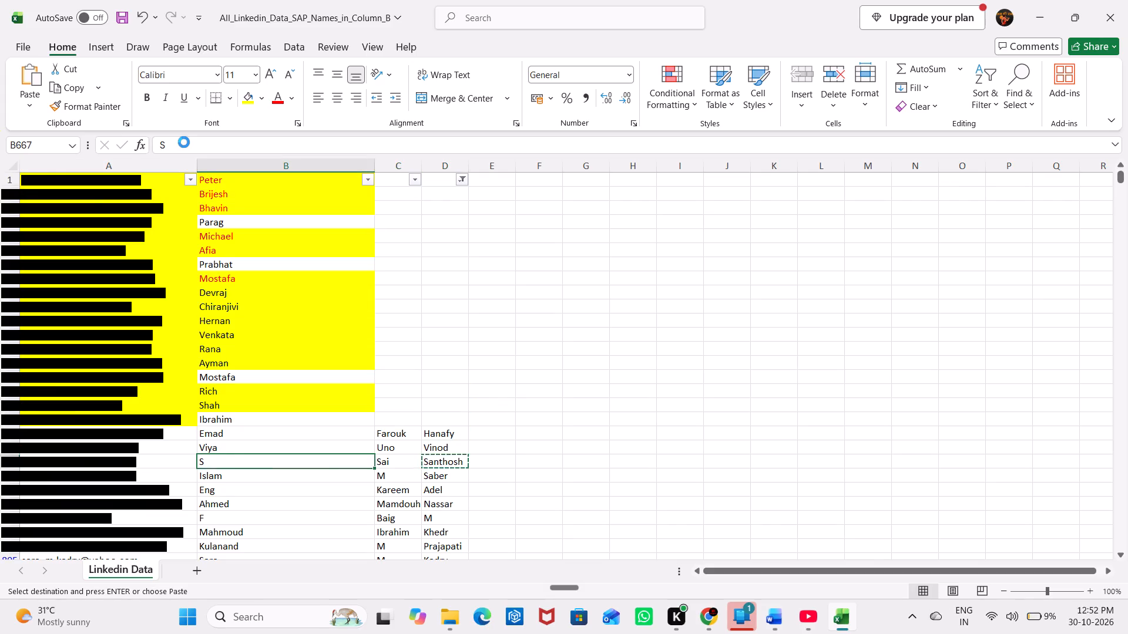
In row 658, move Vinod from column D to column B, replacing Viya.
{"action": "key", "text": "Right"}
{"action": "key", "text": "Up"}
{"action": "key", "text": "Right"}
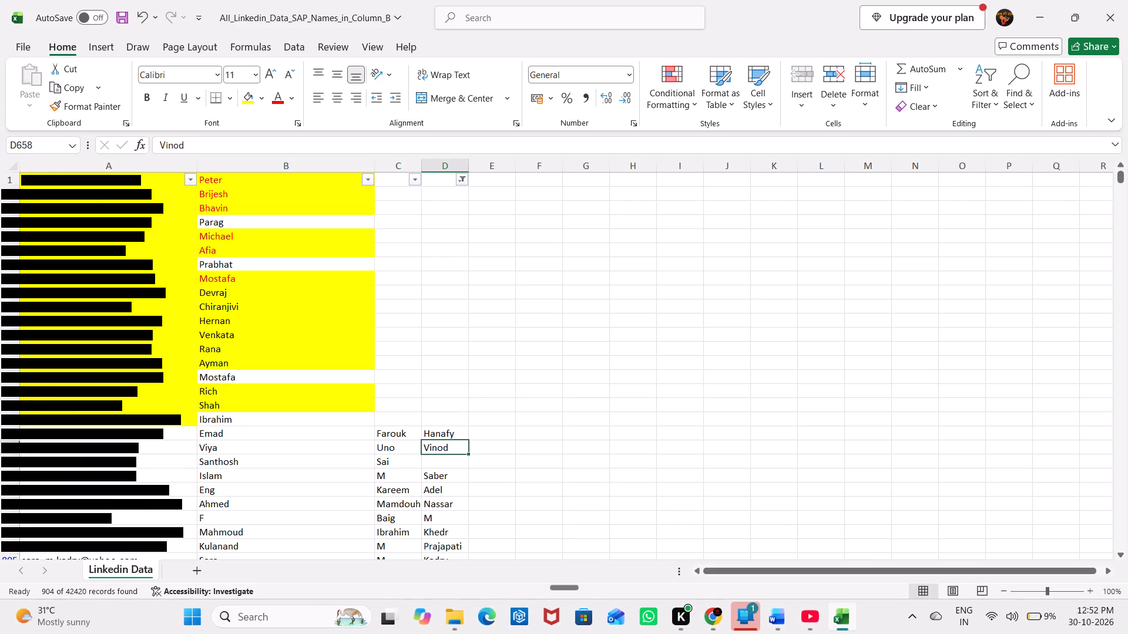
{"action": "key", "text": "ctrl+x"}
{"action": "key", "text": "Left"}
{"action": "key", "text": "Left"}
{"action": "key", "text": "Left"}
{"action": "key", "text": "Right"}
{"action": "key", "text": "ctrl+v"}
Clear columns C and D for the Emad, Vinod and Santhosh rows, ending at row 667.
{"action": "key", "text": "Right"}
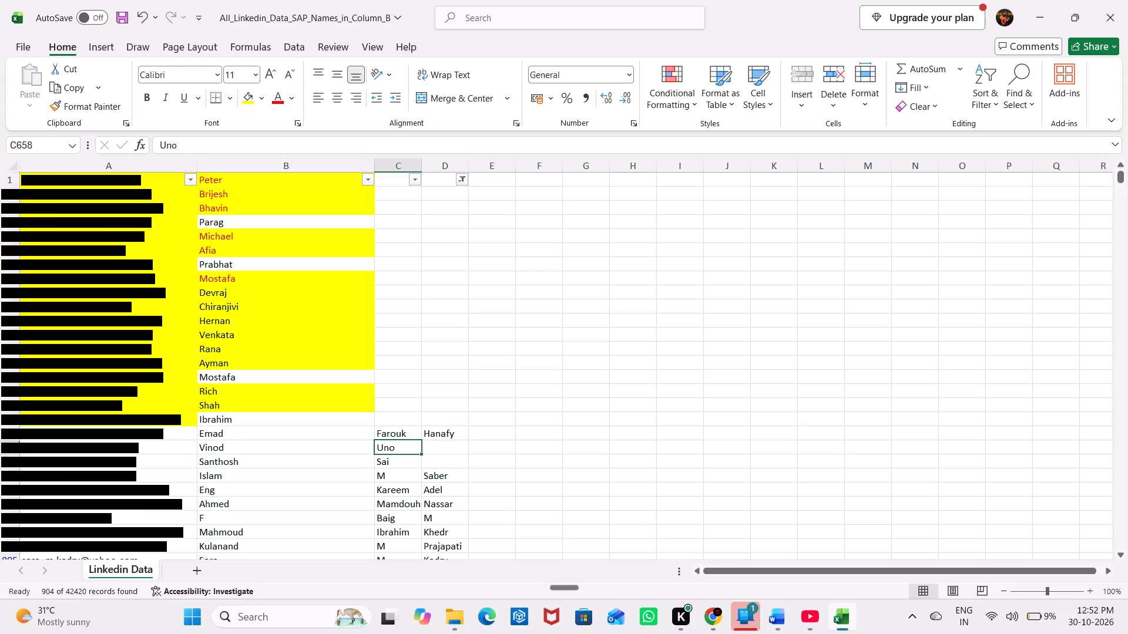
{"action": "key", "text": "Down"}
{"action": "key", "text": "shift+Up"}
{"action": "key", "text": "shift+Up"}
{"action": "key", "text": "shift+Right"}
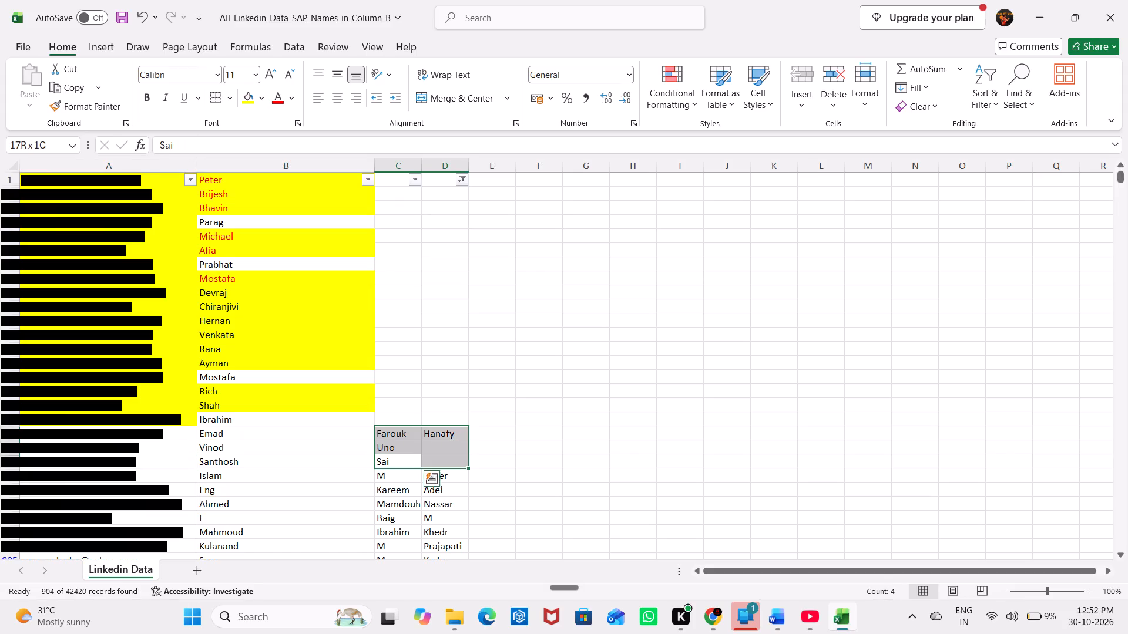
{"action": "key", "text": "Delete"}
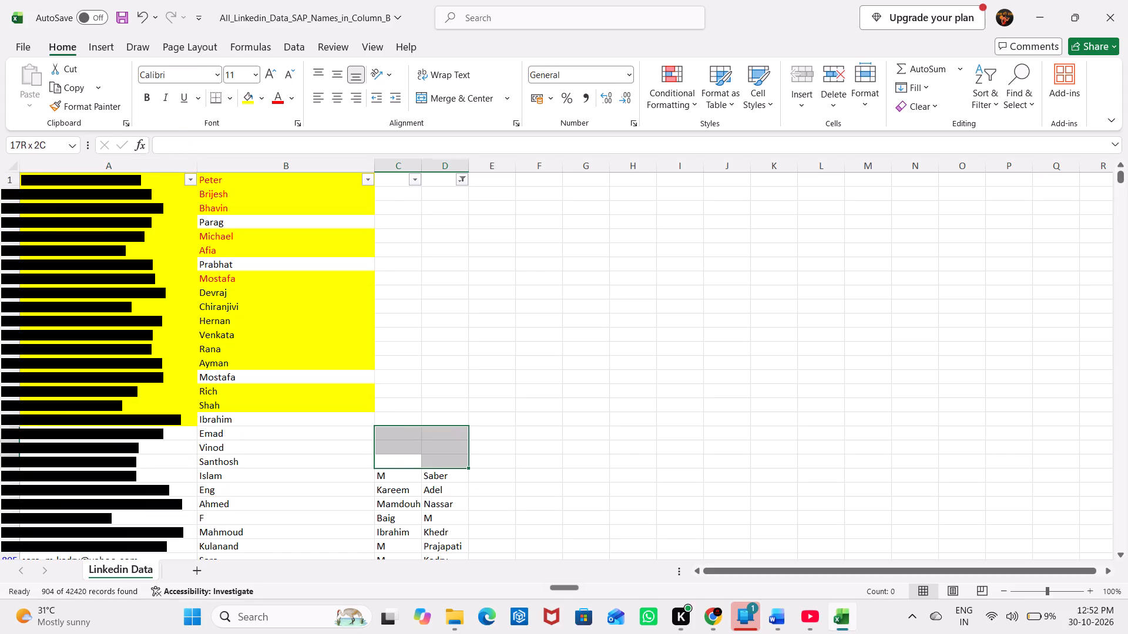
Clear columns C and D for the three rows below Santhosh: Islam, Eng and Ahmed.
{"action": "key", "text": "Down"}
{"action": "key", "text": "Right"}
{"action": "key", "text": "Left"}
{"action": "key", "text": "shift+Down"}
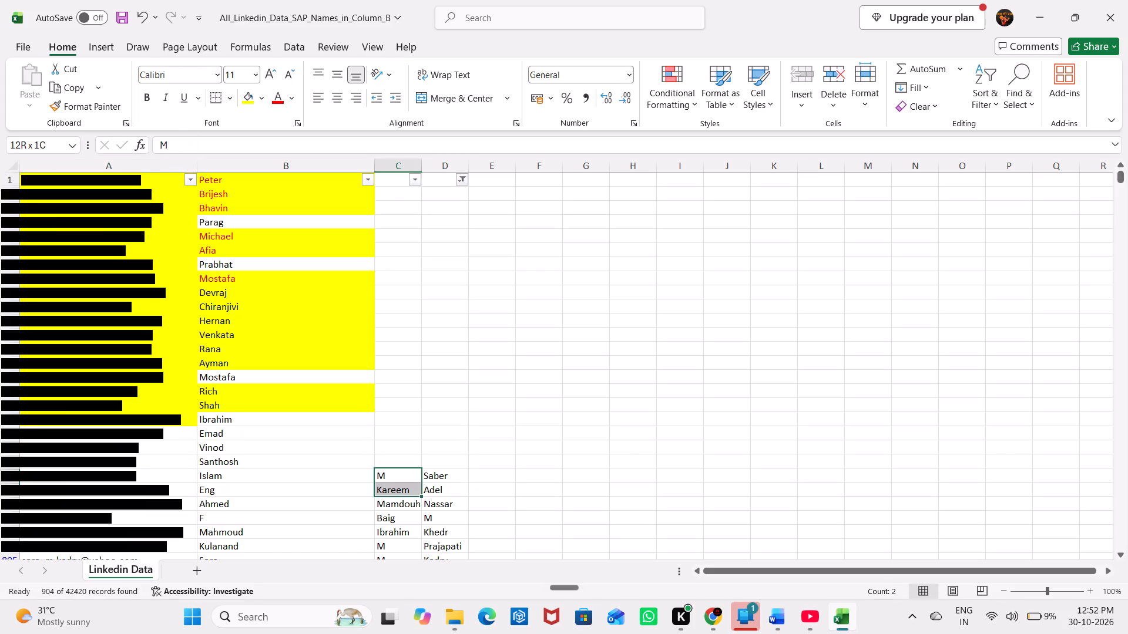
{"action": "key", "text": "shift+Down"}
{"action": "key", "text": "shift+Right"}
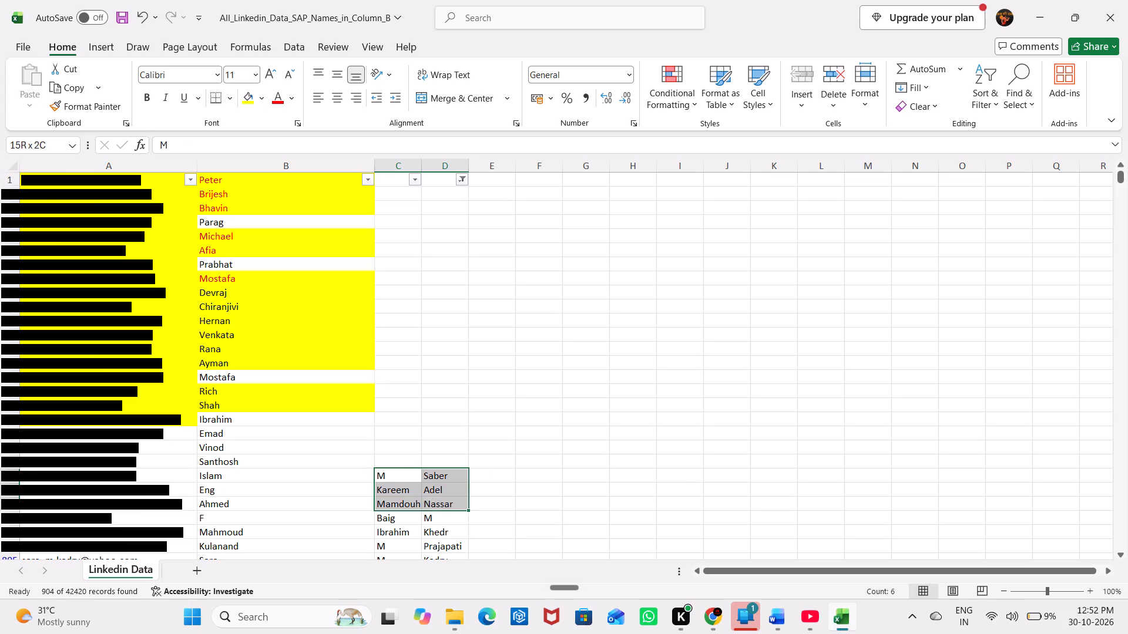
{"action": "key", "text": "Delete"}
In row 686, move Baig from column C to column B, replacing F, and clear column D.
{"action": "key", "text": "Down"}
{"action": "key", "text": "Down"}
{"action": "key", "text": "Down"}
{"action": "key", "text": "ctrl+x"}
{"action": "key", "text": "Left"}
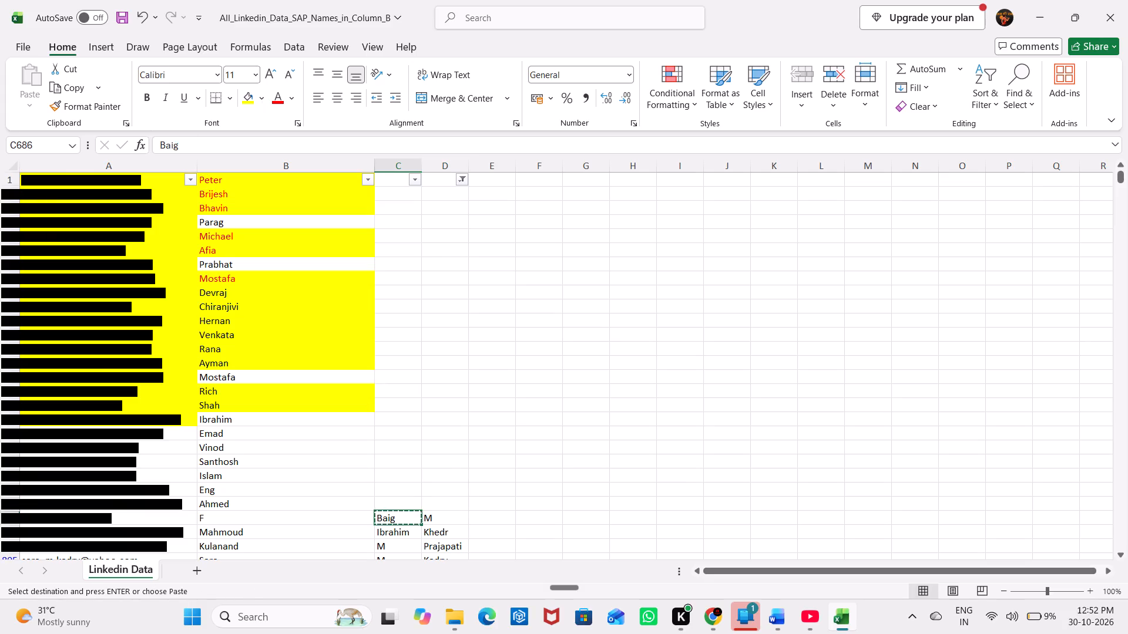
{"action": "key", "text": "ctrl+v"}
{"action": "key", "text": "Right"}
{"action": "key", "text": "Right"}
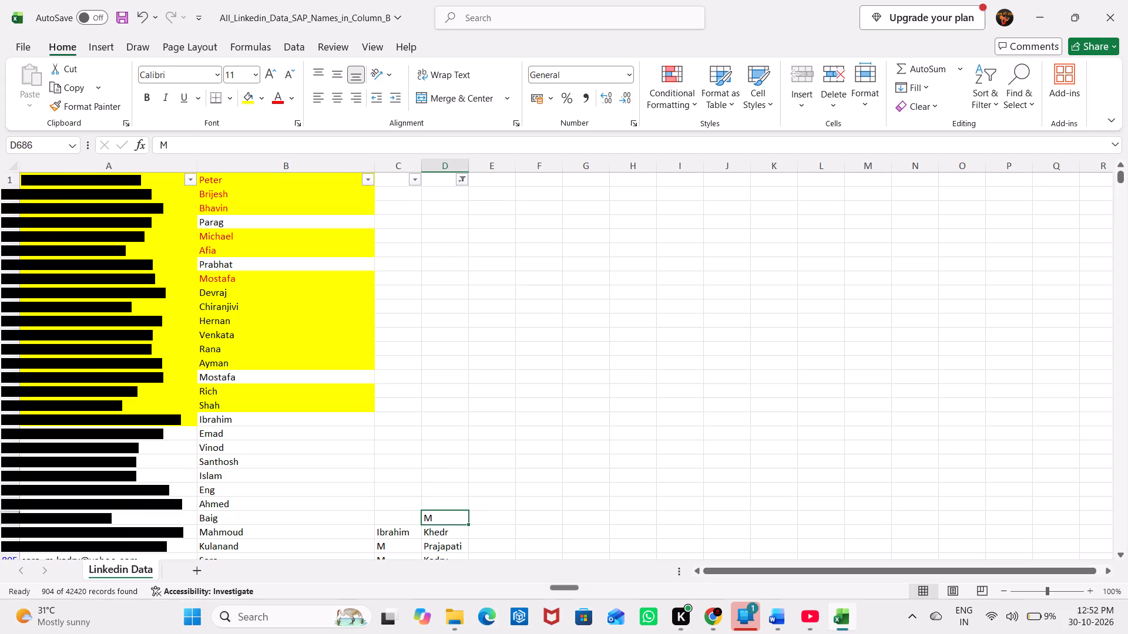
{"action": "key", "text": "Delete"}
In row 738, move Prajapati from column D to column B, replacing the existing name.
{"action": "key", "text": "Down"}
{"action": "key", "text": "Left"}
{"action": "key", "text": "shift+Right"}
{"action": "key", "text": "shift+Down"}
{"action": "key", "text": "shift+Down"}
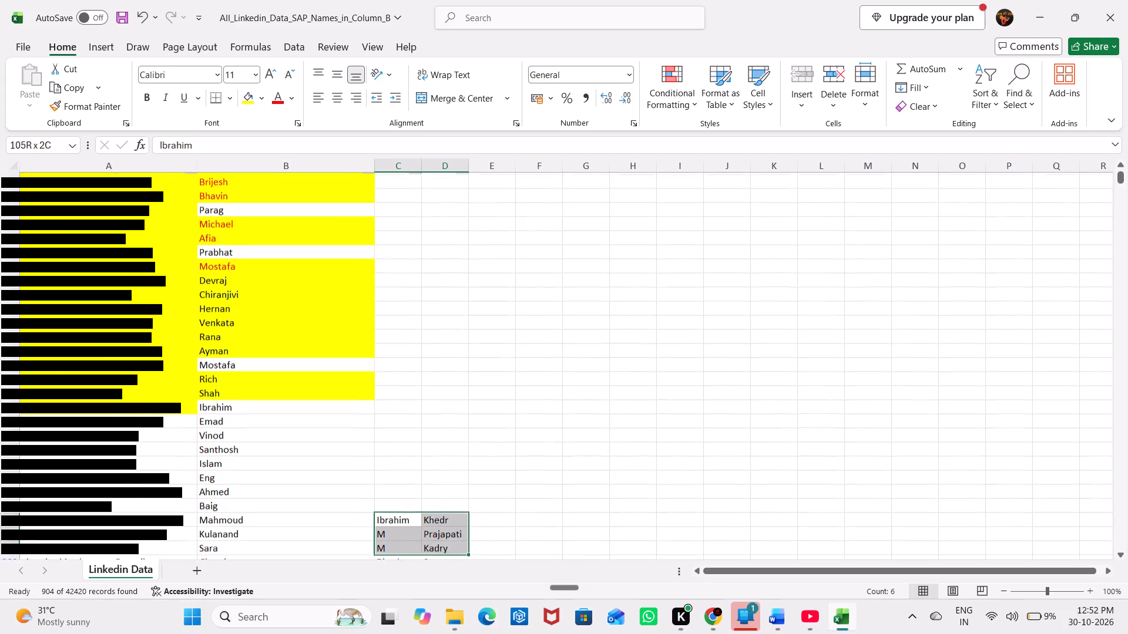
{"action": "key", "text": "shift+Down"}
{"action": "key", "text": "Down"}
{"action": "key", "text": "Down"}
{"action": "key", "text": "Right"}
{"action": "key", "text": "Up"}
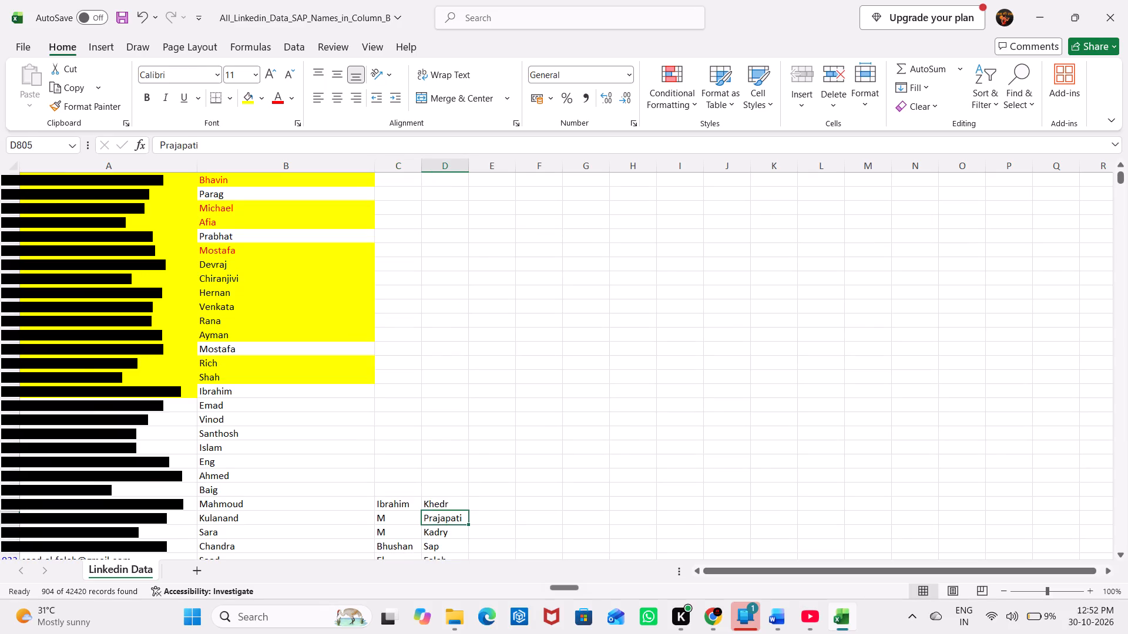
{"action": "key", "text": "ctrl+x"}
{"action": "key", "text": "Left"}
{"action": "key", "text": "Left"}
{"action": "key", "text": "Left"}
{"action": "key", "text": "Right"}
{"action": "key", "text": "ctrl+v"}
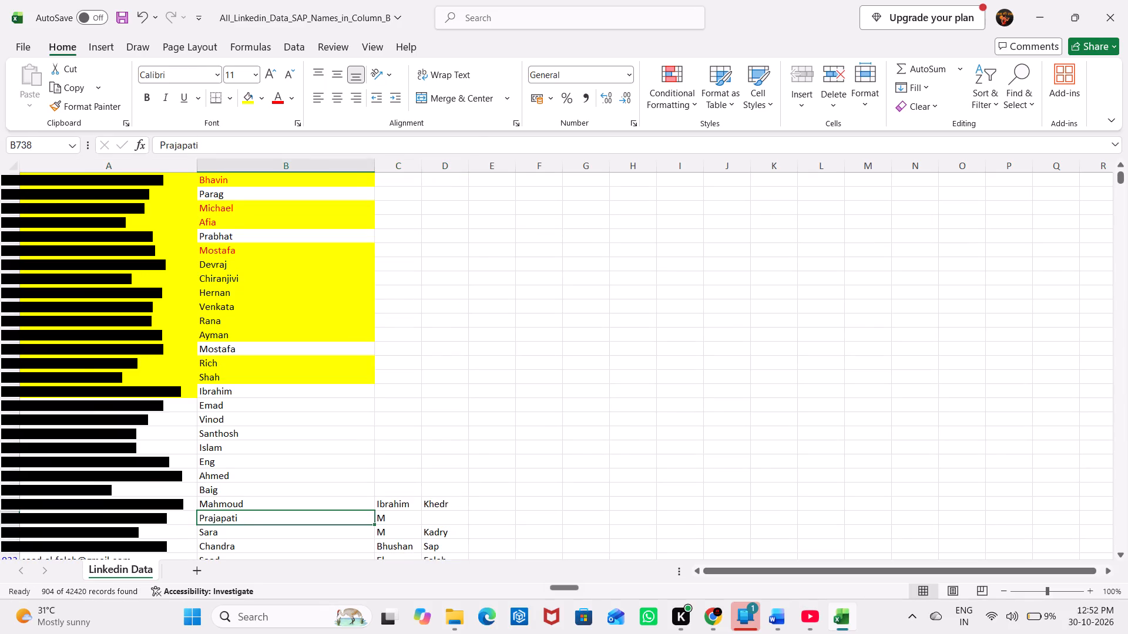
In row 701, move Ibrahim from column C to column B, replacing the existing name.
{"action": "key", "text": "Right"}
{"action": "key", "text": "Right"}
{"action": "key", "text": "Up"}
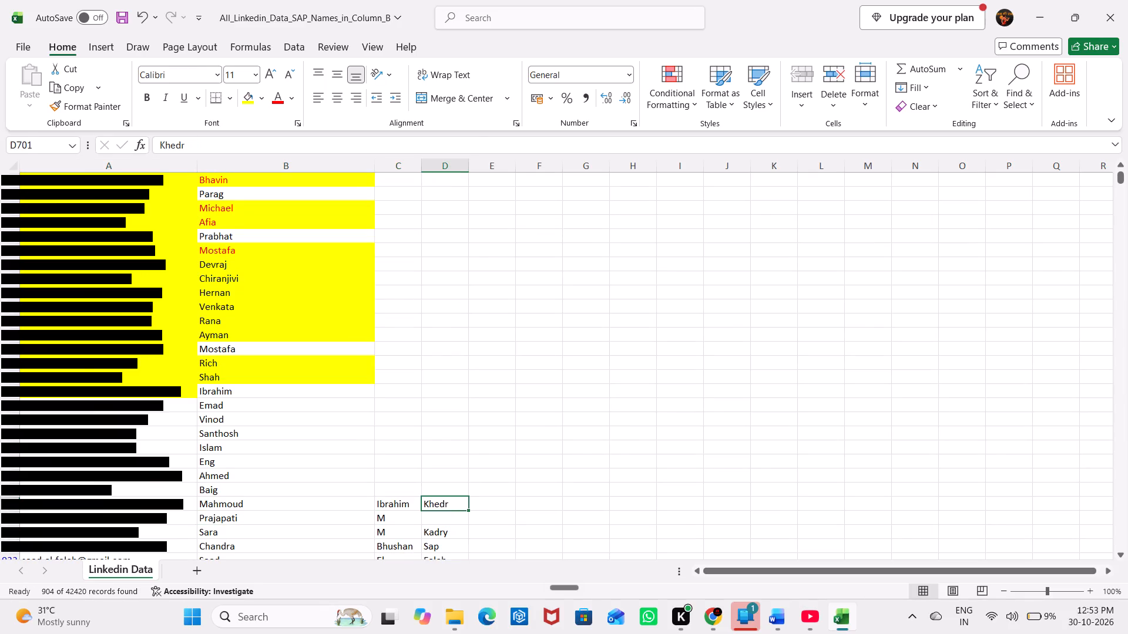
{"action": "key", "text": "Left"}
{"action": "key", "text": "ctrl+x"}
{"action": "key", "text": "Left"}
{"action": "key", "text": "ctrl+v"}
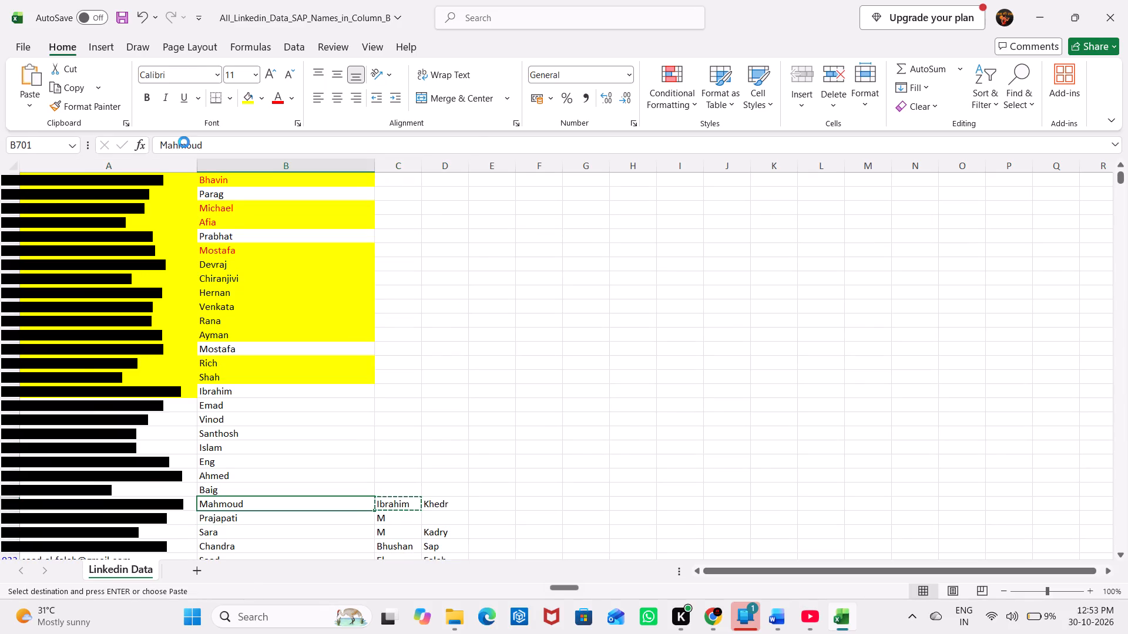
Clear the leftover entries in columns C and D from row 701 through row 902 (Chandra).
{"action": "key", "text": "Right"}
{"action": "key", "text": "Right"}
{"action": "key", "text": "shift+Down"}
{"action": "key", "text": "shift+Left"}
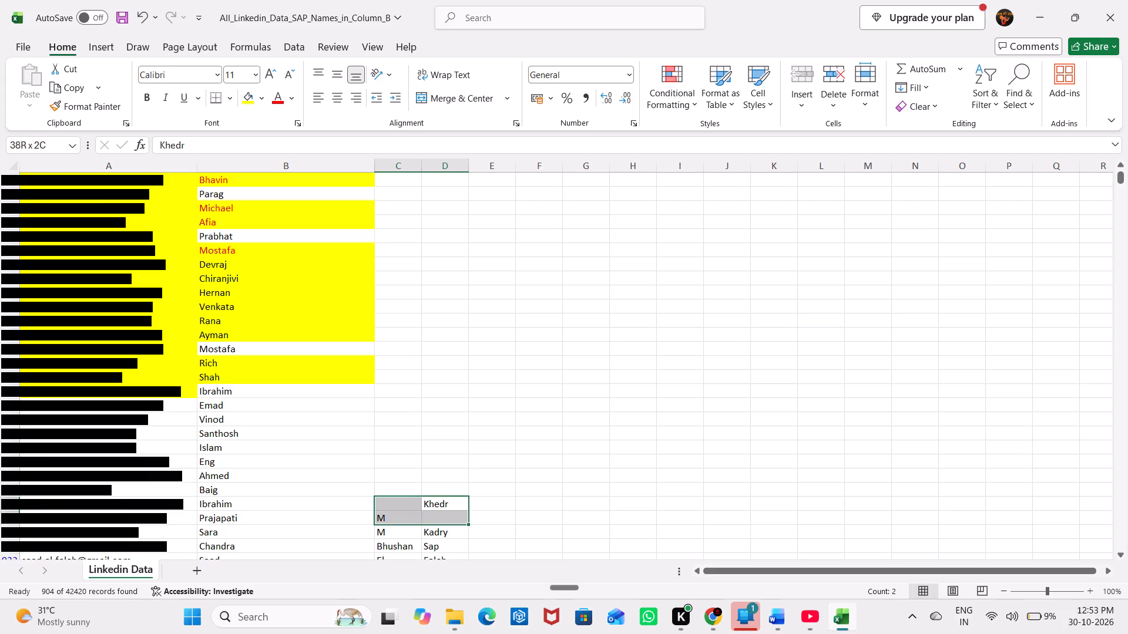
{"action": "key", "text": "shift+Down"}
{"action": "key", "text": "shift+Down"}
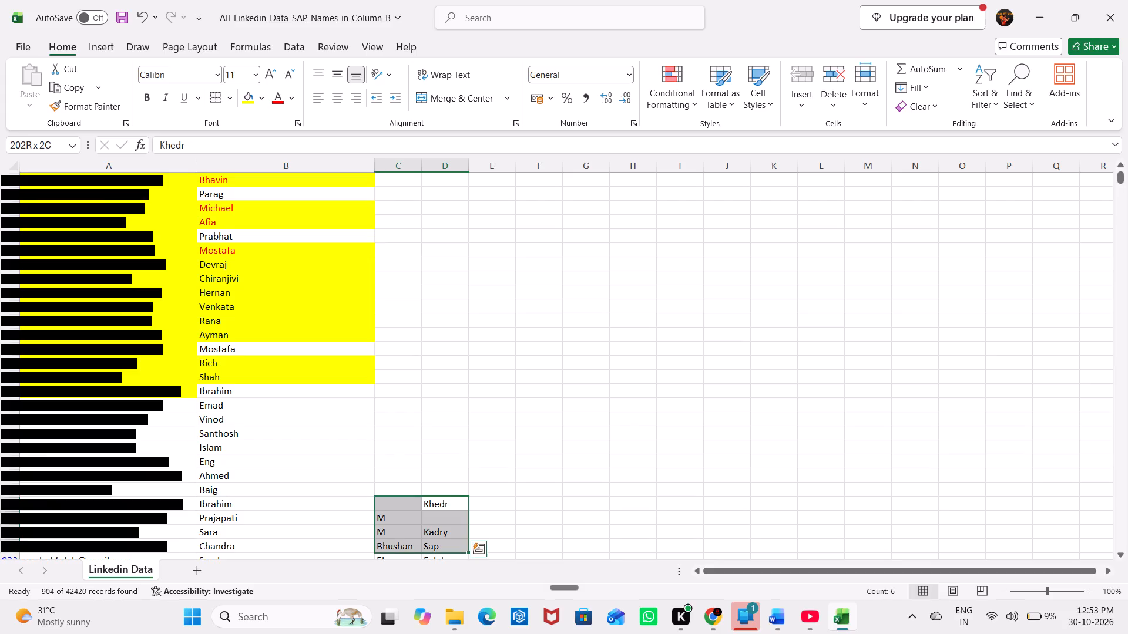
{"action": "key", "text": "Delete"}
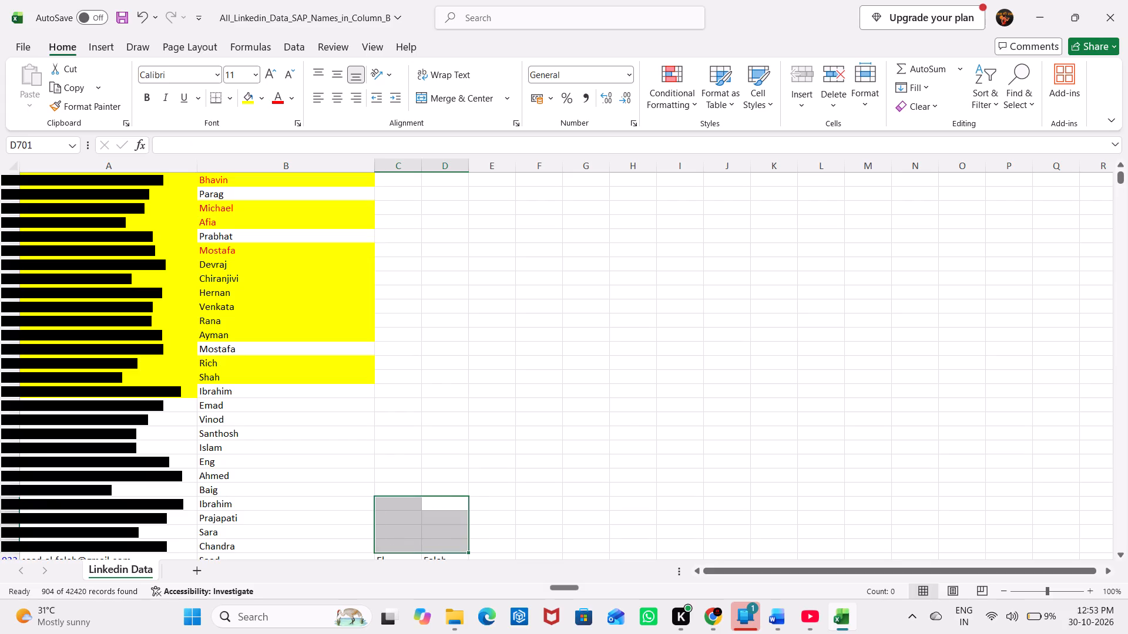
Look through the uncleaned names in columns B to D from row 933 down to row 1166.
{"action": "key", "text": "Down"}
{"action": "key", "text": "Down"}
{"action": "key", "text": "Down"}
{"action": "key", "text": "ctrl+space"}
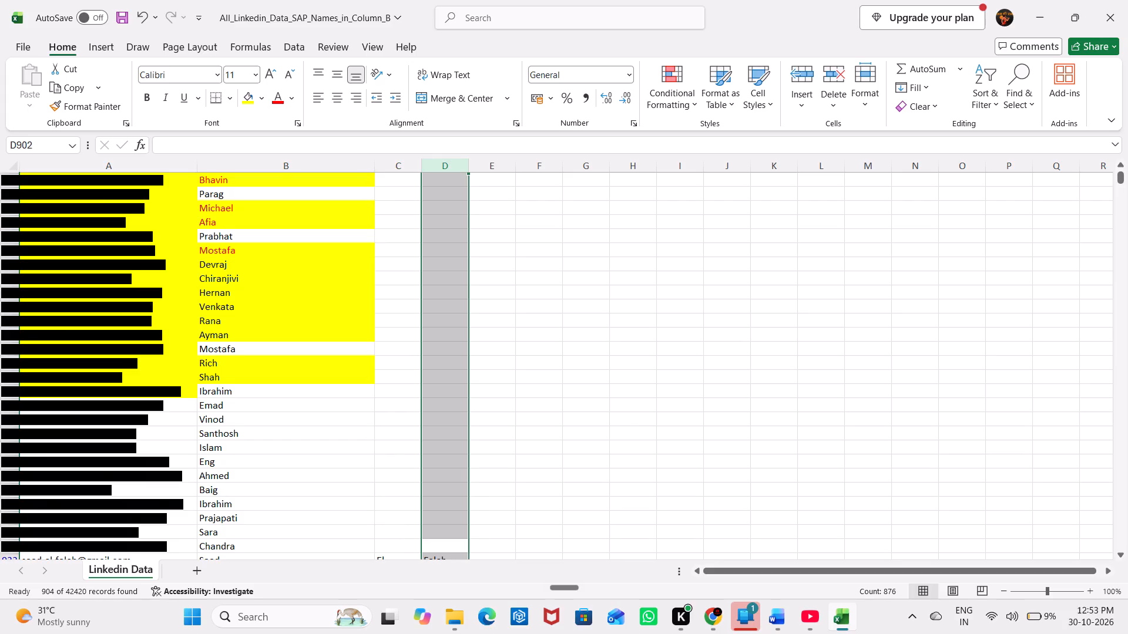
{"action": "key", "text": "Down"}
{"action": "key", "text": "Down"}
{"action": "key", "text": "Down"}
{"action": "key", "text": "Down"}
{"action": "key", "text": "Down"}
{"action": "key", "text": "Down"}
{"action": "key", "text": "Down"}
{"action": "key", "text": "Down"}
{"action": "key", "text": "Down"}
{"action": "key", "text": "Down"}
{"action": "key", "text": "Down"}
{"action": "key", "text": "Down"}
{"action": "key", "text": "Down"}
{"action": "key", "text": "Down"}
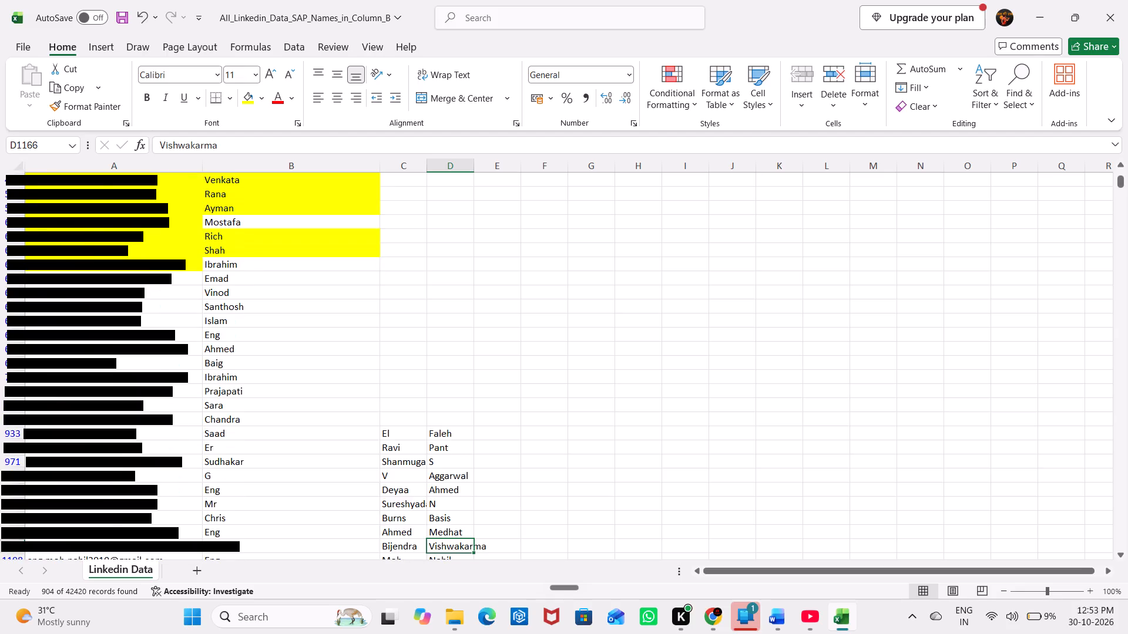
Save the workbook.
{"action": "key", "text": "ctrl+s"}
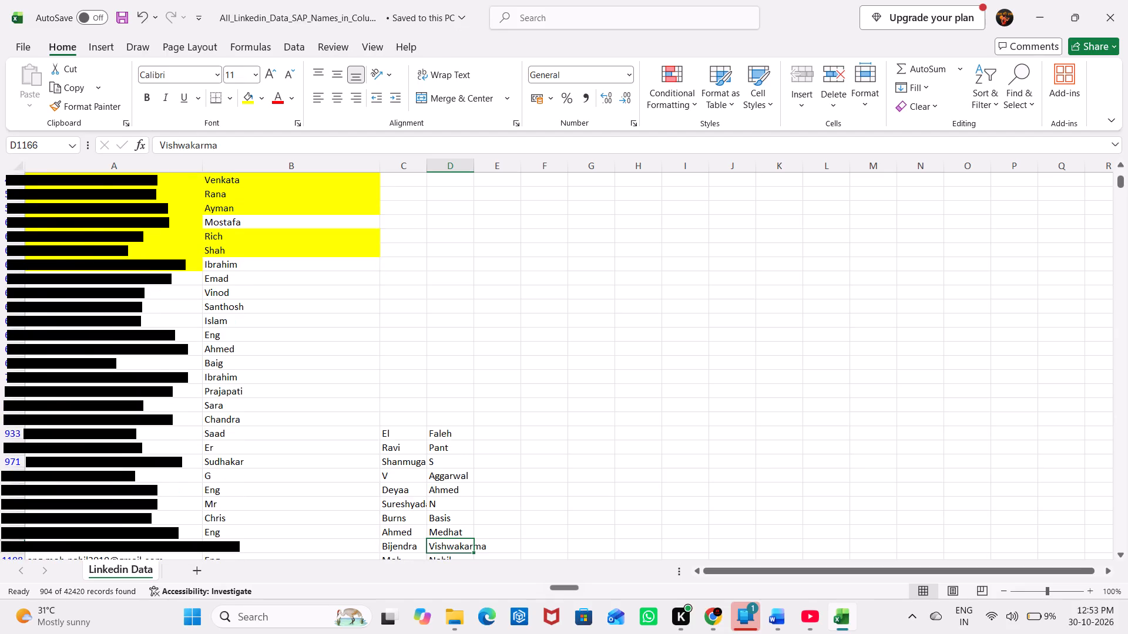
Clear columns C and D in row 933, keeping Saad in column B.
{"action": "key", "text": "Up"}
{"action": "key", "text": "Up"}
{"action": "key", "text": "Up"}
{"action": "key", "text": "Up"}
{"action": "key", "text": "Up"}
{"action": "key", "text": "Up"}
{"action": "key", "text": "Up"}
{"action": "key", "text": "Up"}
{"action": "key", "text": "Left"}
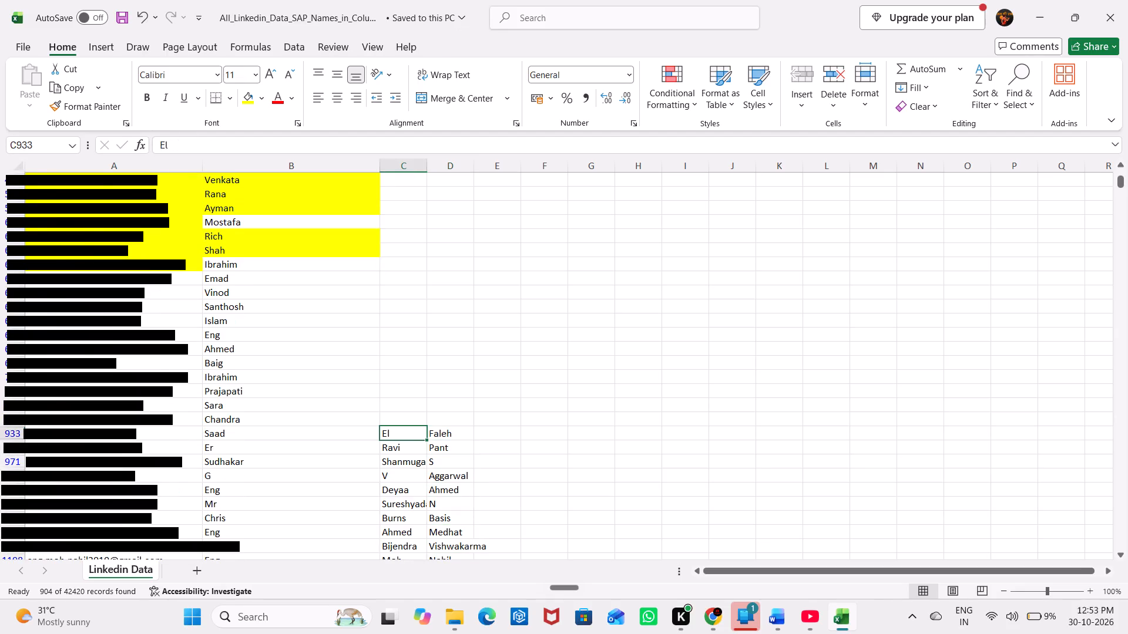
{"action": "key", "text": "shift+Right"}
{"action": "key", "text": "Delete"}
In row 937, move Ravi from column C to column B, replacing Er.
{"action": "key", "text": "Down"}
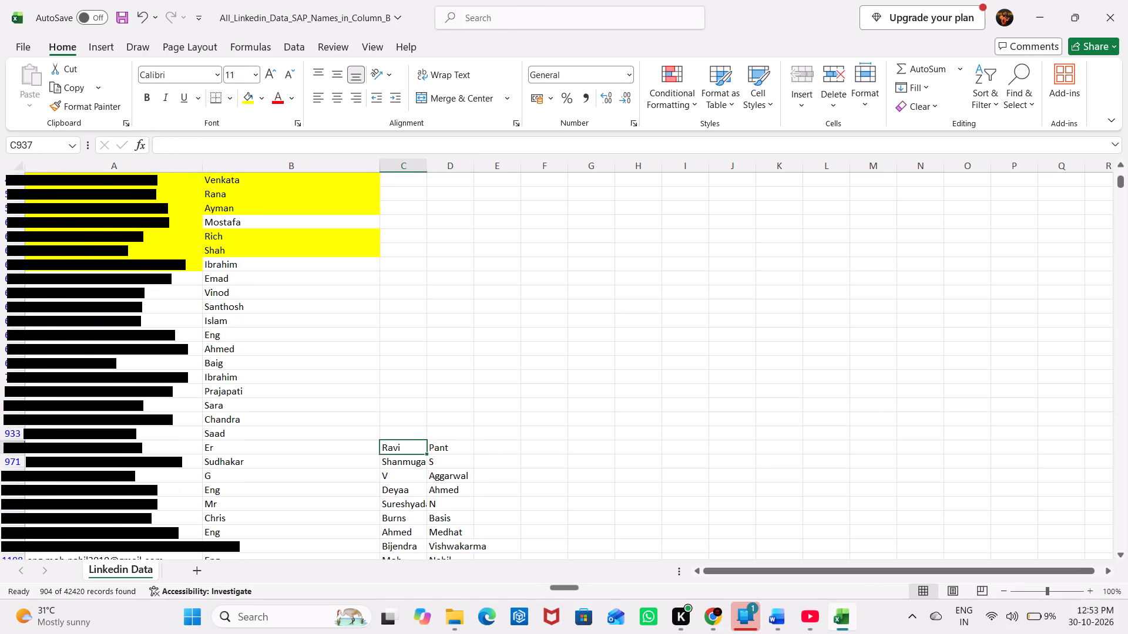
{"action": "key", "text": "ctrl+x"}
{"action": "key", "text": "Left"}
{"action": "key", "text": "ctrl+v"}
{"action": "key", "text": "Down"}
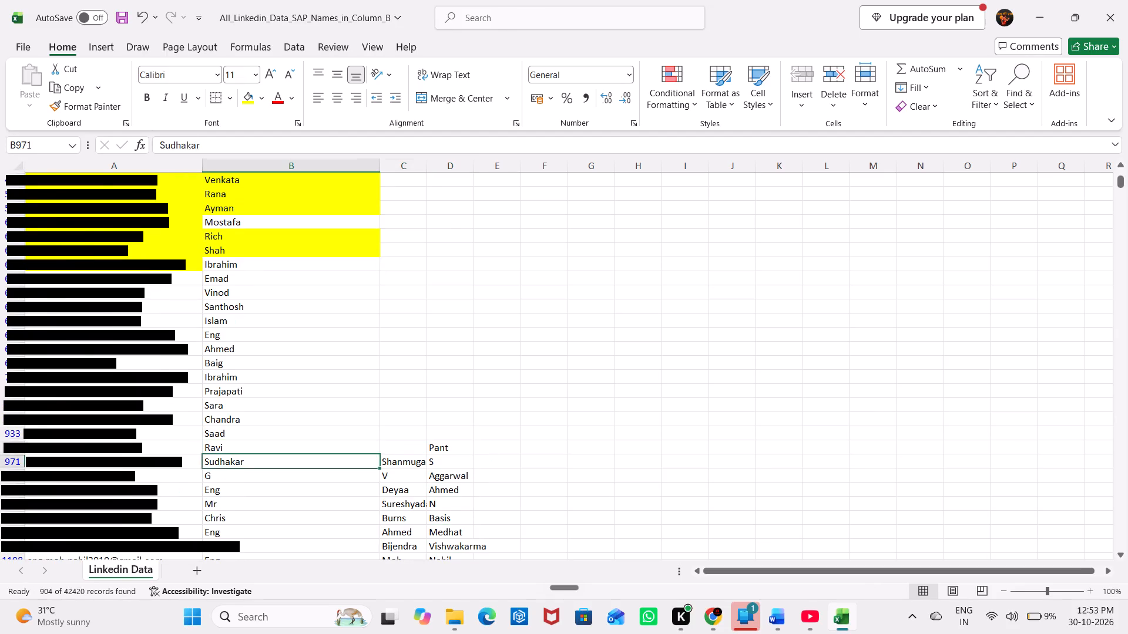
In row 1018, move Aggarwal from column D to column B, overwriting the initial there.
{"action": "key", "text": "Right"}
{"action": "key", "text": "Down"}
{"action": "key", "text": "Right"}
{"action": "key", "text": "ctrl+x"}
{"action": "key", "text": "Left"}
{"action": "key", "text": "Left"}
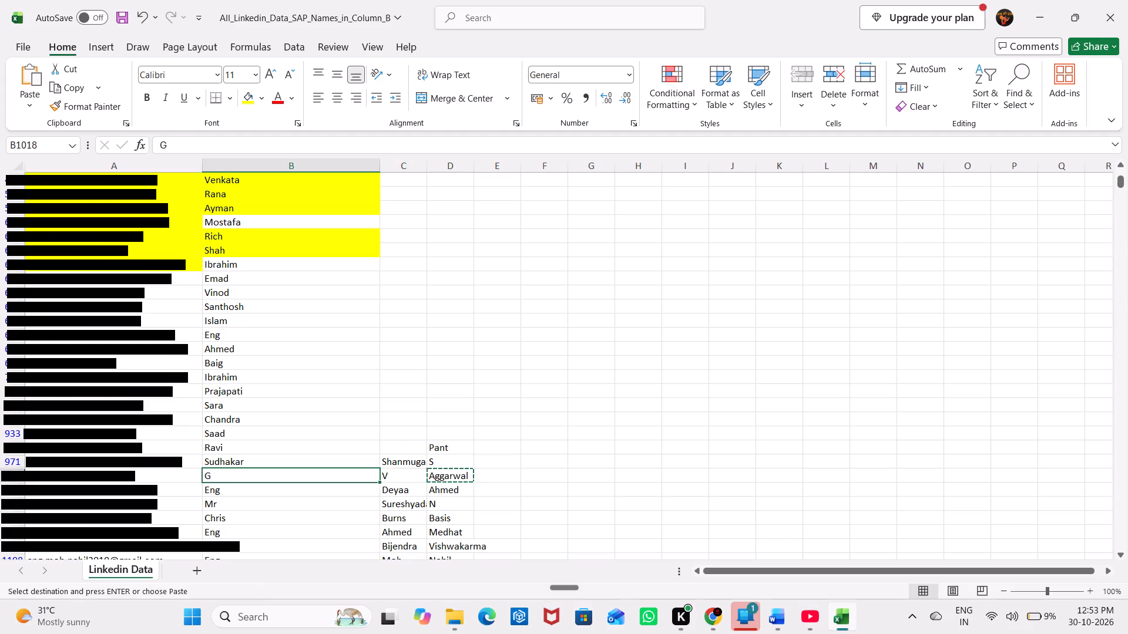
{"action": "key", "text": "ctrl+v"}
Clear the leftover name parts in columns C and D from row 937 to row 1018.
{"action": "key", "text": "Right"}
{"action": "key", "text": "shift+Up"}
{"action": "key", "text": "shift+Up"}
{"action": "key", "text": "shift+Right"}
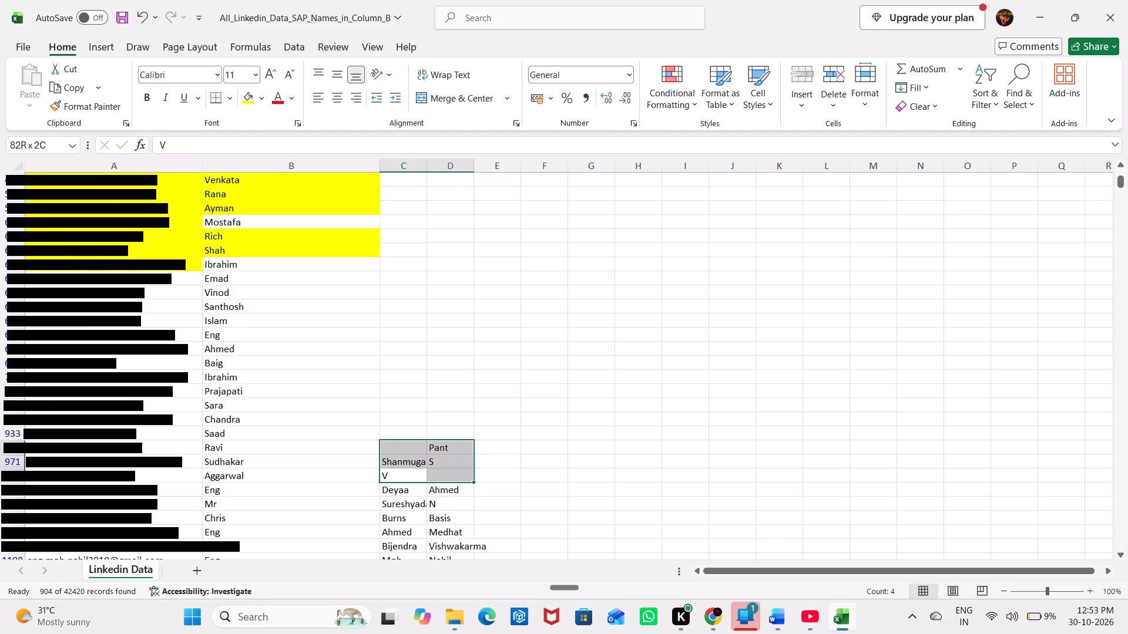
{"action": "key", "text": "Delete"}
In row 1064, move Ahmed from column D to column B, overwriting the title there.
{"action": "key", "text": "Down"}
{"action": "key", "text": "ctrl+x"}
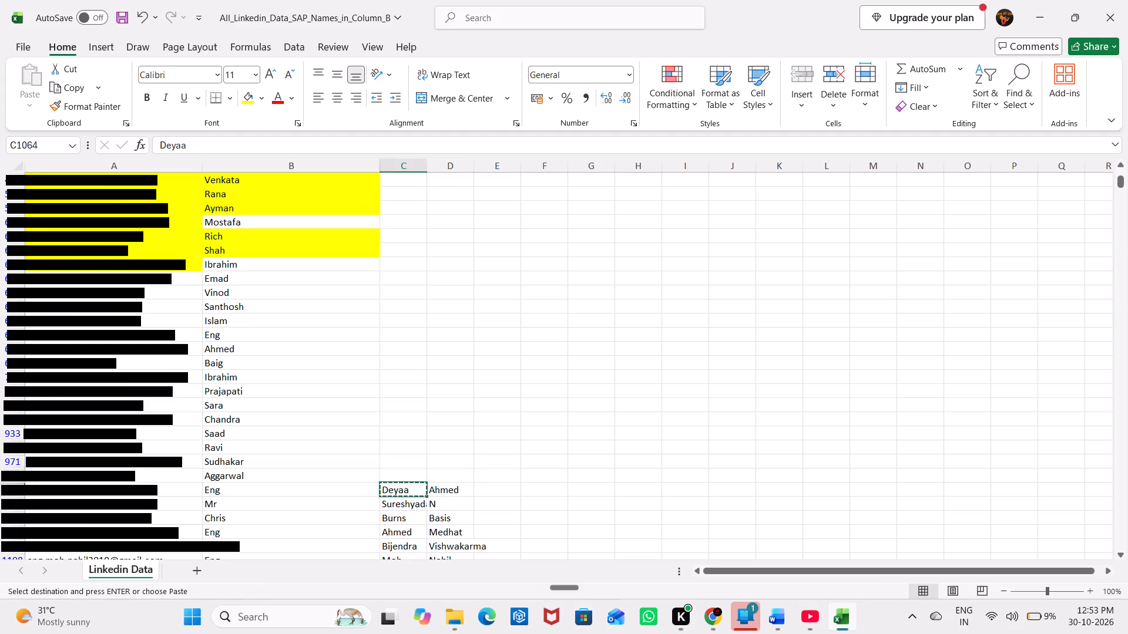
{"action": "key", "text": "Right"}
{"action": "key", "text": "ctrl+x"}
{"action": "key", "text": "Left"}
{"action": "key", "text": "Left"}
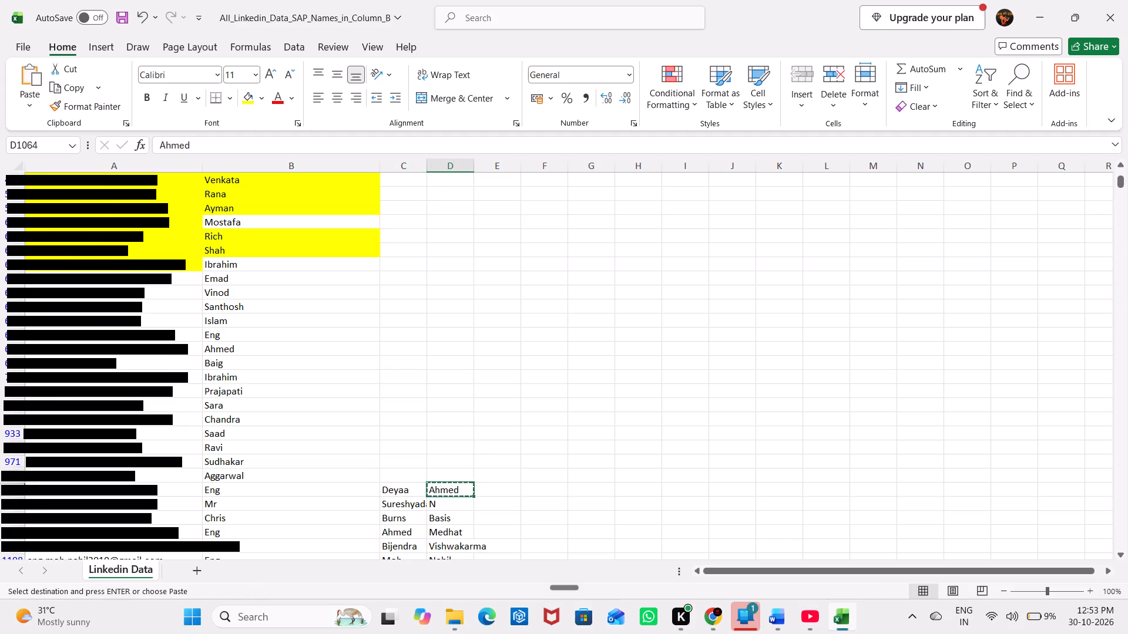
{"action": "key", "text": "ctrl+v"}
{"action": "key", "text": "Right"}
{"action": "key", "text": "Right"}
{"action": "key", "text": "Down"}
{"action": "key", "text": "Left"}
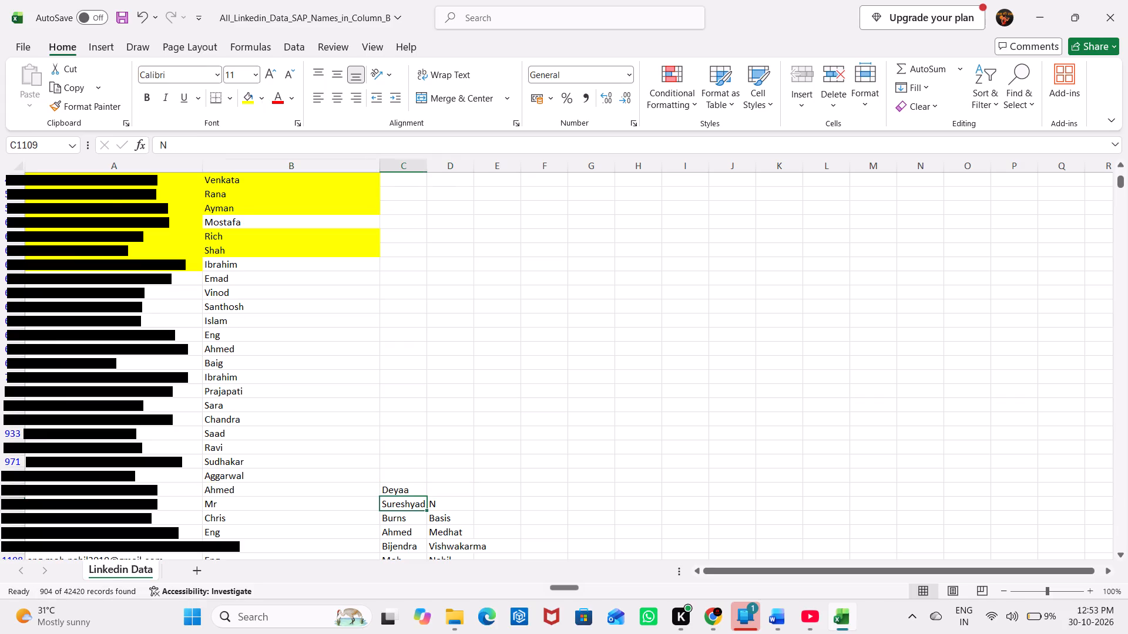
{"action": "key", "text": "Left"}
{"action": "key", "text": "Right"}
{"action": "key", "text": "ctrl+x"}
{"action": "key", "text": "Left"}
{"action": "key", "text": "ctrl+v"}
In row 1146, move Ahmed from column C to column B, overwriting the title there.
{"action": "key", "text": "Down"}
{"action": "key", "text": "Right"}
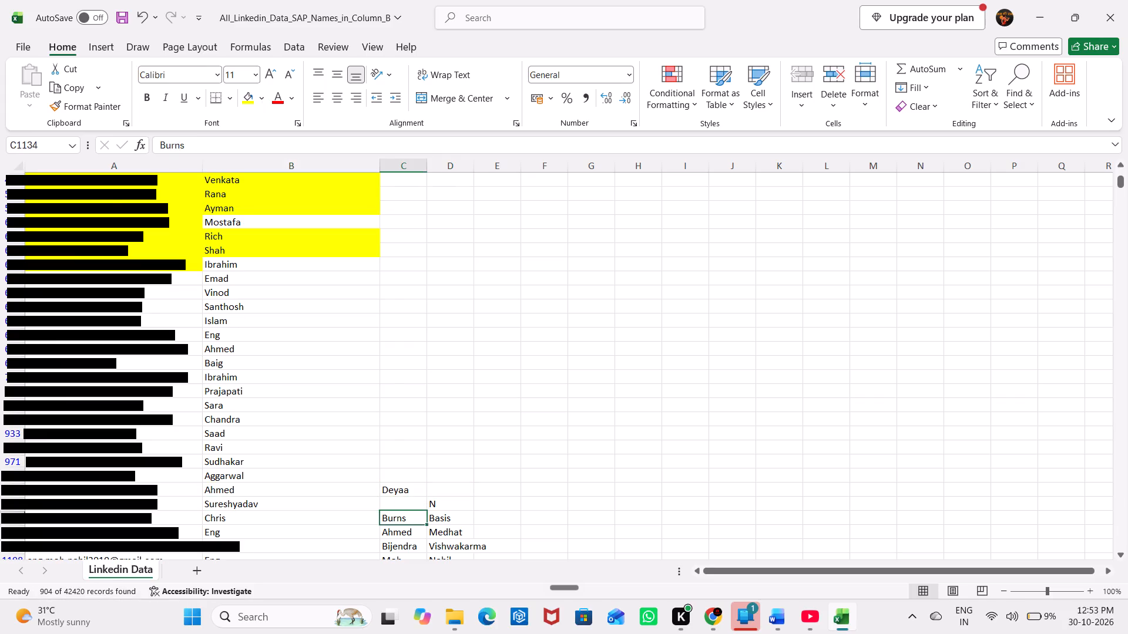
{"action": "key", "text": "Down"}
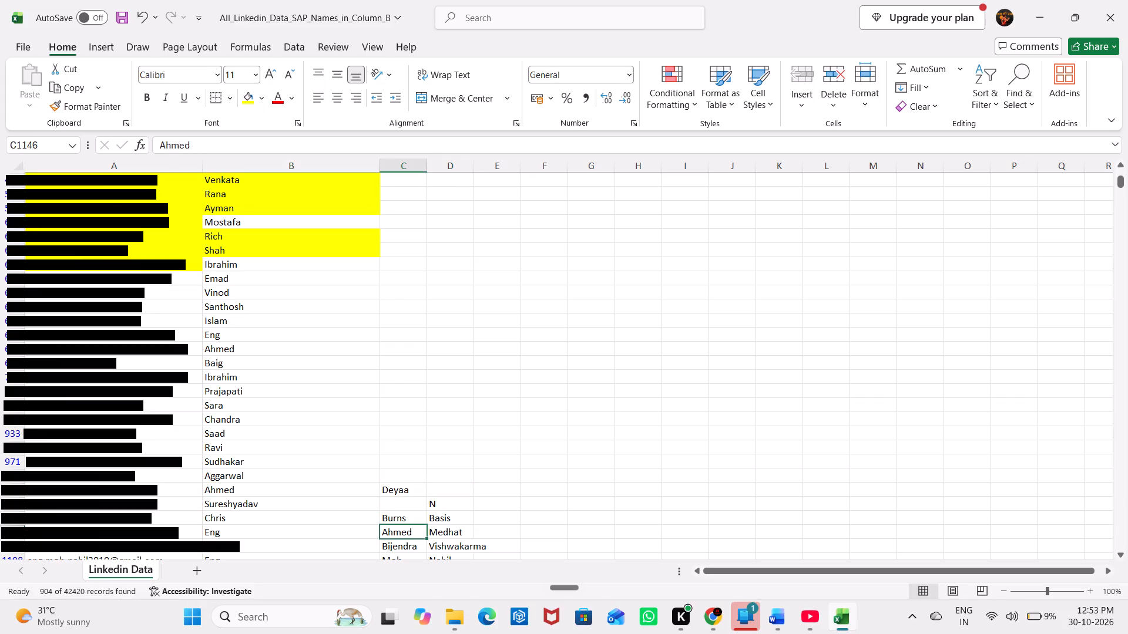
{"action": "key", "text": "ctrl+x"}
{"action": "key", "text": "Left"}
{"action": "key", "text": "ctrl+v"}
Clear the leftover name parts in columns C and D from row 1064 to row 1166.
{"action": "key", "text": "Down"}
{"action": "key", "text": "Right"}
{"action": "key", "text": "shift+Up"}
{"action": "key", "text": "shift+Up"}
{"action": "key", "text": "shift+Up"}
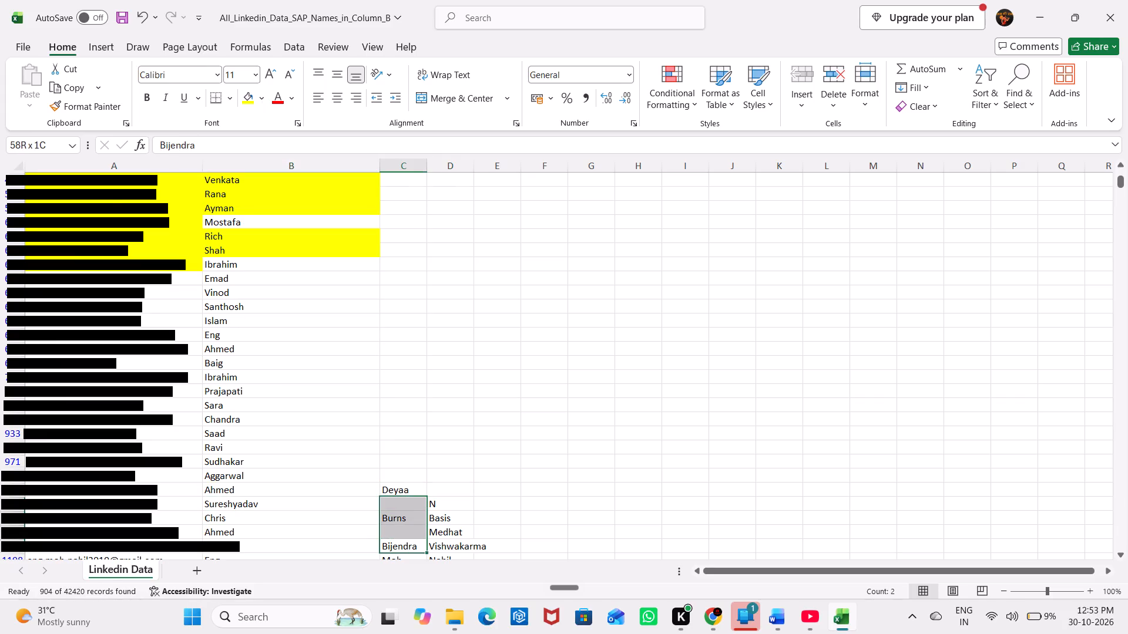
{"action": "key", "text": "shift+Right"}
{"action": "key", "text": "shift+Up"}
{"action": "key", "text": "Delete"}
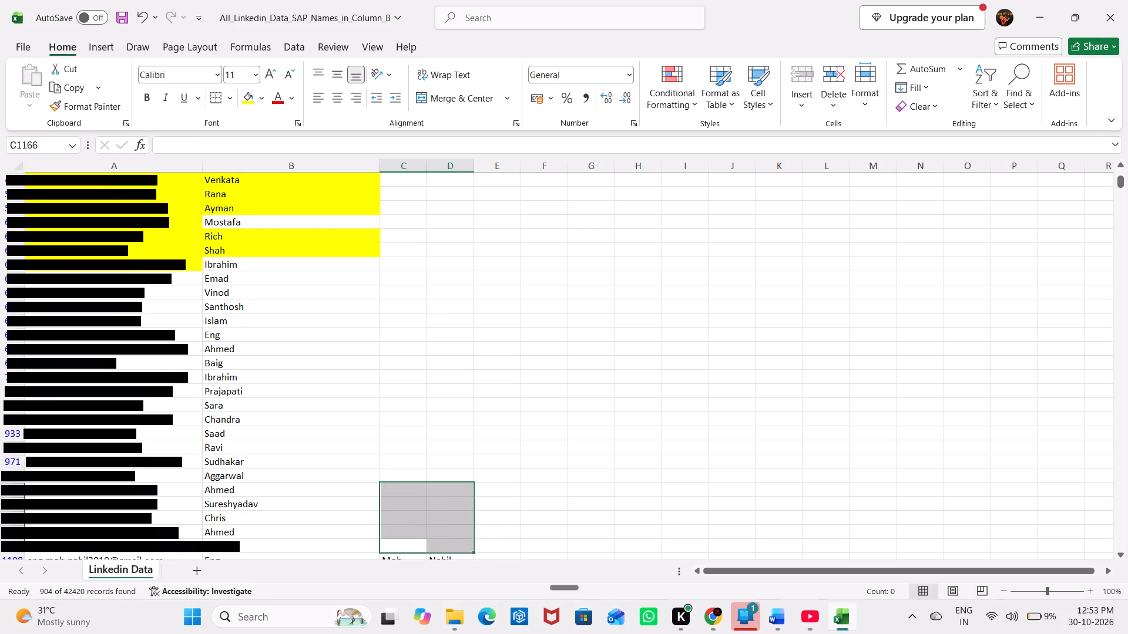
In row 1198, move Nabil from column D to column B, overwriting the title there.
{"action": "key", "text": "Down"}
{"action": "key", "text": "Down"}
{"action": "key", "text": "Down"}
{"action": "key", "text": "Up"}
{"action": "key", "text": "Up"}
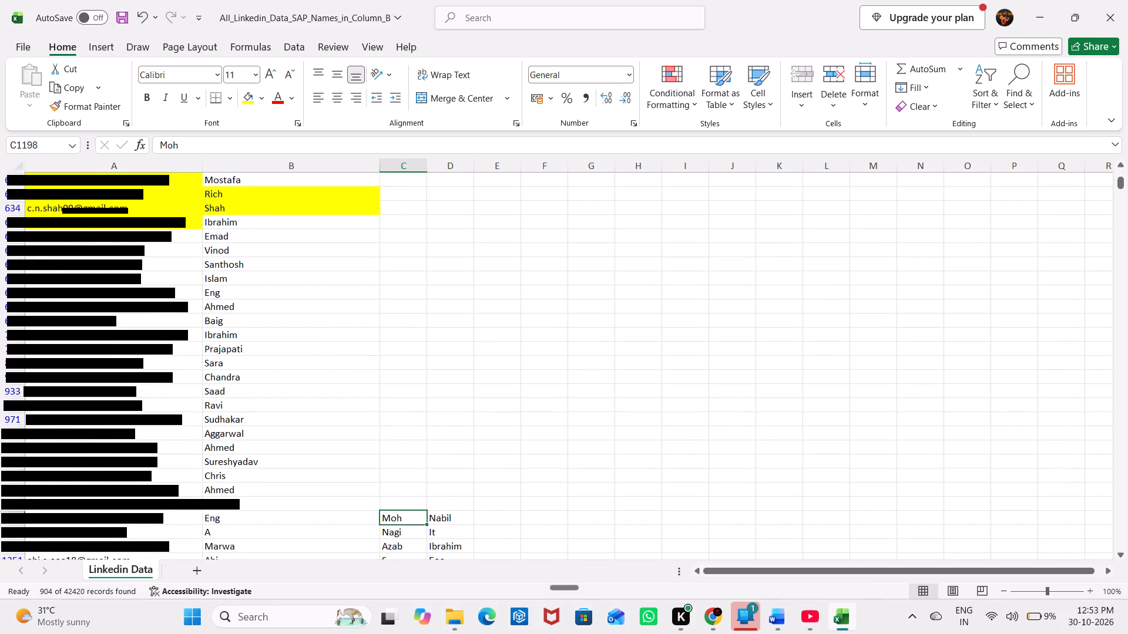
{"action": "key", "text": "Right"}
{"action": "key", "text": "ctrl+x"}
{"action": "key", "text": "Left"}
{"action": "key", "text": "Left"}
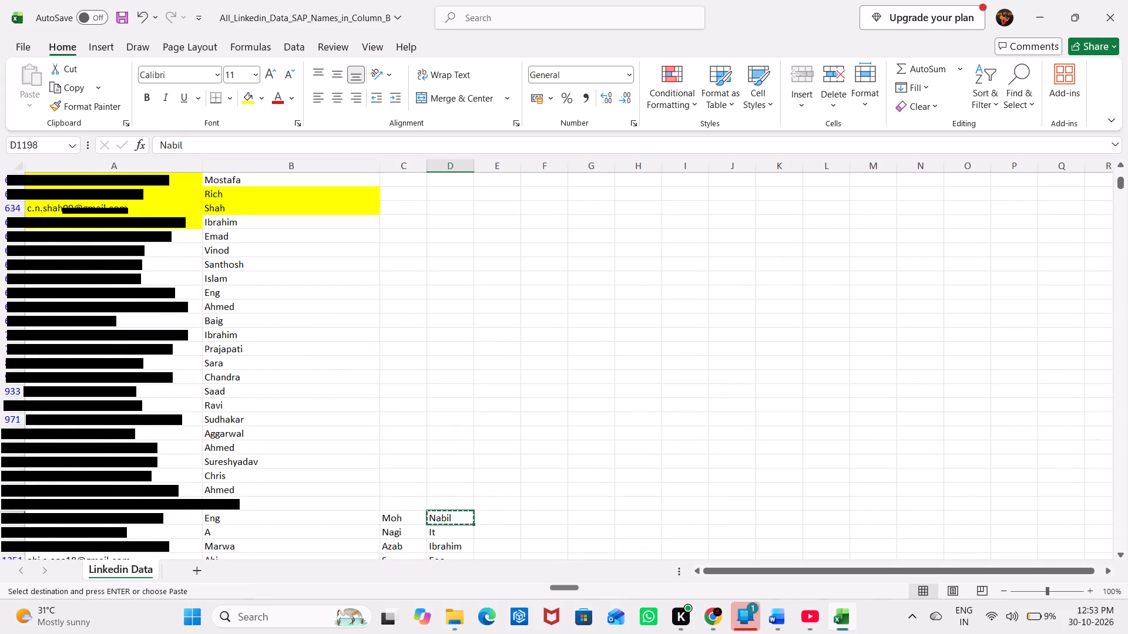
{"action": "key", "text": "ctrl+v"}
In row 1207, move Nagi from column C to column B, overwriting the initial there.
{"action": "key", "text": "Down"}
{"action": "key", "text": "Right"}
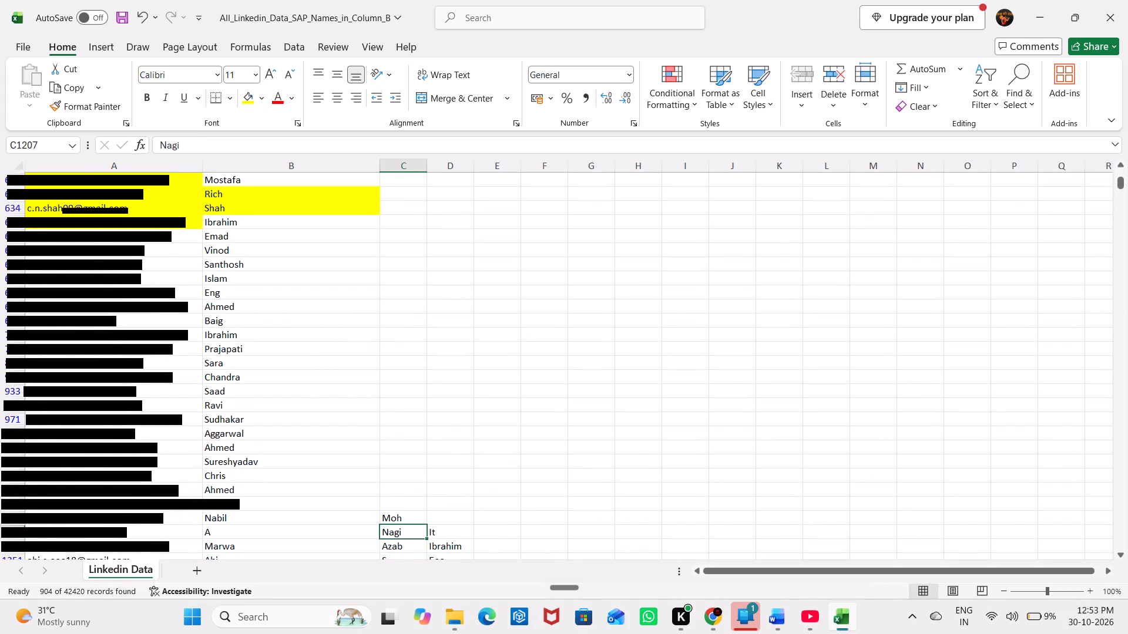
{"action": "key", "text": "ctrl+x"}
{"action": "key", "text": "Left"}
{"action": "key", "text": "ctrl+v"}
In row 1227, move Azab from column C to column B, overwriting the first name there.
{"action": "key", "text": "Down"}
{"action": "key", "text": "Right"}
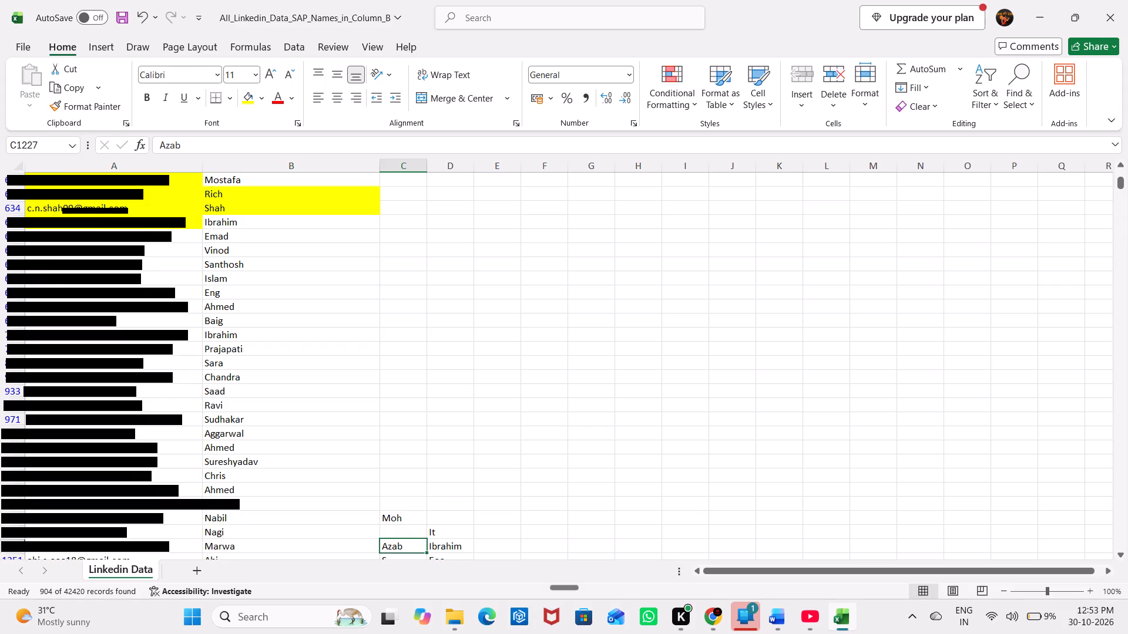
{"action": "key", "text": "ctrl+x"}
{"action": "key", "text": "Left"}
{"action": "key", "text": "ctrl+v"}
Clear the leftover name parts in columns C and D from row 1198 to row 1227.
{"action": "key", "text": "Right"}
{"action": "key", "text": "Right"}
{"action": "key", "text": "shift+Up"}
{"action": "key", "text": "shift+Up"}
{"action": "key", "text": "shift+Left"}
{"action": "key", "text": "Delete"}
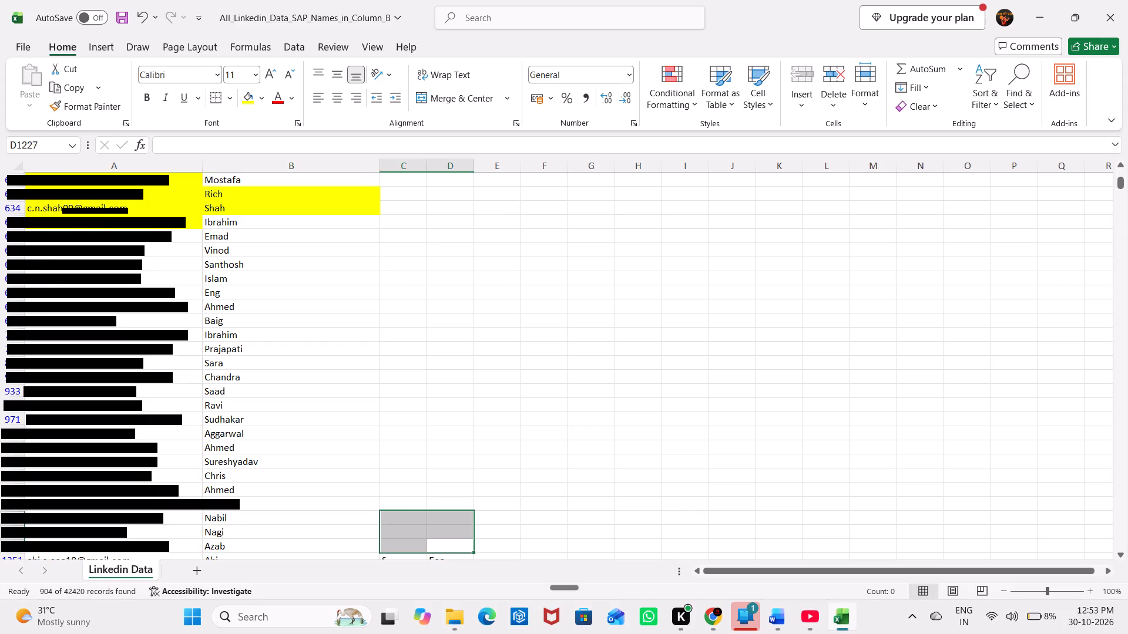
Clear columns C and D from row 1251 to row 1410, keeping the names in column B.
{"action": "key", "text": "Down"}
{"action": "key", "text": "Down"}
{"action": "key", "text": "Down"}
{"action": "key", "text": "Up"}
{"action": "key", "text": "Up"}
{"action": "key", "text": "Up"}
{"action": "key", "text": "Down"}
{"action": "key", "text": "Left"}
{"action": "key", "text": "shift+Down"}
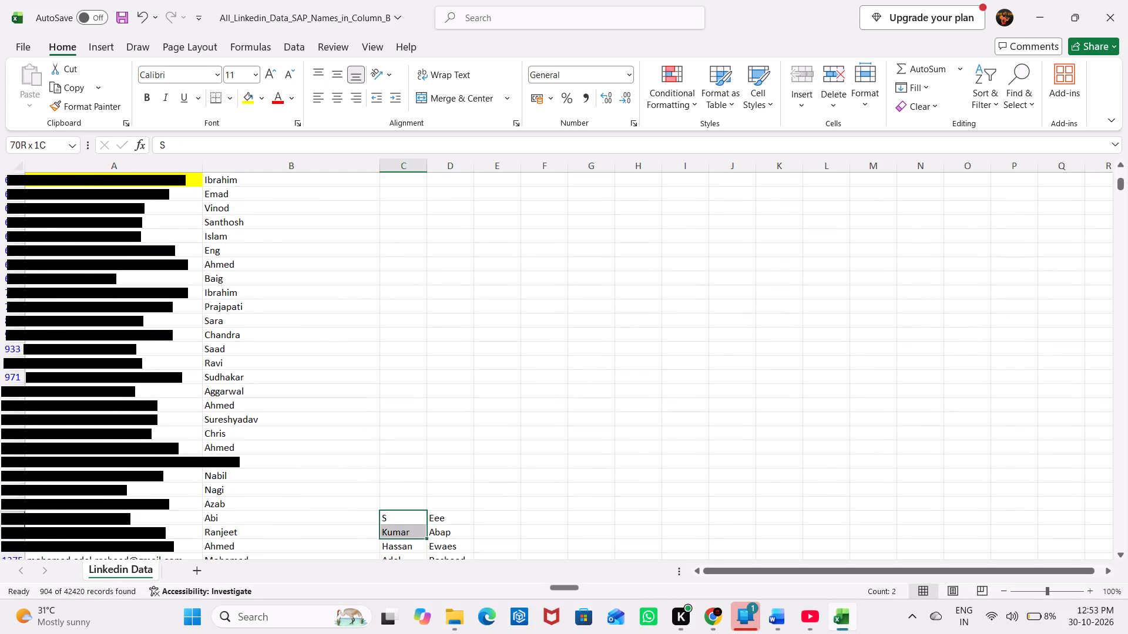
{"action": "key", "text": "shift+Down"}
{"action": "key", "text": "shift+Right"}
{"action": "key", "text": "shift+Down"}
{"action": "key", "text": "shift+Down"}
{"action": "key", "text": "shift+Down"}
{"action": "key", "text": "shift+Down"}
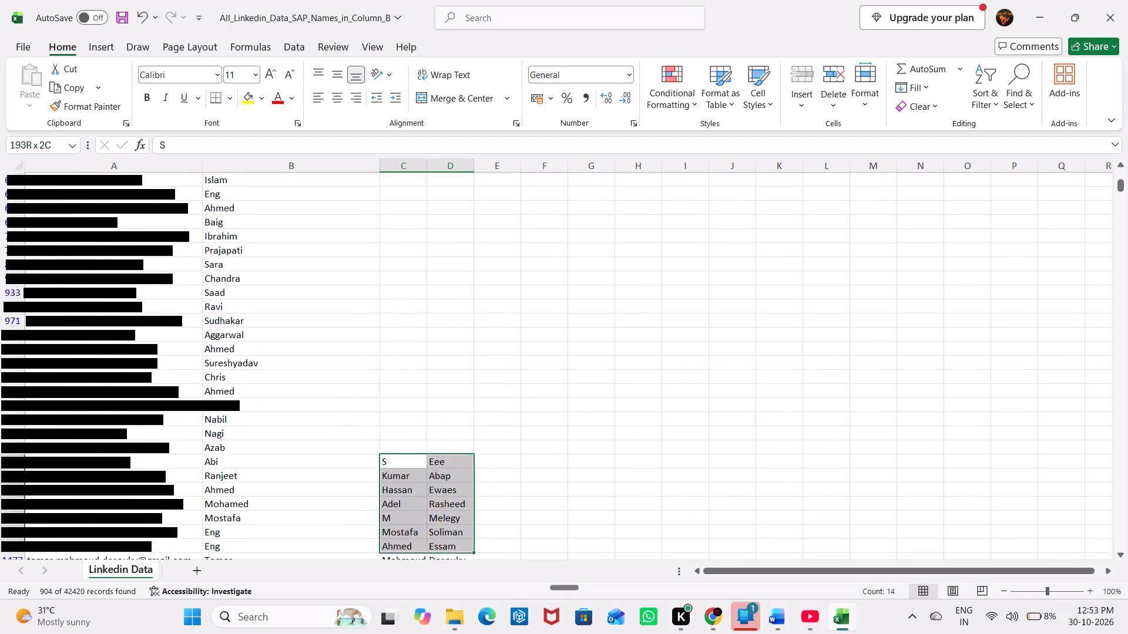
{"action": "key", "text": "shift+Up"}
{"action": "key", "text": "shift+Up"}
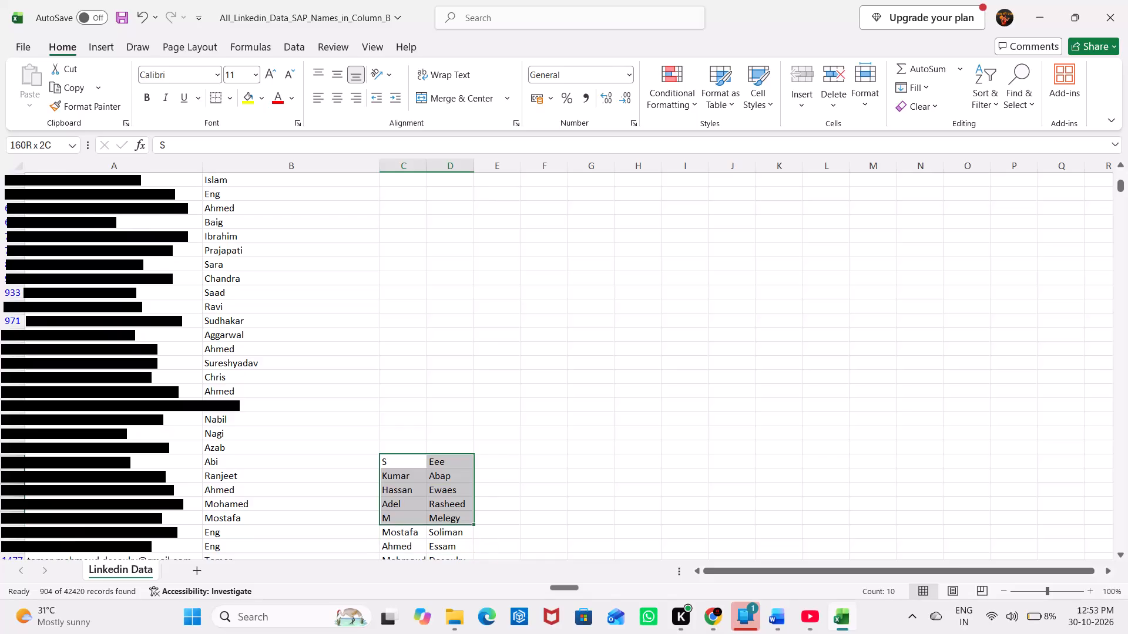
{"action": "key", "text": "Delete"}
In the visible row just below row 1410, move Mostafa from column C to column B, overwriting the title.
{"action": "key", "text": "Down"}
{"action": "key", "text": "Down"}
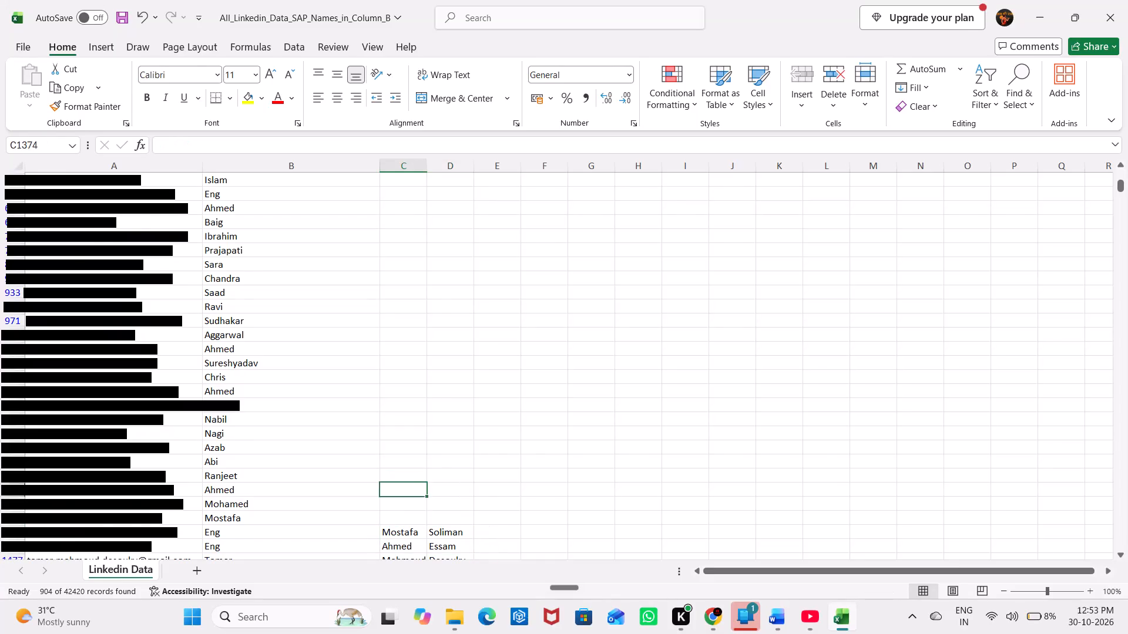
{"action": "key", "text": "Down"}
{"action": "key", "text": "Down"}
{"action": "key", "text": "Down"}
{"action": "key", "text": "ctrl+x"}
{"action": "key", "text": "Left"}
{"action": "key", "text": "ctrl+v"}
In row 1443, move Ahmed from column C to column B, overwriting the title there.
{"action": "key", "text": "Down"}
{"action": "key", "text": "Right"}
{"action": "key", "text": "ctrl+x"}
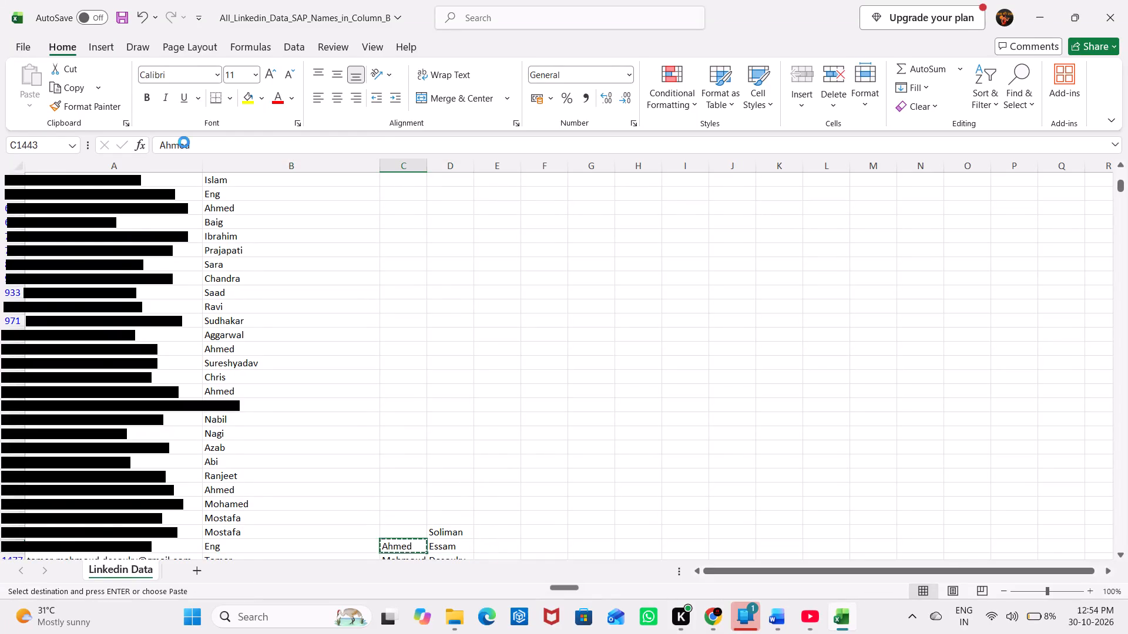
{"action": "key", "text": "Left"}
{"action": "key", "text": "ctrl+v"}
Clear the leftover surnames in column D from row 1410 to row 1443.
{"action": "key", "text": "Right"}
{"action": "key", "text": "Right"}
{"action": "key", "text": "shift+Up"}
{"action": "key", "text": "shift+Up"}
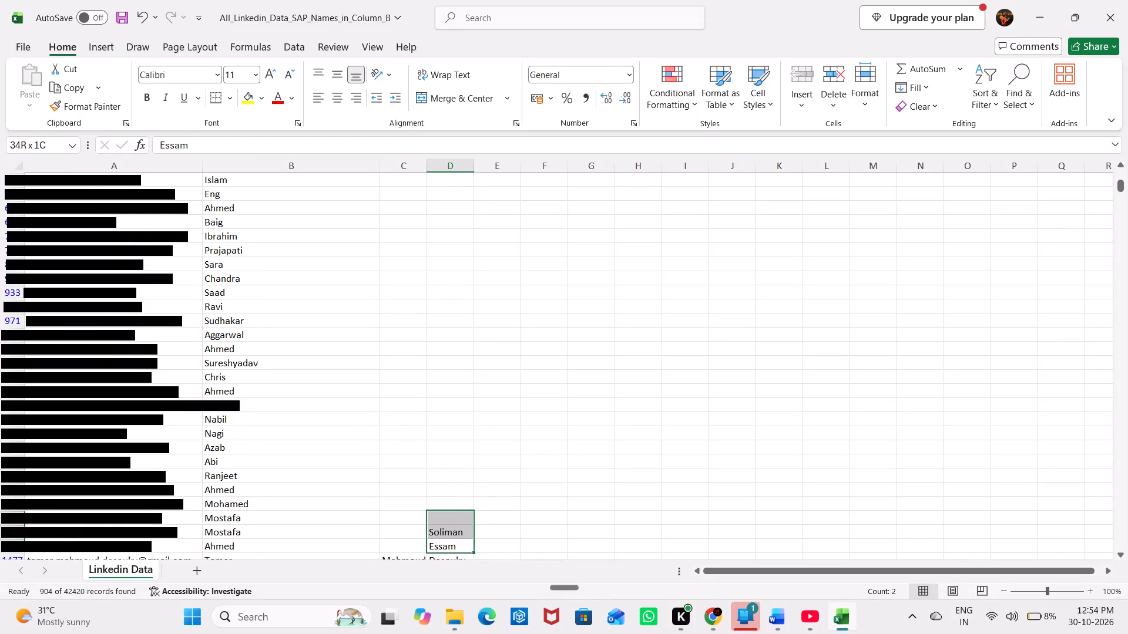
{"action": "key", "text": "Delete"}
In row 1574, move Jao from column C to column B, overwriting the initial there.
{"action": "key", "text": "Down"}
{"action": "key", "text": "Down"}
{"action": "key", "text": "Down"}
{"action": "key", "text": "Up"}
{"action": "key", "text": "Up"}
{"action": "key", "text": "Up"}
{"action": "key", "text": "Down"}
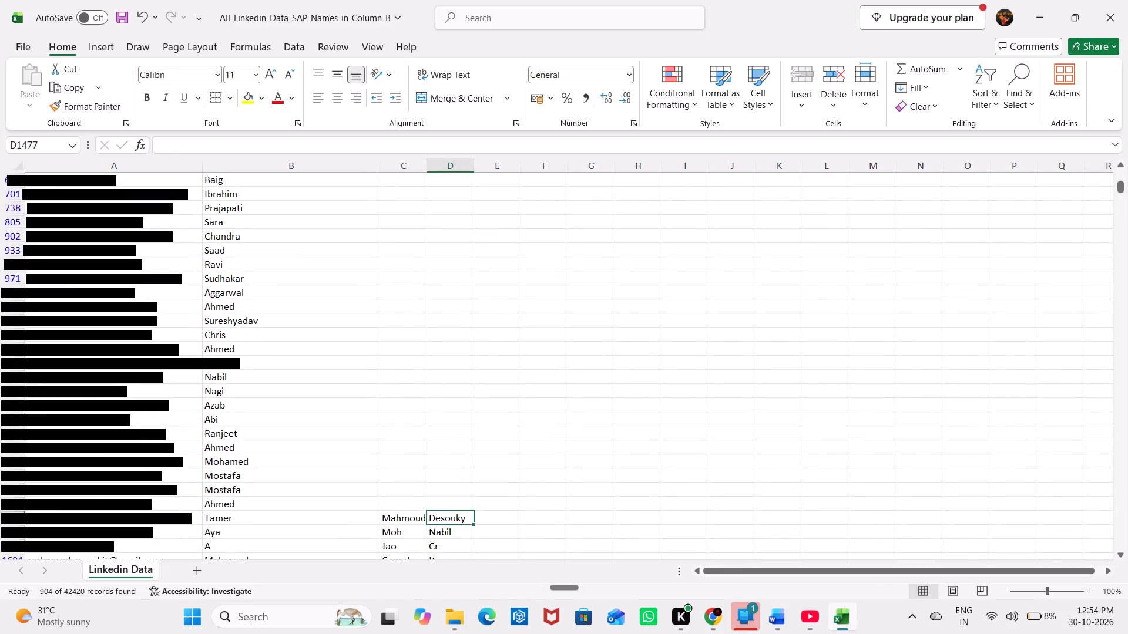
{"action": "key", "text": "Down"}
{"action": "key", "text": "Down"}
{"action": "key", "text": "Left"}
{"action": "key", "text": "ctrl+x"}
{"action": "key", "text": "Left"}
{"action": "key", "text": "ctrl+v"}
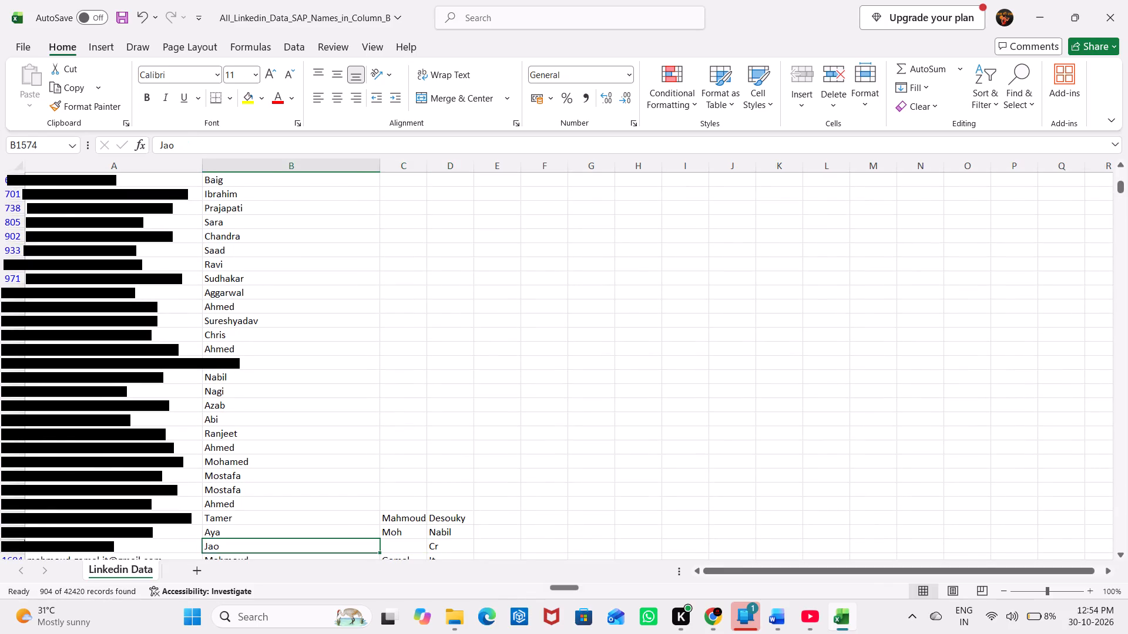
In row 1555, move Nabil from column D to column B, overwriting the first name there.
{"action": "key", "text": "Right"}
{"action": "key", "text": "Right"}
{"action": "key", "text": "Up"}
{"action": "key", "text": "ctrl+x"}
{"action": "key", "text": "Left"}
{"action": "key", "text": "Left"}
{"action": "key", "text": "ctrl+v"}
Clear the leftover name parts in columns C and D from row 1477 to row 1574.
{"action": "key", "text": "Right"}
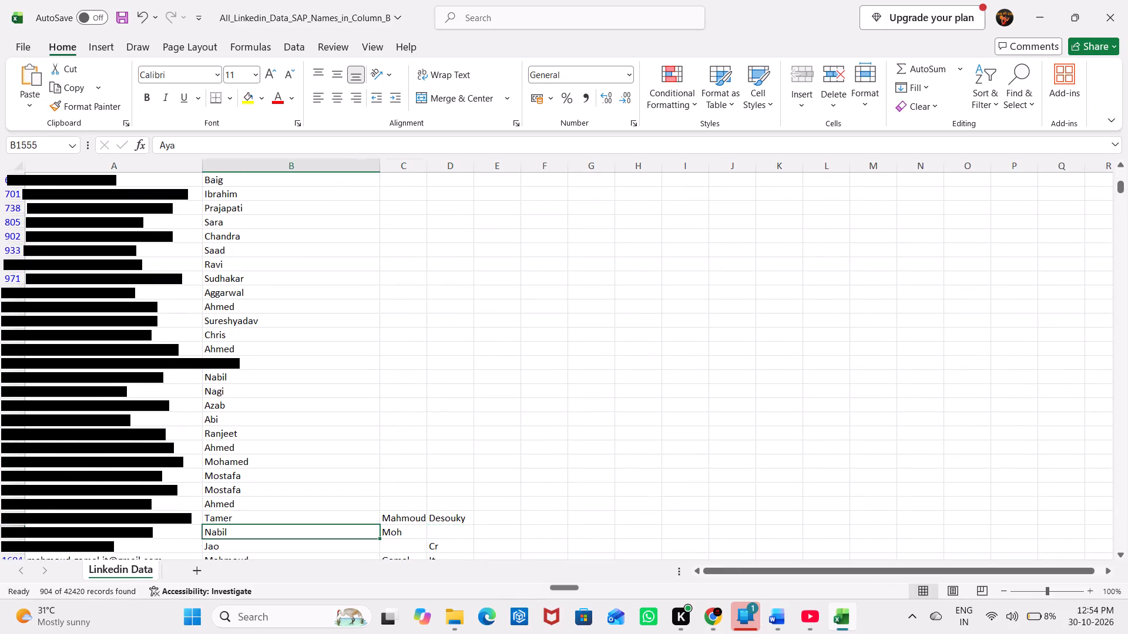
{"action": "key", "text": "Right"}
{"action": "key", "text": "Down"}
{"action": "key", "text": "Down"}
{"action": "key", "text": "Down"}
{"action": "key", "text": "Down"}
{"action": "key", "text": "Up"}
{"action": "key", "text": "Up"}
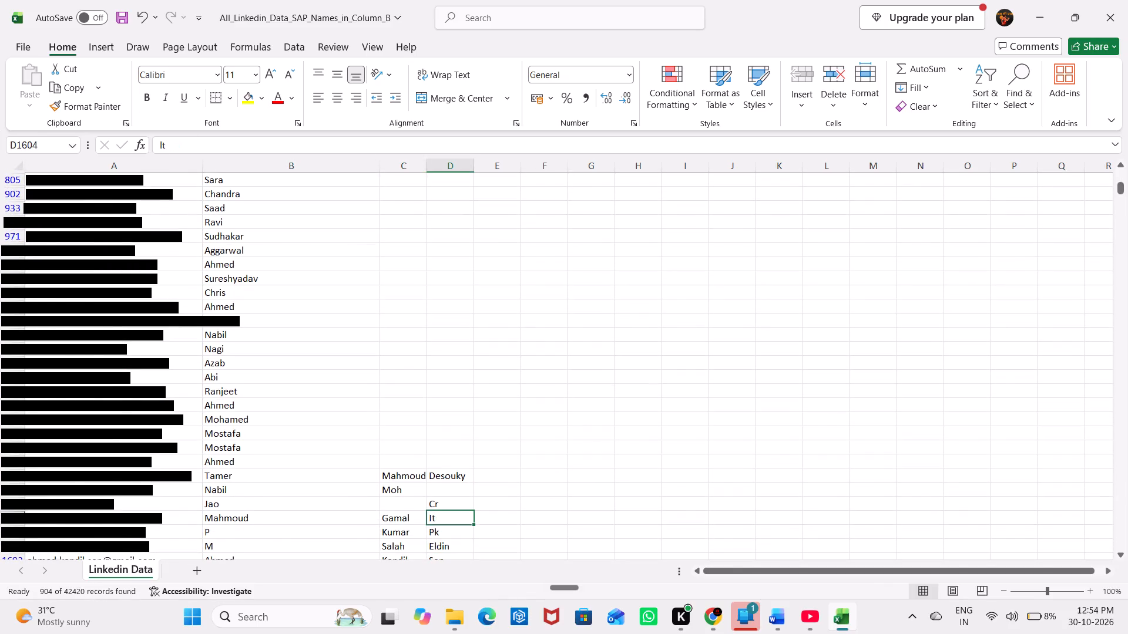
{"action": "key", "text": "Up"}
{"action": "key", "text": "shift+Up"}
{"action": "key", "text": "shift+Up"}
{"action": "key", "text": "shift+Left"}
{"action": "key", "text": "Delete"}
In row 1667, move Kumar from column C to column B, overwriting the initial there.
{"action": "key", "text": "Down"}
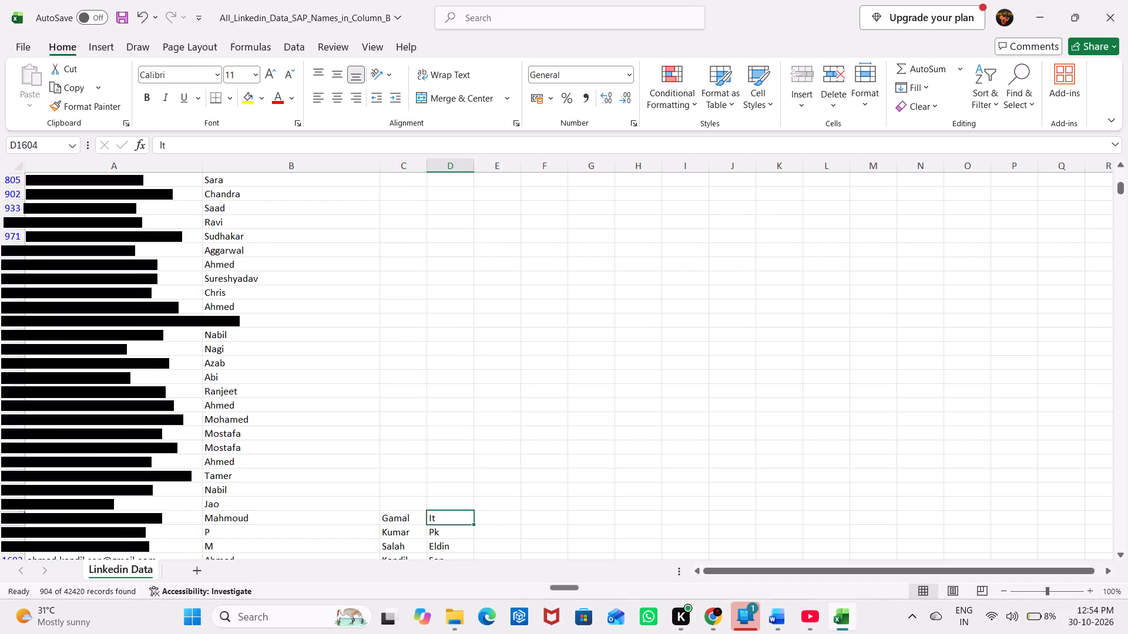
{"action": "key", "text": "Down"}
{"action": "key", "text": "Left"}
{"action": "key", "text": "ctrl+x"}
{"action": "key", "text": "Left"}
{"action": "key", "text": "ctrl+v"}
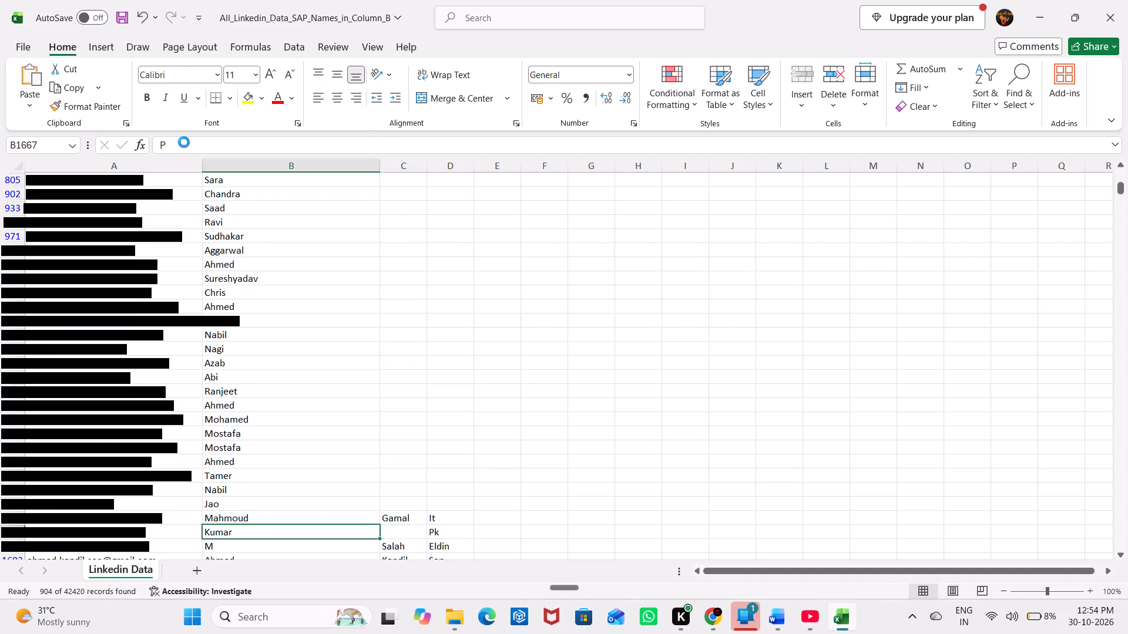
In row 1683, move Salah from column C to column B, overwriting the initial there.
{"action": "key", "text": "Right"}
{"action": "key", "text": "Down"}
{"action": "key", "text": "ctrl+x"}
{"action": "key", "text": "Left"}
{"action": "key", "text": "ctrl+v"}
Clear the leftover name parts in columns C and D from row 1574 to row 1683.
{"action": "key", "text": "Right"}
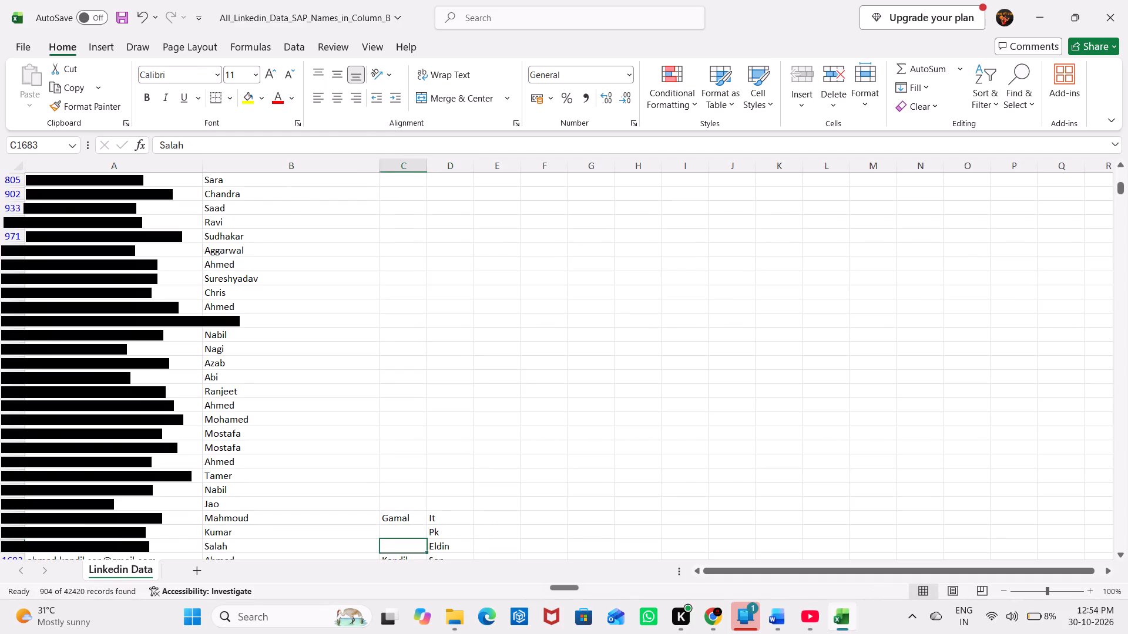
{"action": "key", "text": "Right"}
{"action": "key", "text": "shift+Up"}
{"action": "key", "text": "shift+Up"}
{"action": "key", "text": "shift+Up"}
{"action": "key", "text": "shift+Left"}
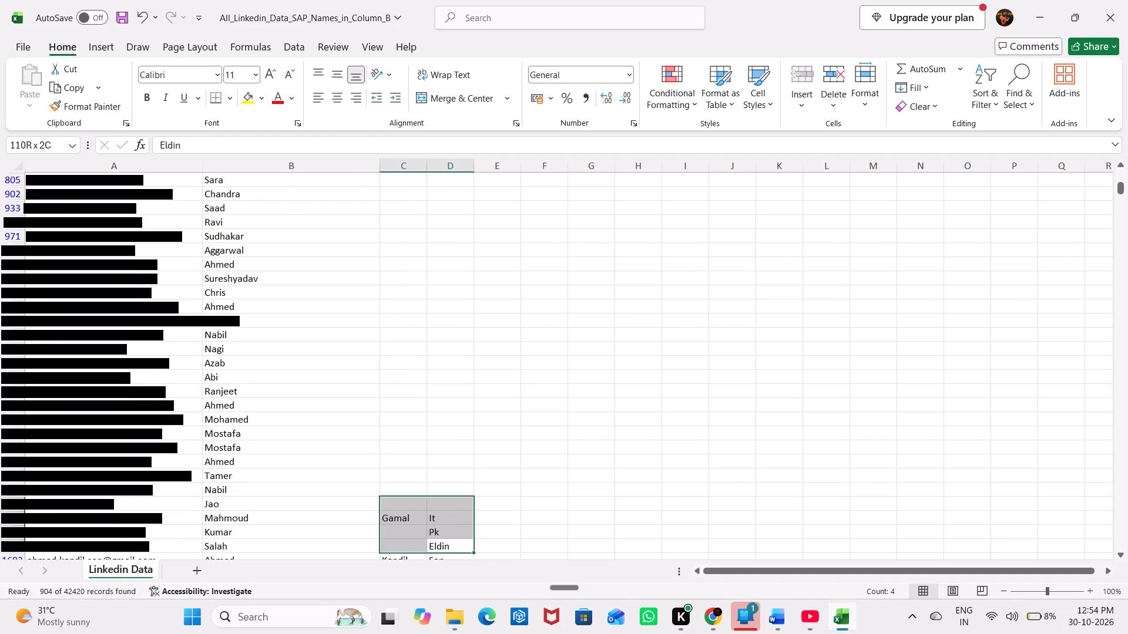
{"action": "key", "text": "Delete"}
Clear the leftover name parts in columns C and D of rows 1693 and 1710.
{"action": "key", "text": "Down"}
{"action": "key", "text": "Down"}
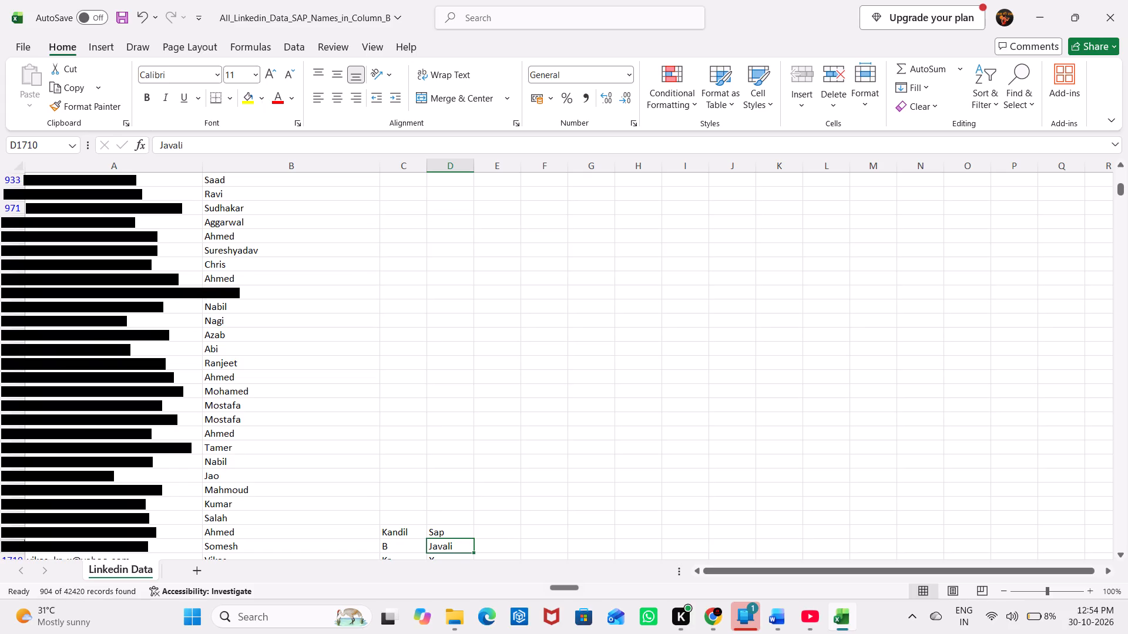
{"action": "key", "text": "Up"}
{"action": "key", "text": "Left"}
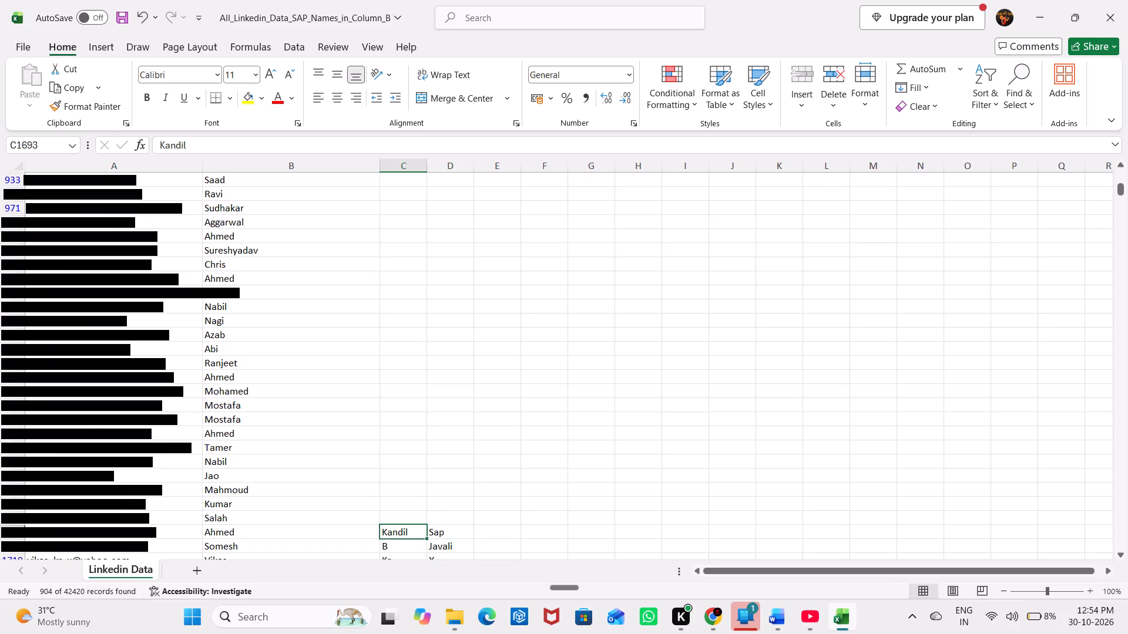
{"action": "key", "text": "shift+Right"}
{"action": "key", "text": "Delete"}
{"action": "key", "text": "Down"}
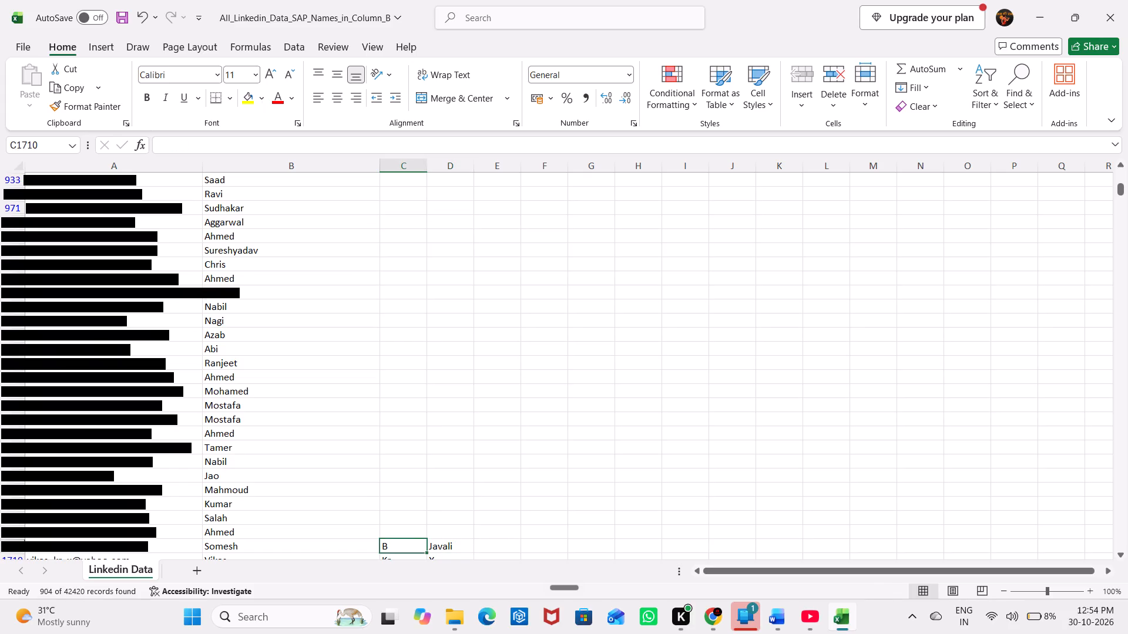
{"action": "key", "text": "shift+Right"}
{"action": "key", "text": "Delete"}
In row 1808, move Yasseen from column C to column B, overwriting Eng.
{"action": "key", "text": "Down"}
{"action": "key", "text": "Down"}
{"action": "key", "text": "Up"}
{"action": "key", "text": "Down"}
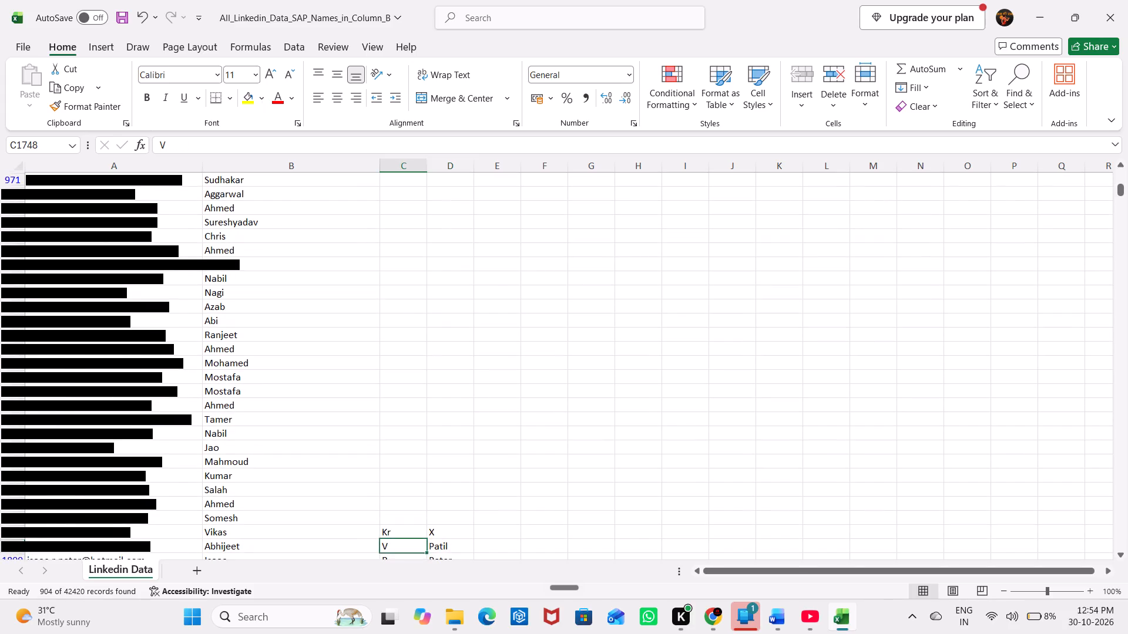
{"action": "key", "text": "Down"}
{"action": "key", "text": "Down"}
{"action": "key", "text": "Down"}
{"action": "key", "text": "Up"}
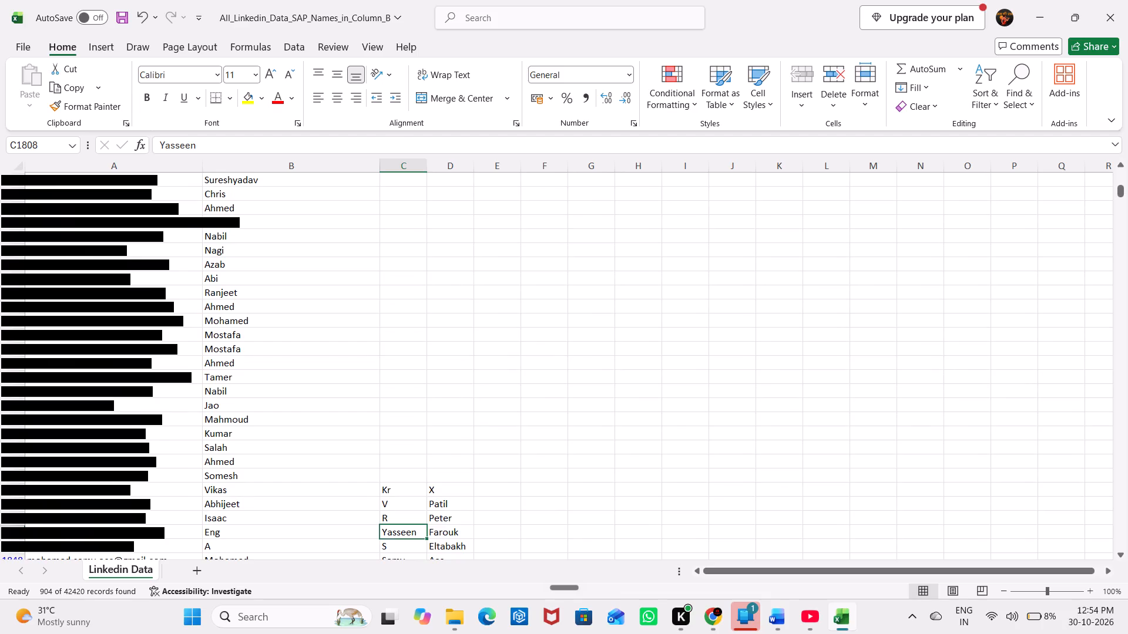
{"action": "key", "text": "ctrl+x"}
{"action": "key", "text": "Left"}
{"action": "key", "text": "ctrl+v"}
In row 1823, move Eltabakh from column D to column B, overwriting the initial there.
{"action": "key", "text": "Down"}
{"action": "key", "text": "Right"}
{"action": "key", "text": "Right"}
{"action": "key", "text": "ctrl+x"}
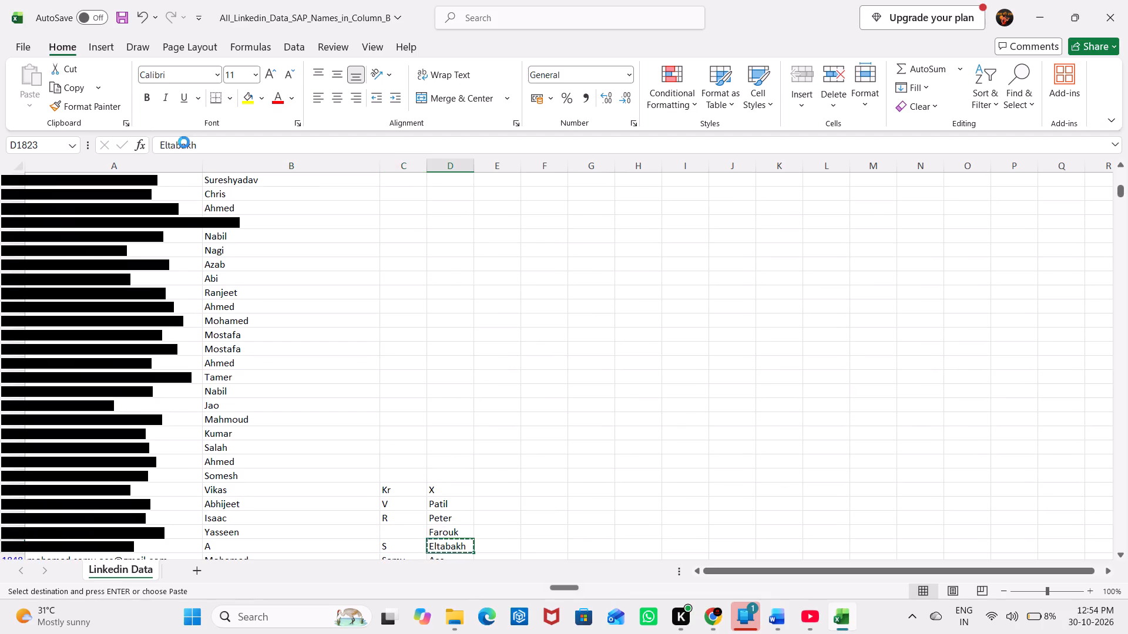
{"action": "key", "text": "Left"}
{"action": "key", "text": "Left"}
{"action": "key", "text": "ctrl+v"}
Clear the leftover name parts in columns C and D from row 1719 to row 1823.
{"action": "key", "text": "Right"}
{"action": "key", "text": "Right"}
{"action": "key", "text": "shift+Up"}
{"action": "key", "text": "shift+Up"}
{"action": "key", "text": "shift+Up"}
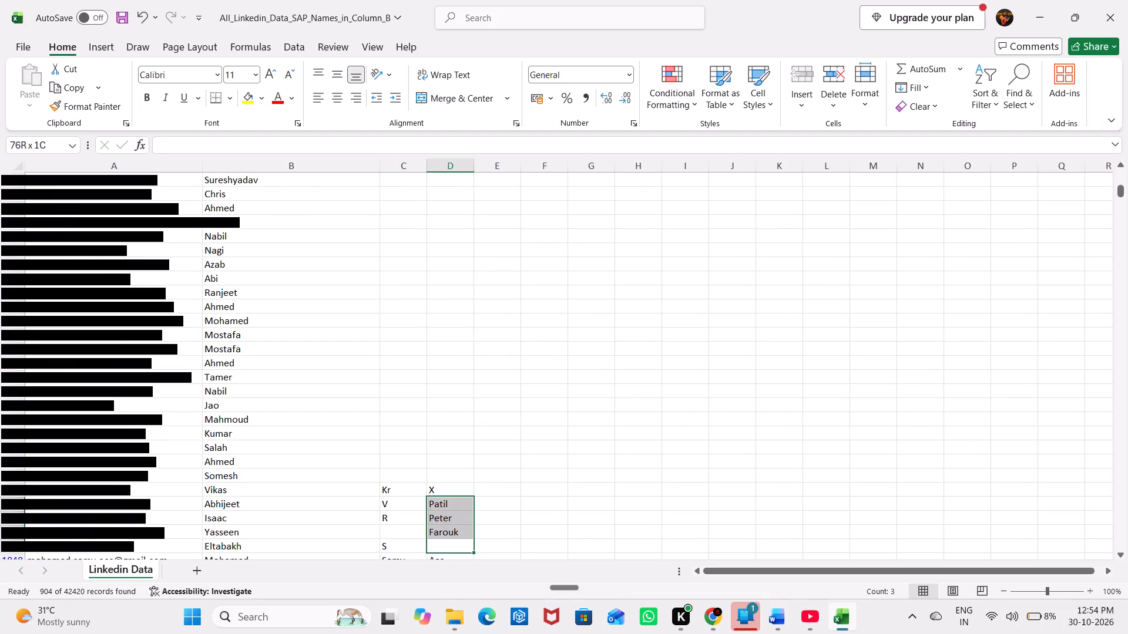
{"action": "key", "text": "shift+Left"}
{"action": "key", "text": "shift+Up"}
{"action": "key", "text": "Delete"}
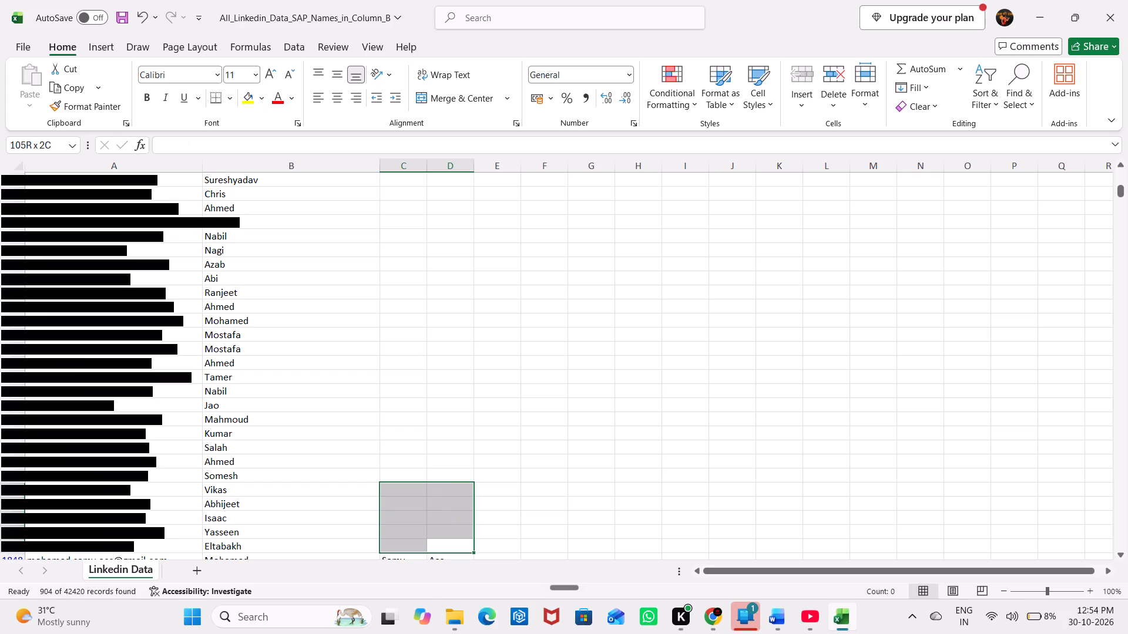
Clear the leftover entries in columns C and D from row 1848 to row 1895.
{"action": "key", "text": "Down"}
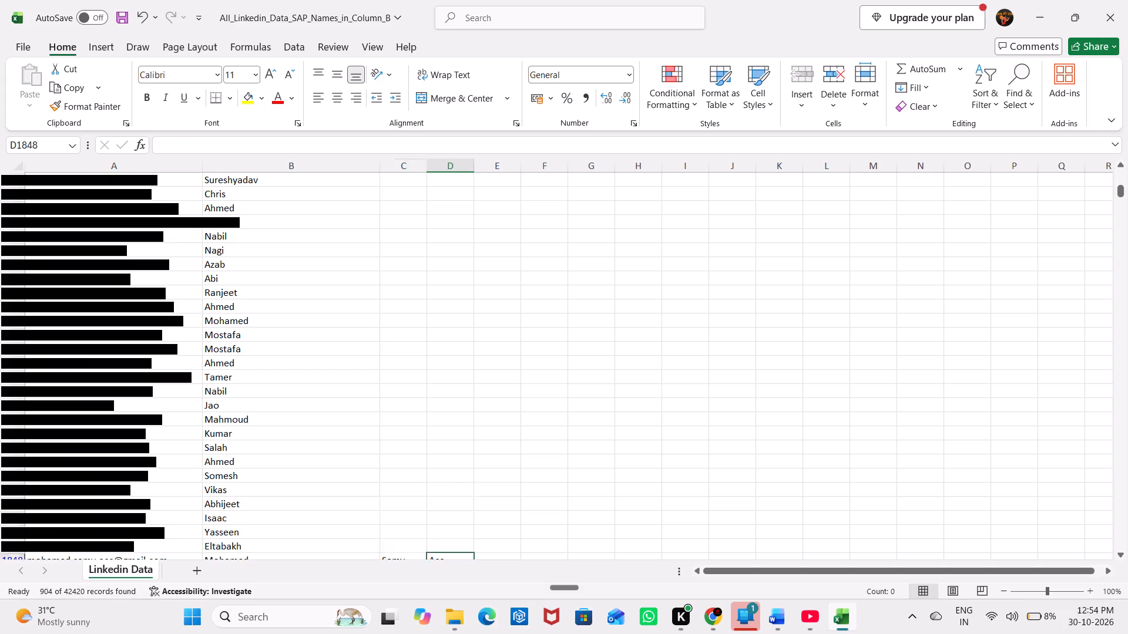
{"action": "key", "text": "Down"}
{"action": "key", "text": "Down"}
{"action": "key", "text": "Up"}
{"action": "key", "text": "Down"}
{"action": "key", "text": "Down"}
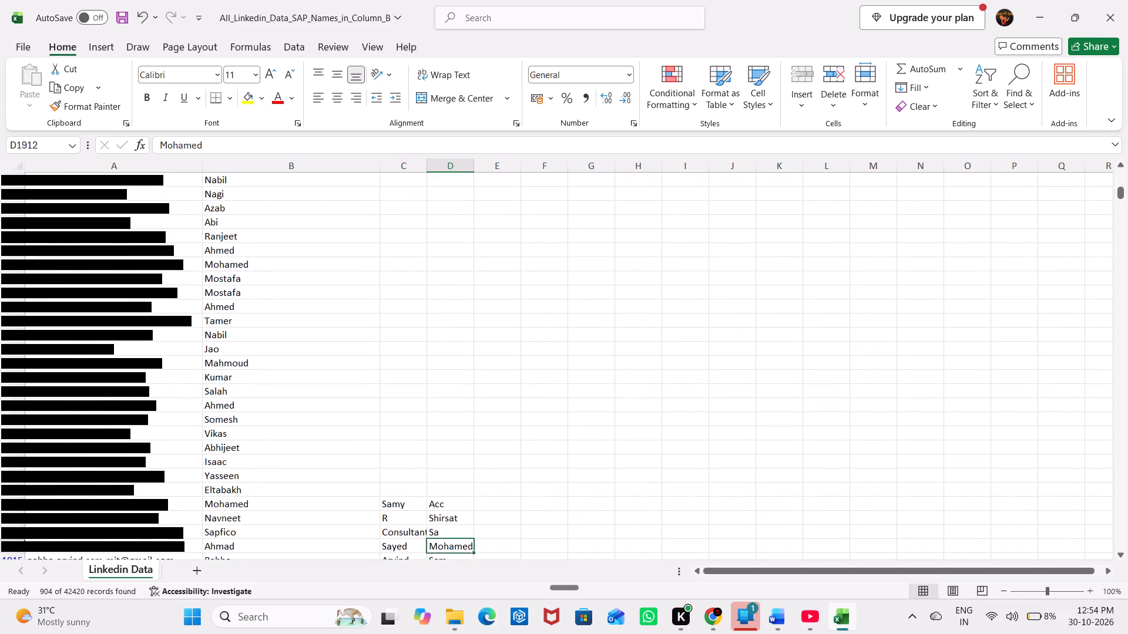
{"action": "key", "text": "Up"}
{"action": "key", "text": "Left"}
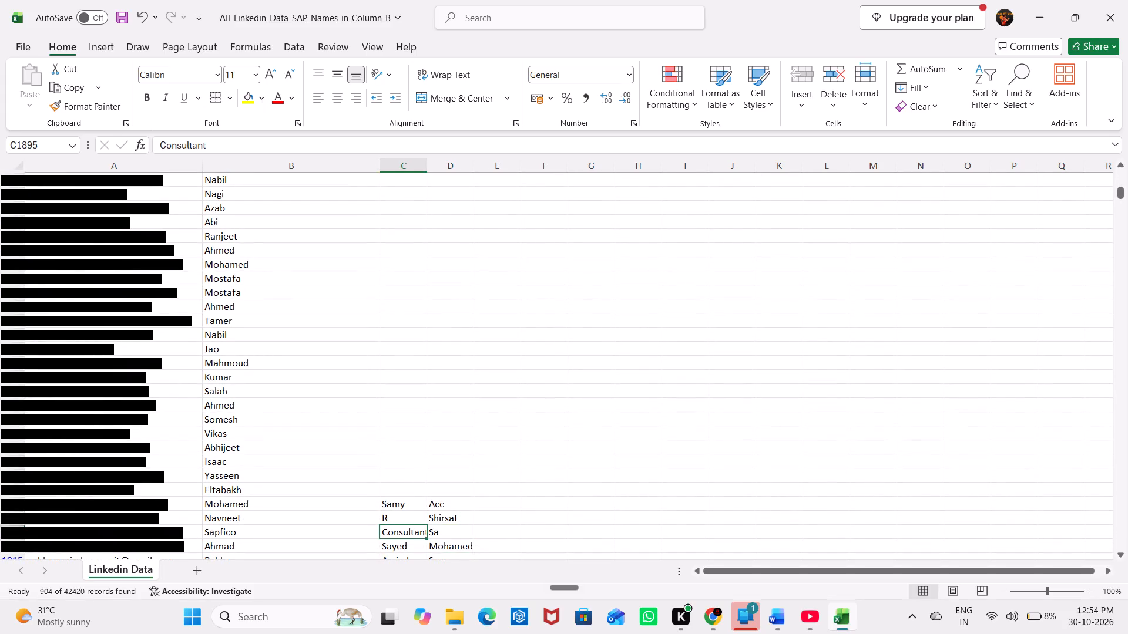
{"action": "key", "text": "shift+Up"}
{"action": "key", "text": "shift+Up"}
{"action": "key", "text": "shift+Right"}
{"action": "key", "text": "Delete"}
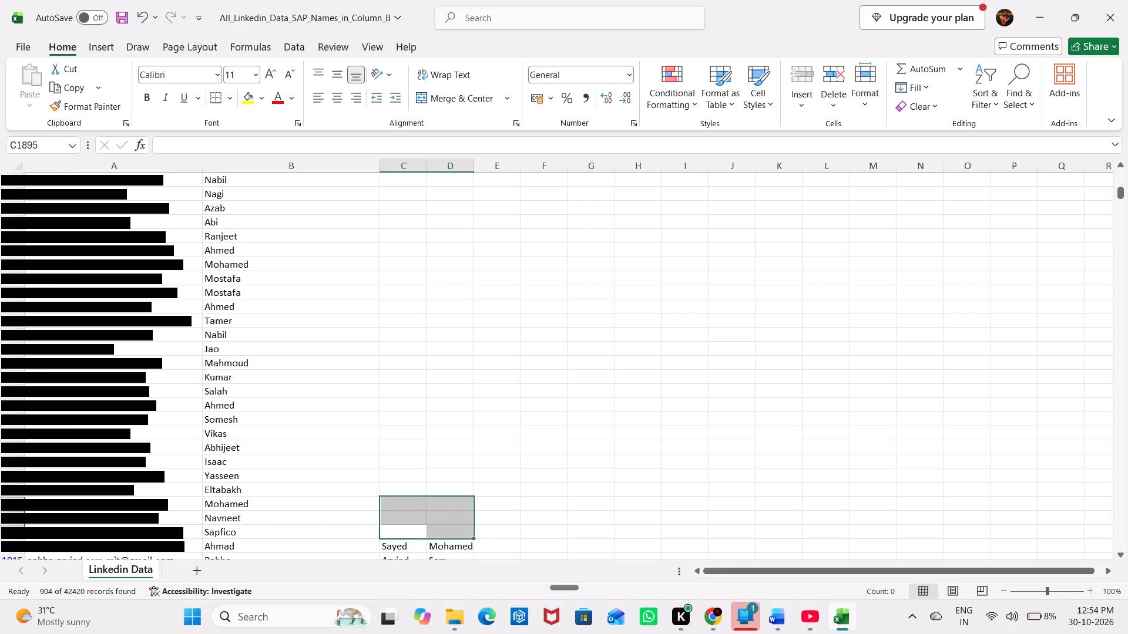
In row 1955, move Chintamani from column D to column B, overwriting the initial there.
{"action": "key", "text": "Down"}
{"action": "key", "text": "Down"}
{"action": "key", "text": "Down"}
{"action": "key", "text": "Up"}
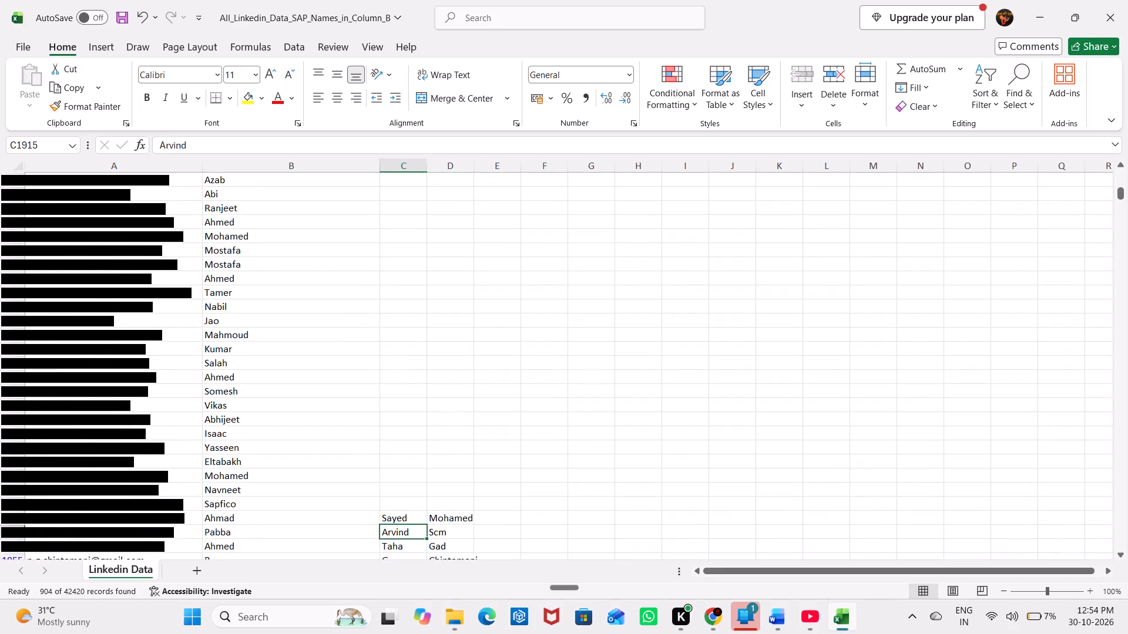
{"action": "key", "text": "Up"}
{"action": "key", "text": "shift+Down"}
{"action": "key", "text": "shift+Down"}
{"action": "key", "text": "shift+Down"}
{"action": "key", "text": "shift+Down"}
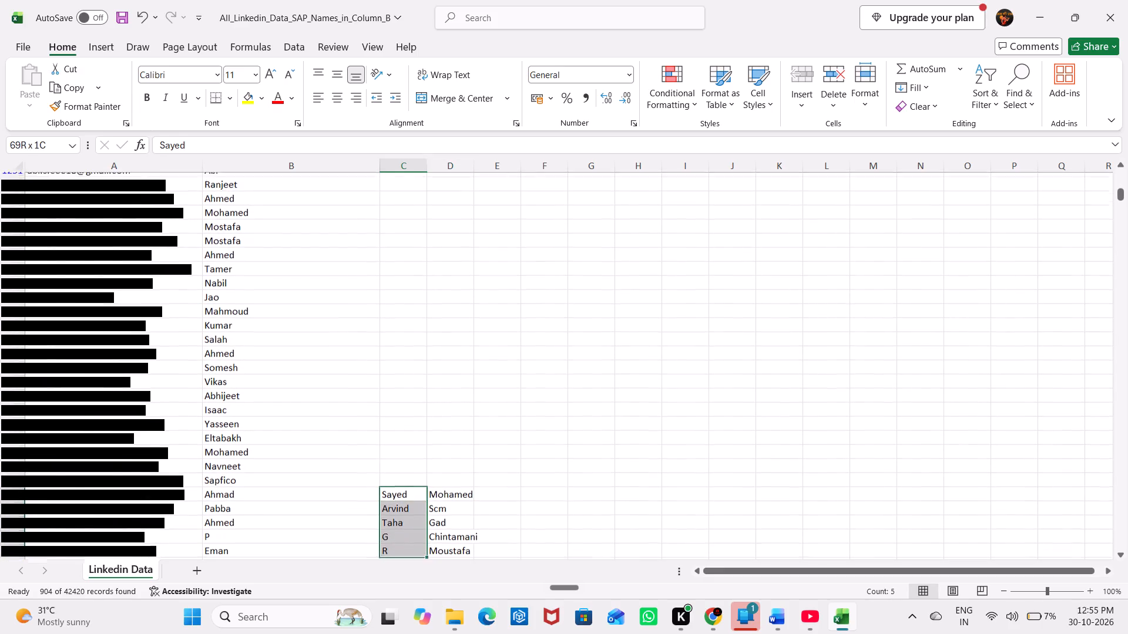
{"action": "key", "text": "Down"}
{"action": "key", "text": "Down"}
{"action": "key", "text": "Down"}
{"action": "key", "text": "Right"}
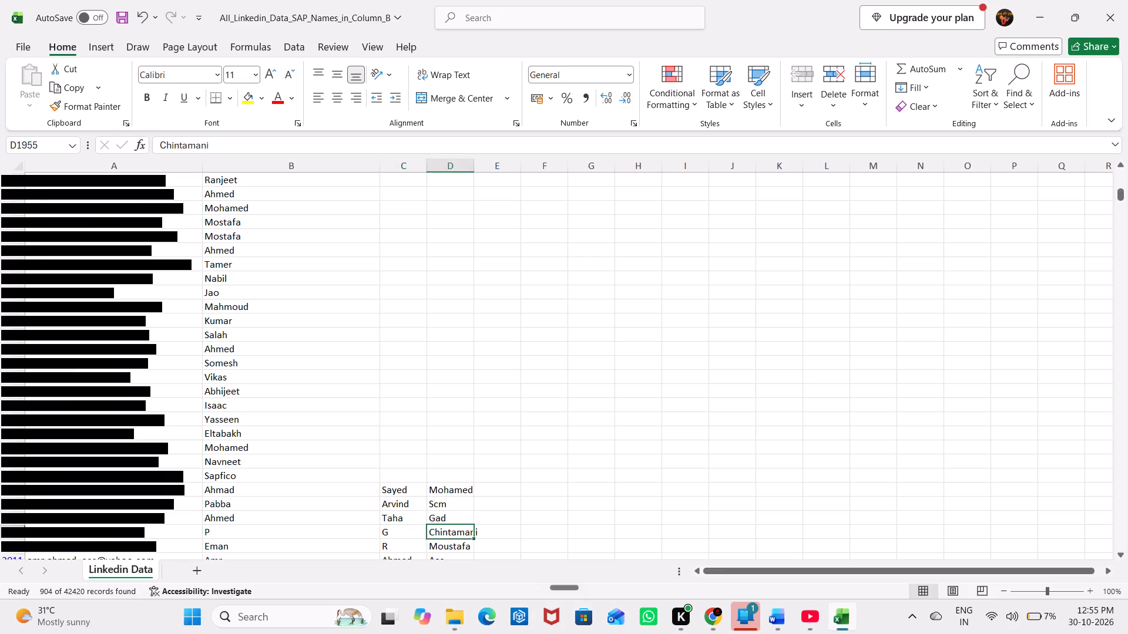
{"action": "key", "text": "ctrl+x"}
{"action": "key", "text": "Left"}
{"action": "key", "text": "Left"}
{"action": "key", "text": "ctrl+v"}
Clear the leftover name parts in columns C and D from row 1912 to row 1955.
{"action": "key", "text": "Right"}
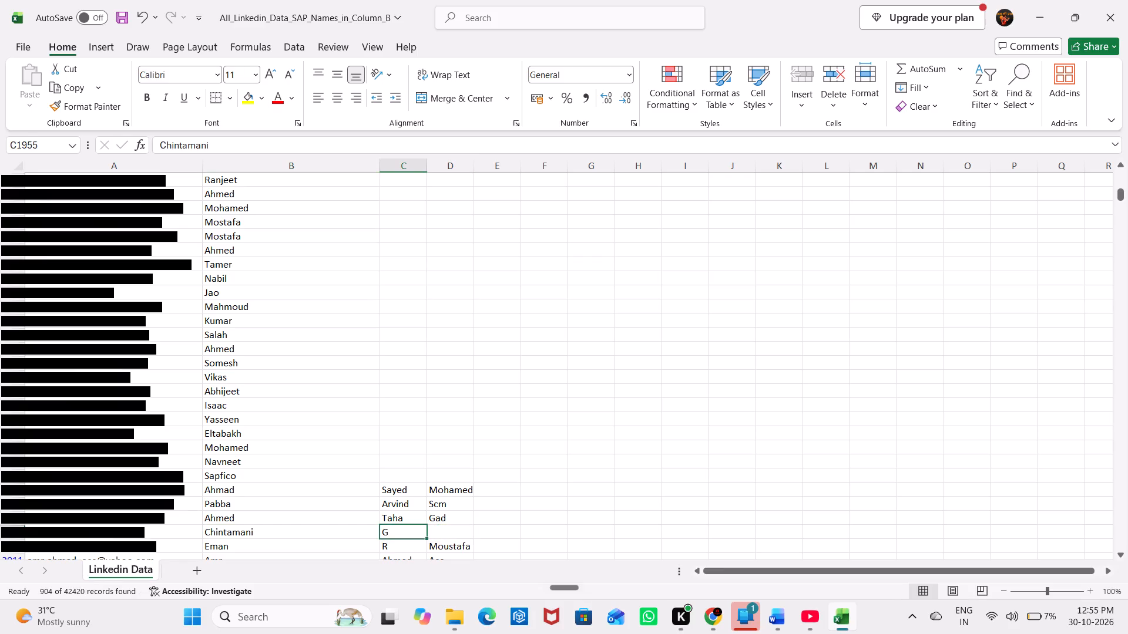
{"action": "key", "text": "shift+Up"}
{"action": "key", "text": "shift+Up"}
{"action": "key", "text": "shift+Up"}
{"action": "key", "text": "shift+Right"}
{"action": "key", "text": "Delete"}
In row 2219, move Abo from column D to column B, overwriting the initial there.
{"action": "key", "text": "Down"}
{"action": "key", "text": "Down"}
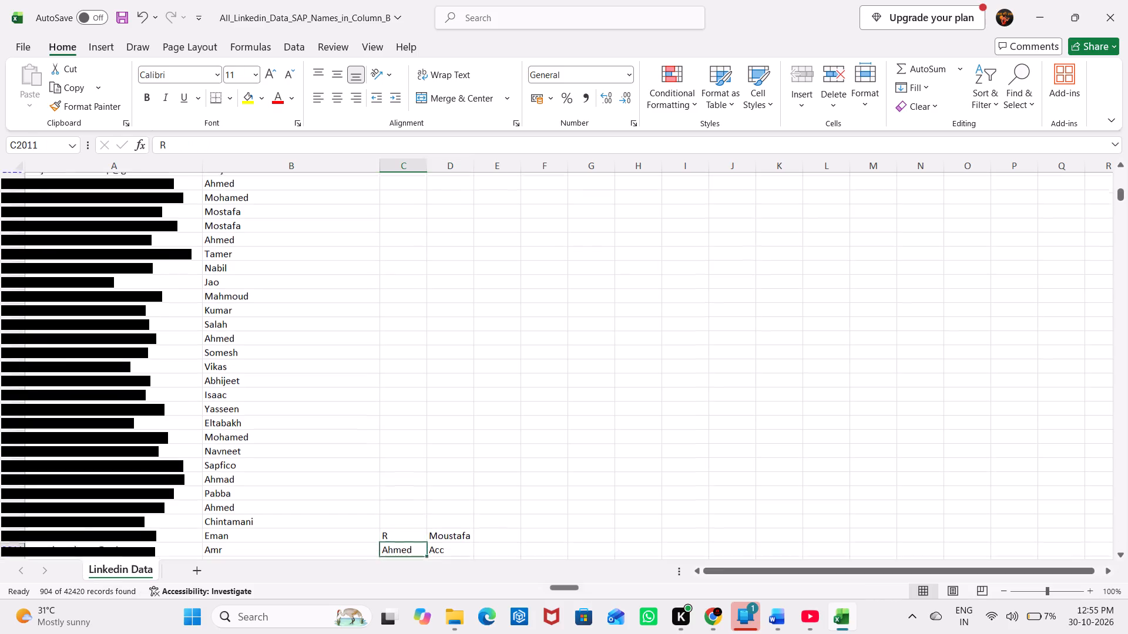
{"action": "key", "text": "shift+Up"}
{"action": "key", "text": "Right"}
{"action": "key", "text": "Up"}
{"action": "key", "text": "Left"}
{"action": "key", "text": "Down"}
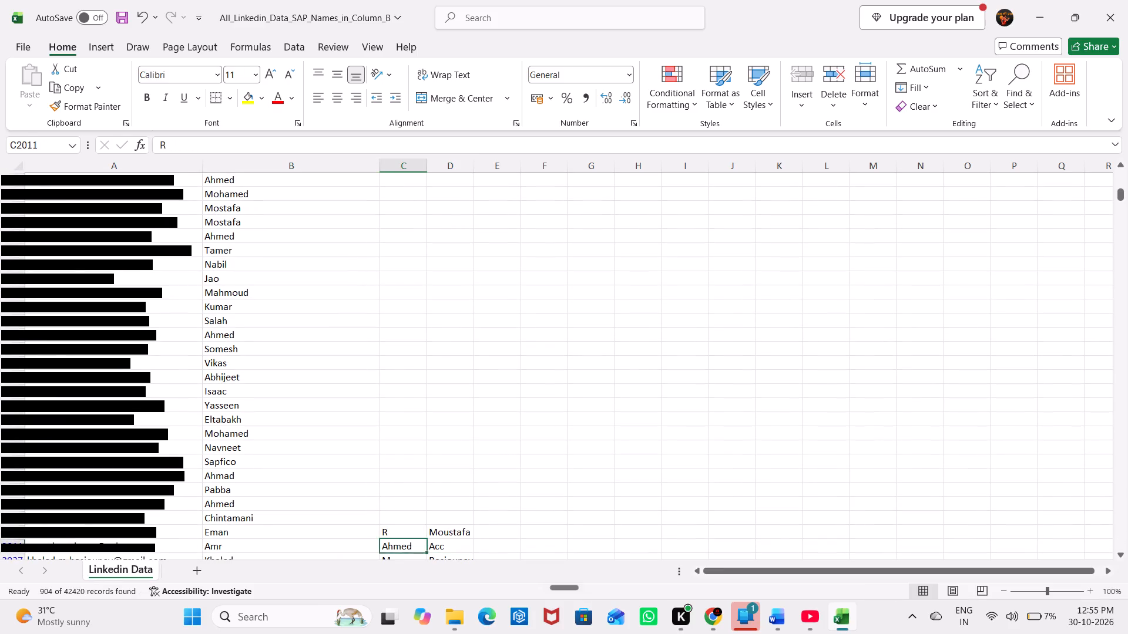
{"action": "key", "text": "Down"}
{"action": "key", "text": "Down"}
{"action": "key", "text": "Down"}
{"action": "key", "text": "Up"}
{"action": "key", "text": "Down"}
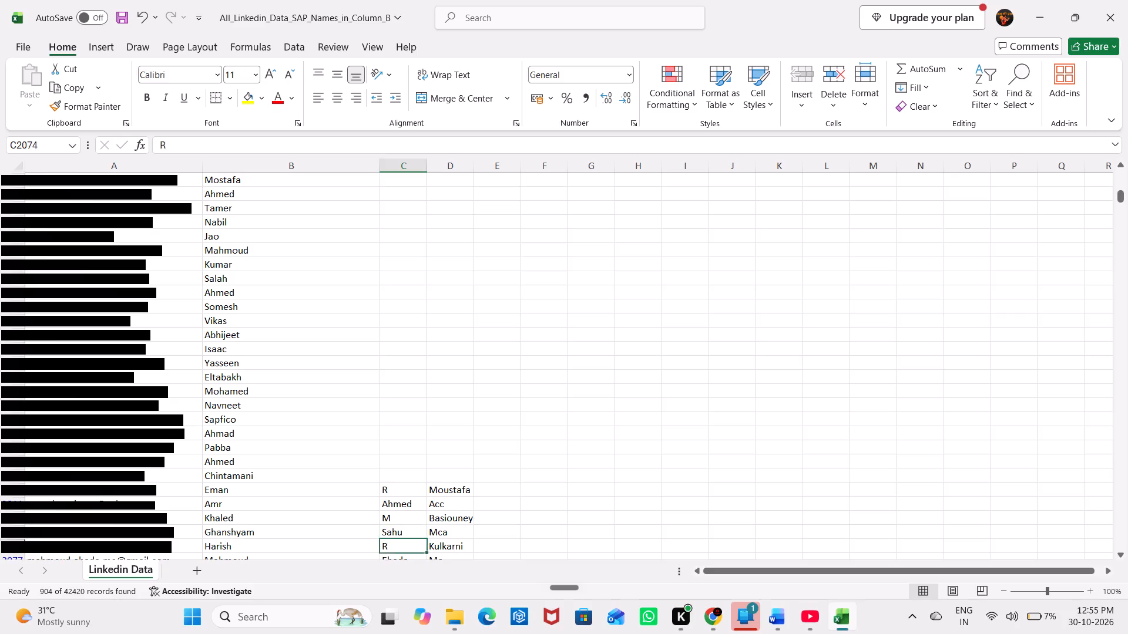
{"action": "key", "text": "Down"}
{"action": "key", "text": "Down"}
{"action": "key", "text": "Down"}
{"action": "key", "text": "Up"}
{"action": "key", "text": "Right"}
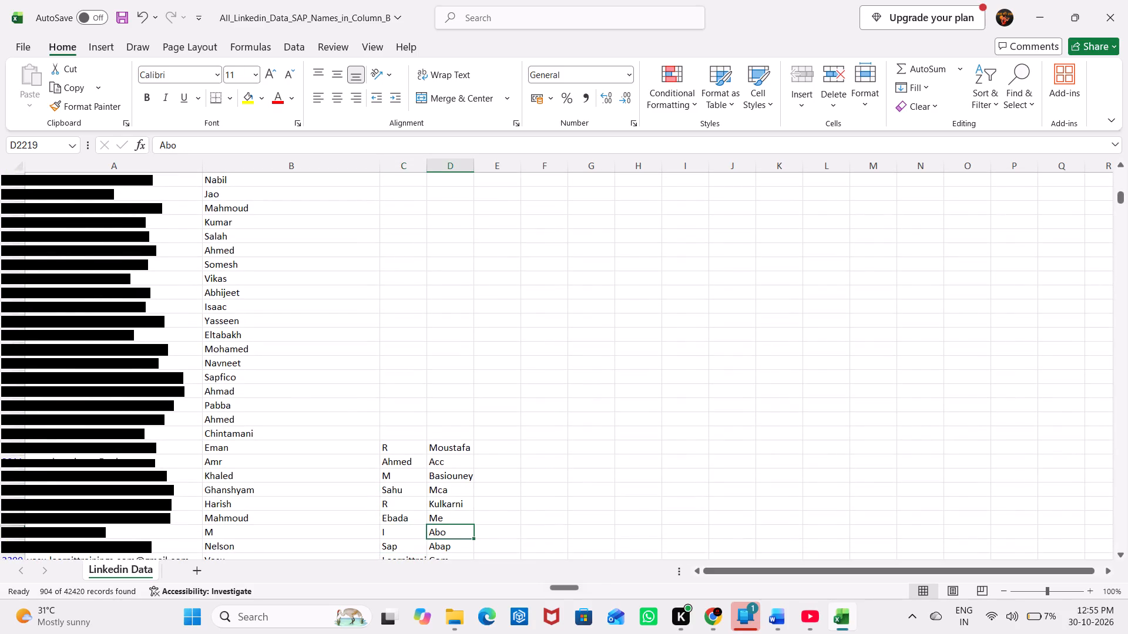
{"action": "key", "text": "ctrl+x"}
{"action": "key", "text": "Left"}
{"action": "key", "text": "Left"}
{"action": "key", "text": "Left"}
{"action": "key", "text": "Right"}
{"action": "key", "text": "ctrl+v"}
Clear the leftover name parts in columns C and D from row 1980 to row 2219.
{"action": "key", "text": "Right"}
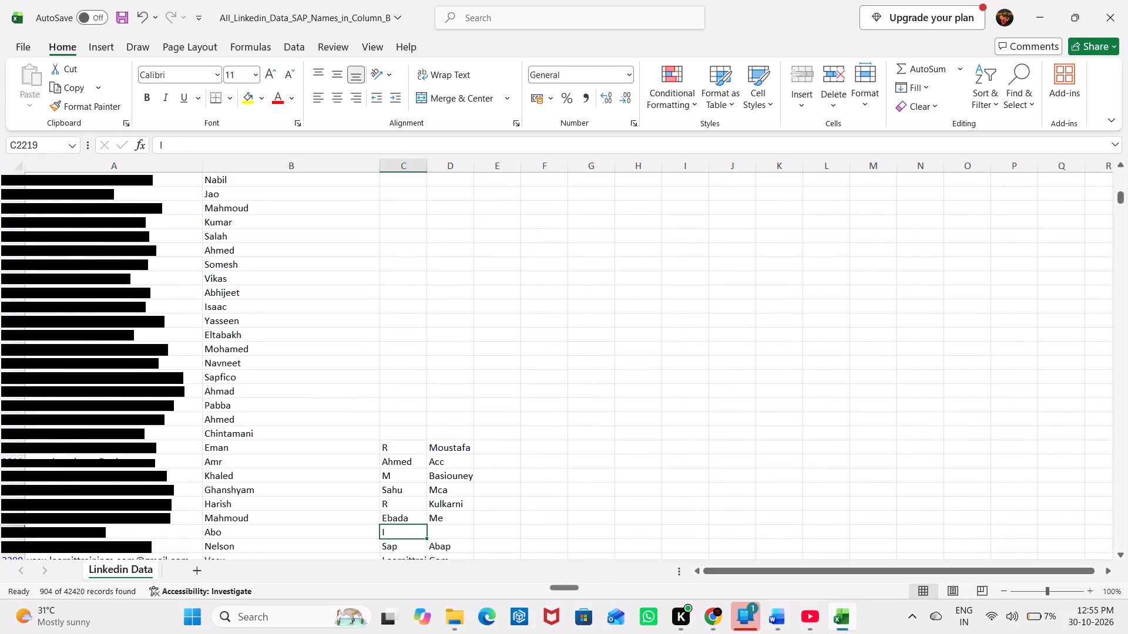
{"action": "key", "text": "shift+Up"}
{"action": "key", "text": "shift+Up"}
{"action": "key", "text": "shift+Up"}
{"action": "key", "text": "shift+Up"}
{"action": "key", "text": "shift+Up"}
{"action": "key", "text": "shift+Right"}
{"action": "key", "text": "shift+Up"}
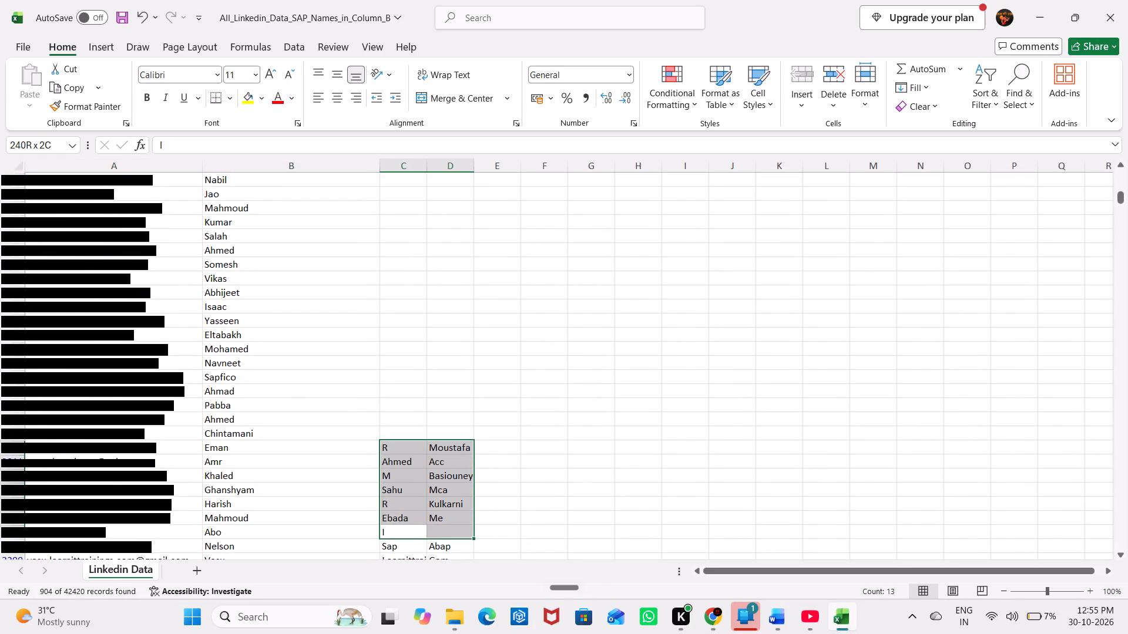
{"action": "key", "text": "Delete"}
In row 2529, move Abbasi from column C to column B, overwriting the initial there.
{"action": "key", "text": "Down"}
{"action": "key", "text": "Down"}
{"action": "key", "text": "Up"}
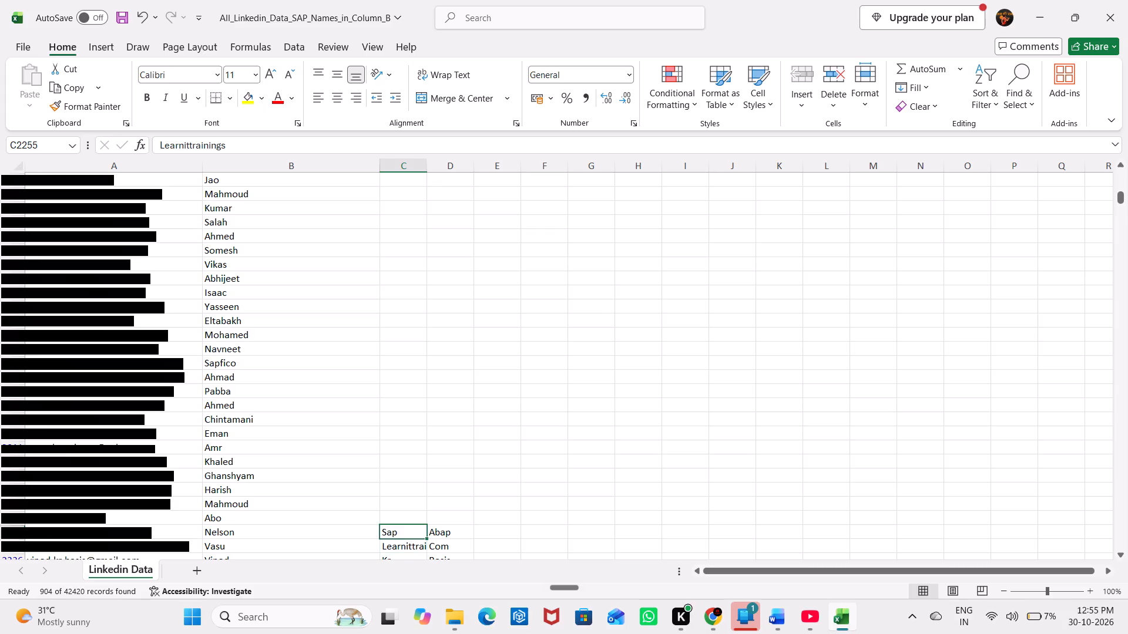
{"action": "key", "text": "Down"}
{"action": "key", "text": "Down"}
{"action": "key", "text": "Down"}
{"action": "key", "text": "Down"}
{"action": "key", "text": "Down"}
{"action": "key", "text": "Down"}
{"action": "key", "text": "Down"}
{"action": "key", "text": "Down"}
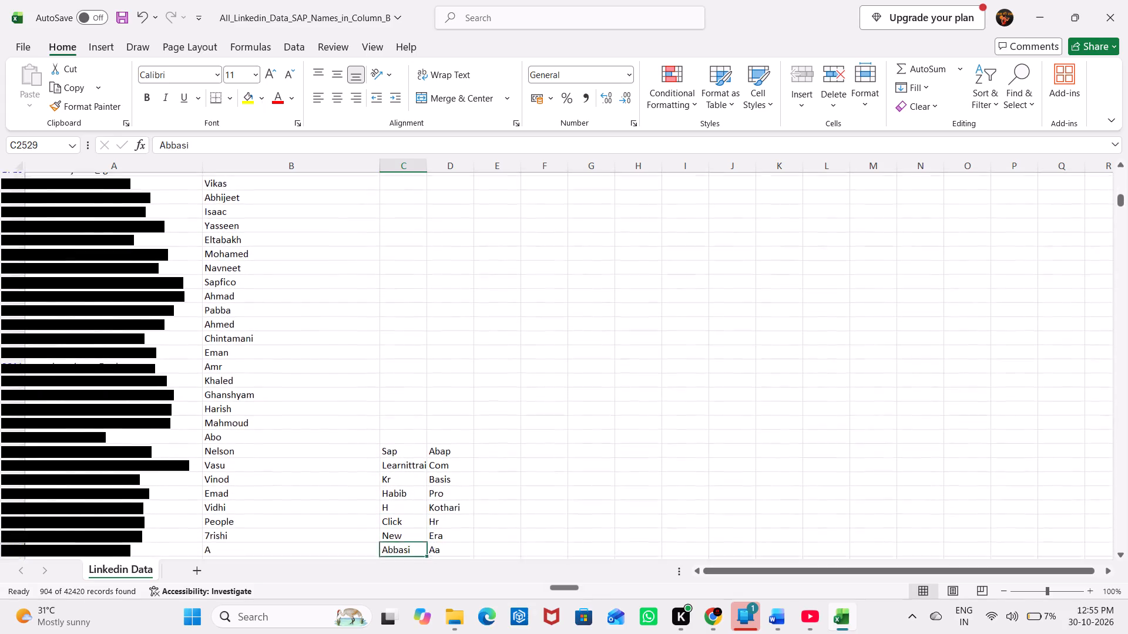
{"action": "key", "text": "Down"}
{"action": "key", "text": "Up"}
{"action": "key", "text": "Up"}
{"action": "key", "text": "ctrl+x"}
{"action": "key", "text": "Left"}
{"action": "key", "text": "Left"}
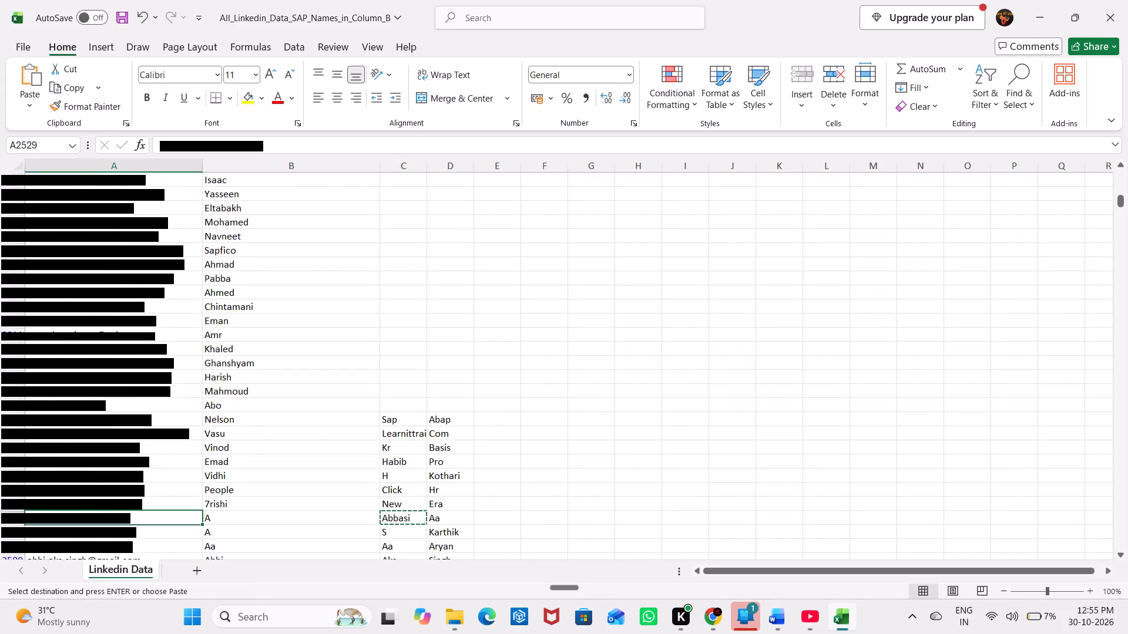
{"action": "key", "text": "Right"}
{"action": "key", "text": "ctrl+v"}
In row 2534, move Karthik from column D to column B, overwriting the initial there.
{"action": "key", "text": "Down"}
{"action": "key", "text": "Right"}
{"action": "key", "text": "Down"}
{"action": "key", "text": "Right"}
{"action": "key", "text": "Up"}
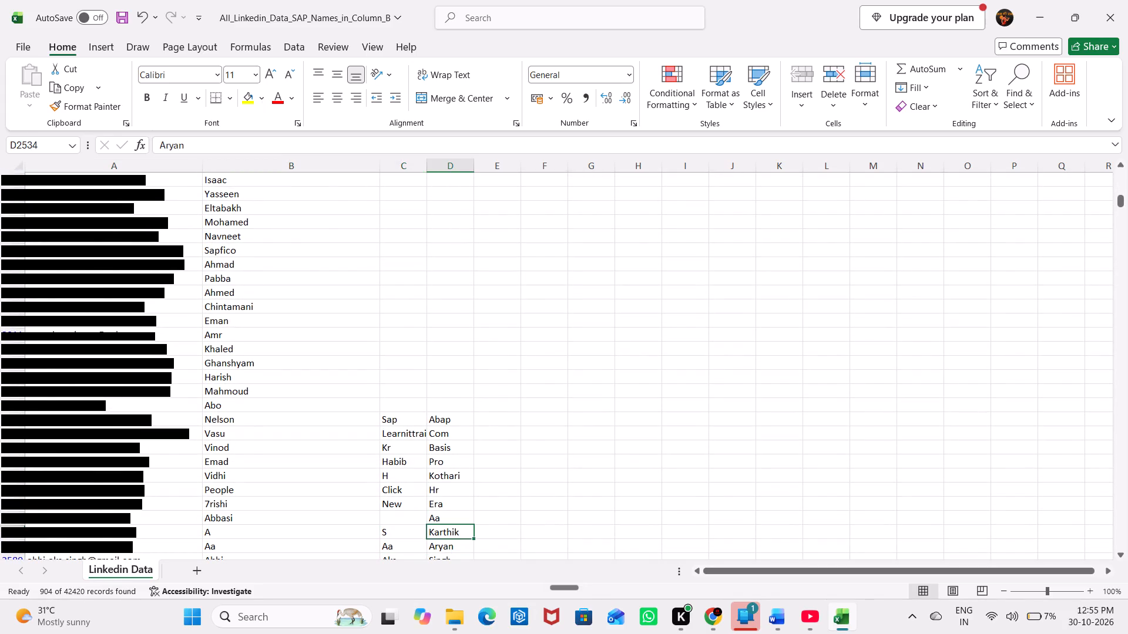
{"action": "key", "text": "ctrl+x"}
{"action": "key", "text": "Left"}
{"action": "key", "text": "Left"}
{"action": "key", "text": "ctrl+v"}
In row 2540, move Aryan from column D to column B, overwriting Aa.
{"action": "key", "text": "Down"}
{"action": "key", "text": "Right"}
{"action": "key", "text": "Right"}
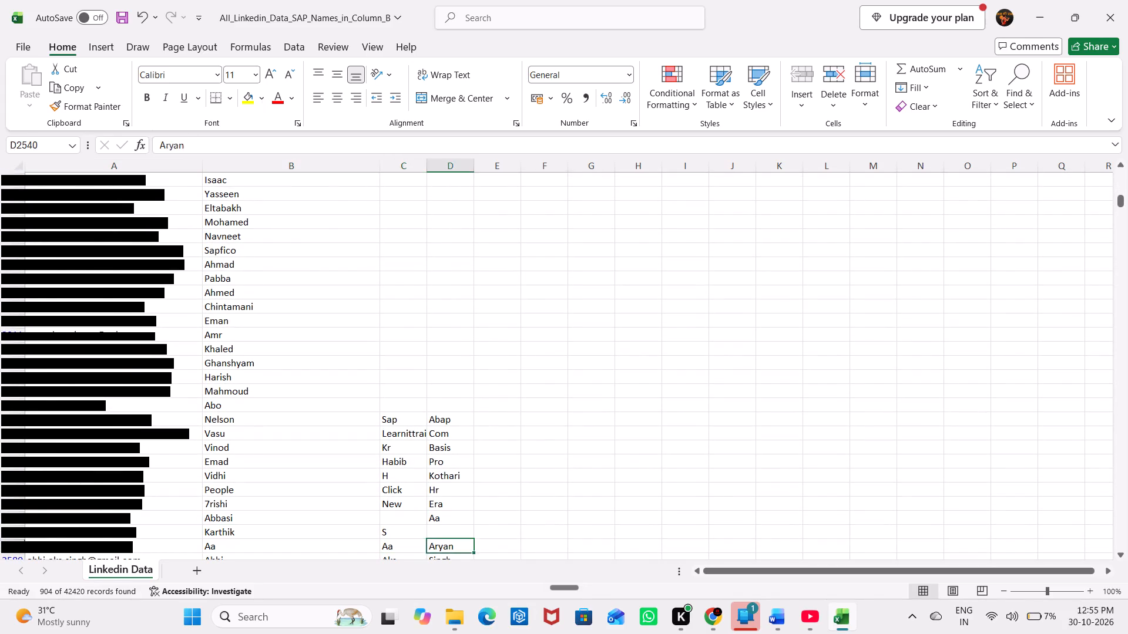
{"action": "key", "text": "ctrl+x"}
{"action": "key", "text": "Left"}
{"action": "key", "text": "Left"}
{"action": "key", "text": "ctrl+v"}
Correct the name 7rishi in column B of row 2523 to Rishi.
{"action": "key", "text": "Down"}
{"action": "key", "text": "Down"}
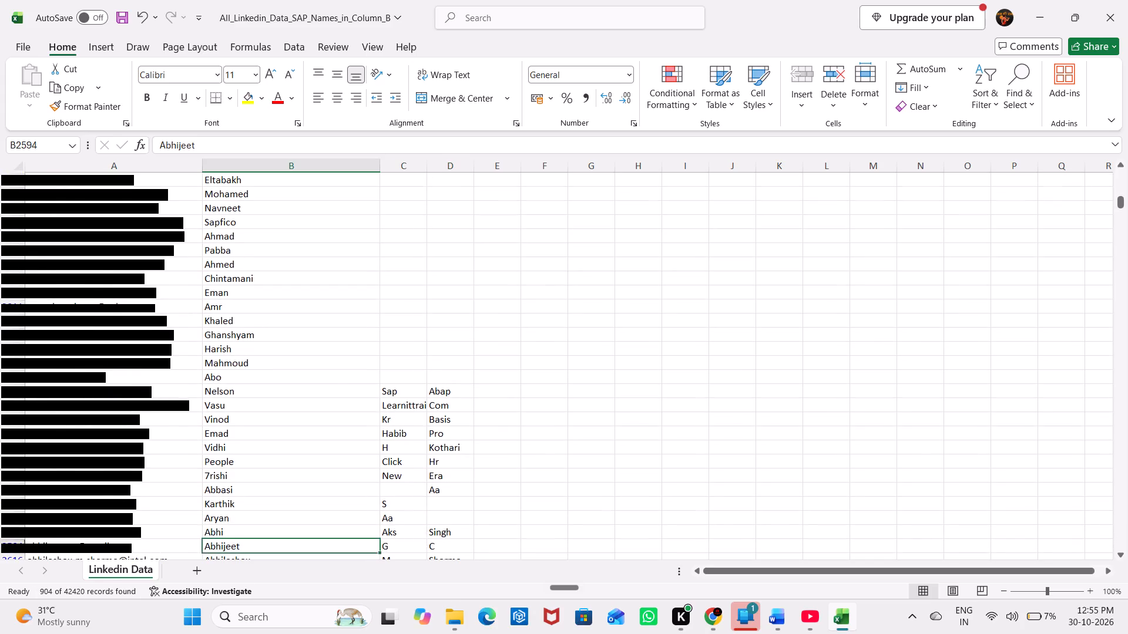
{"action": "key", "text": "Up"}
{"action": "key", "text": "Up"}
{"action": "key", "text": "Up"}
{"action": "key", "text": "Up"}
{"action": "key", "text": "Up"}
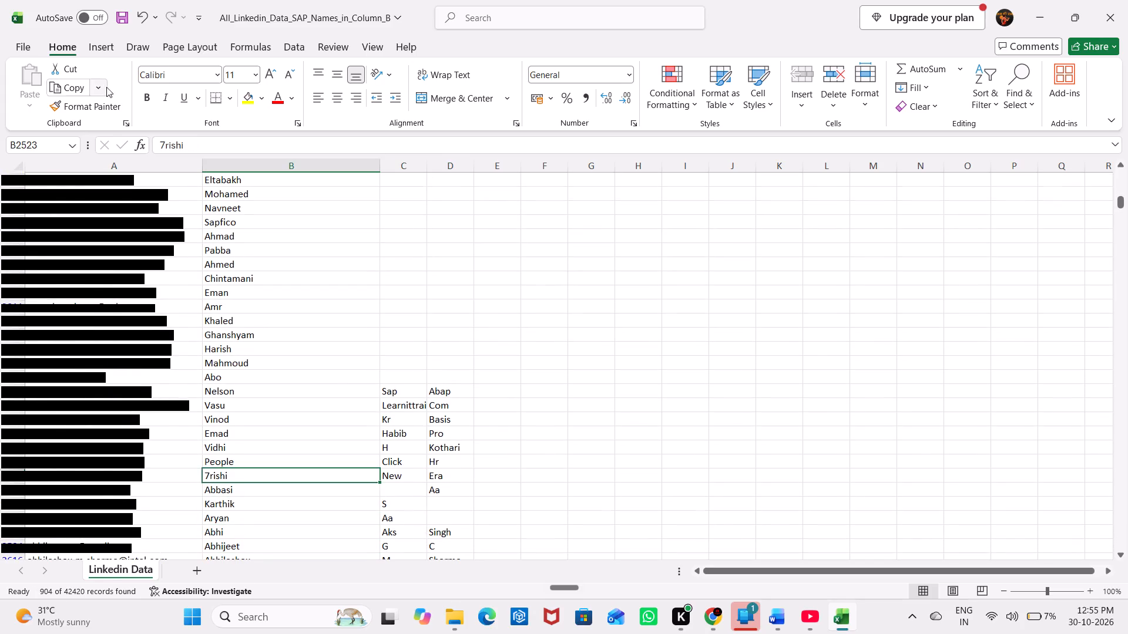
{"action": "left_click_drag", "start_coordinate": [169, 143], "coordinate": [129, 146]}
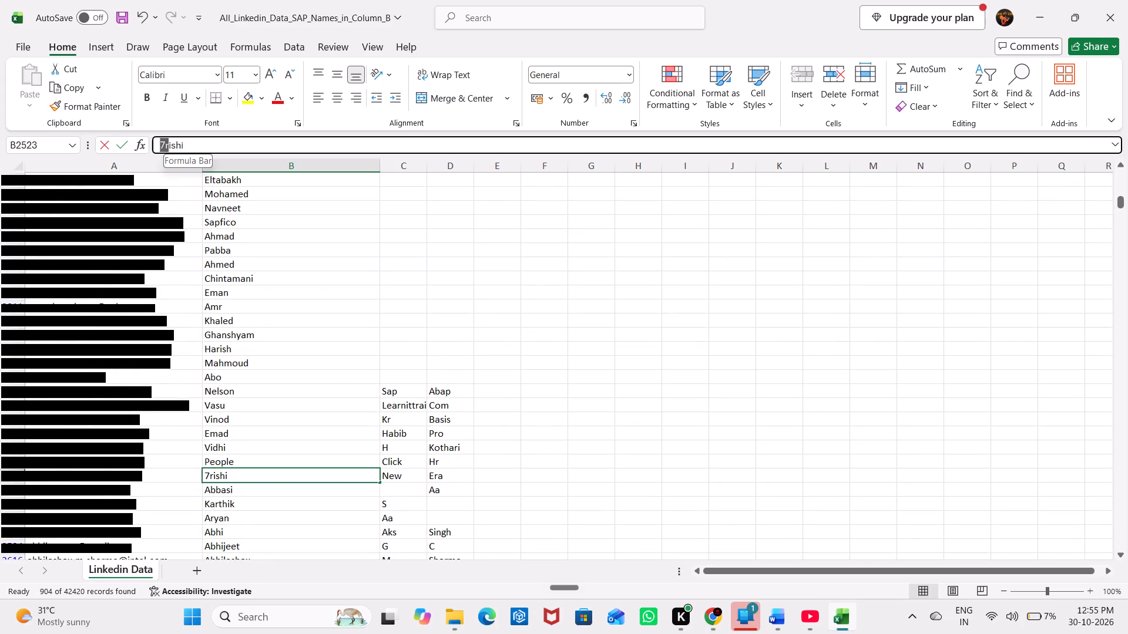
{"action": "left_click_drag", "start_coordinate": [129, 146], "coordinate": [105, 153]}
{"action": "key", "text": "shift+r"}
{"action": "key", "text": "Return"}
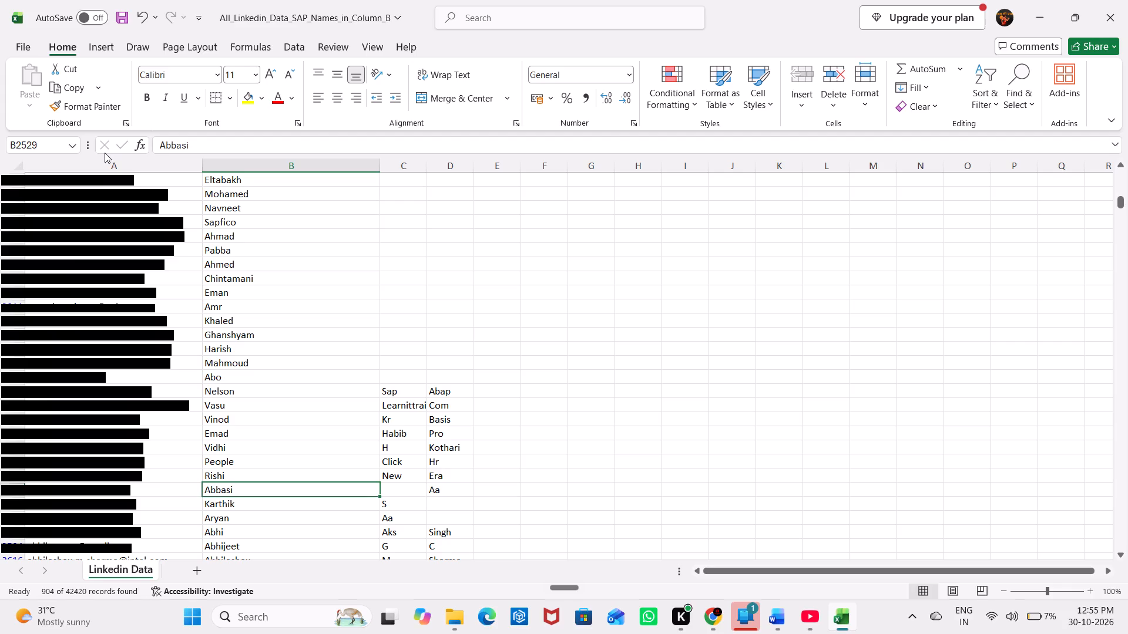
Clear the leftover name parts in columns C and D from Nelson's row down through Aditya's row 2735.
{"action": "key", "text": "Down"}
{"action": "key", "text": "Down"}
{"action": "key", "text": "Down"}
{"action": "key", "text": "Down"}
{"action": "key", "text": "Down"}
{"action": "key", "text": "Down"}
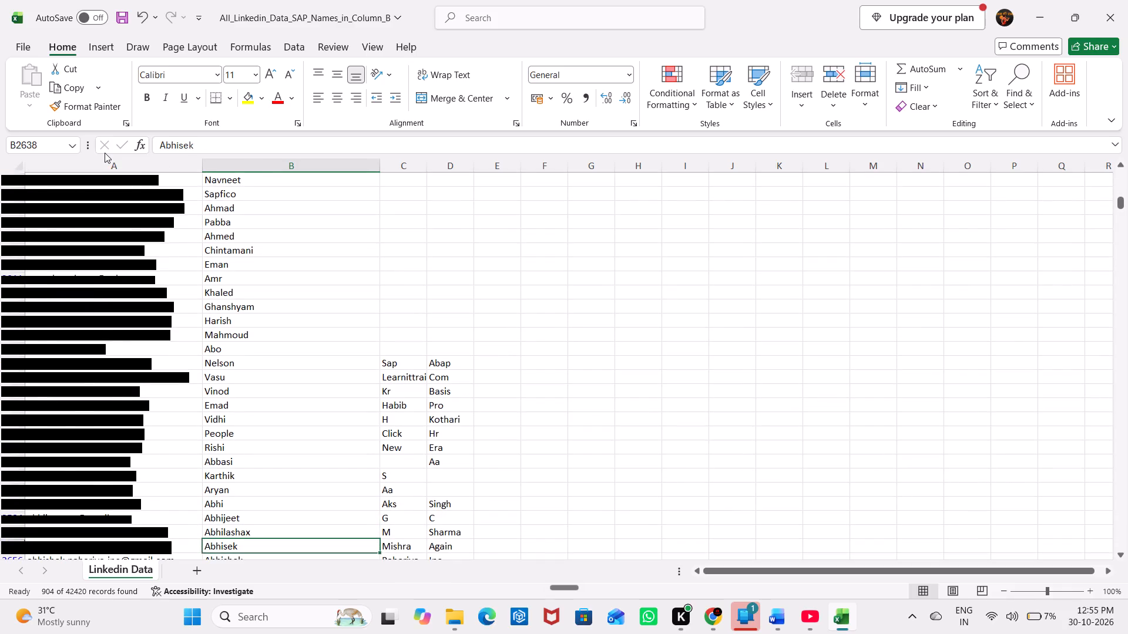
{"action": "key", "text": "Right"}
{"action": "key", "text": "Down"}
{"action": "key", "text": "Down"}
{"action": "key", "text": "Down"}
{"action": "key", "text": "Down"}
{"action": "key", "text": "Down"}
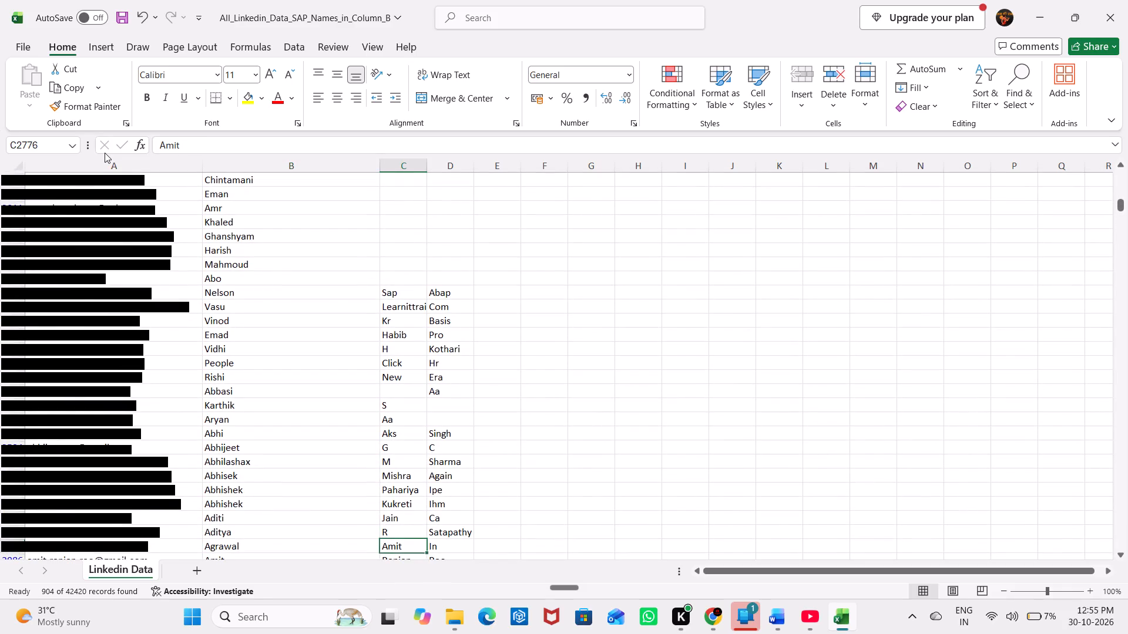
{"action": "key", "text": "Up"}
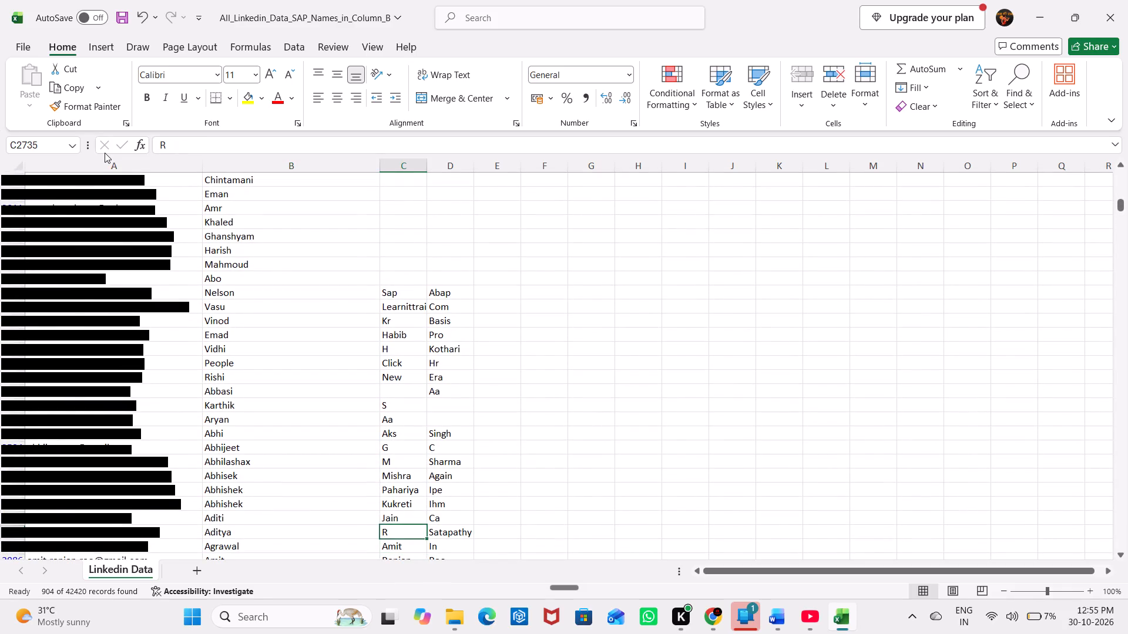
{"action": "key", "text": "shift+Up"}
{"action": "key", "text": "shift+Up"}
{"action": "key", "text": "shift+Up"}
{"action": "key", "text": "shift+Up"}
{"action": "key", "text": "shift+Up"}
{"action": "key", "text": "shift+Up"}
{"action": "key", "text": "shift+Up"}
{"action": "key", "text": "shift+Up"}
{"action": "key", "text": "shift+Up"}
{"action": "key", "text": "shift+Up"}
{"action": "key", "text": "shift+Up"}
{"action": "key", "text": "shift+Up"}
{"action": "key", "text": "shift+Up"}
{"action": "key", "text": "shift+Up"}
{"action": "key", "text": "shift+Up"}
{"action": "key", "text": "shift+Up"}
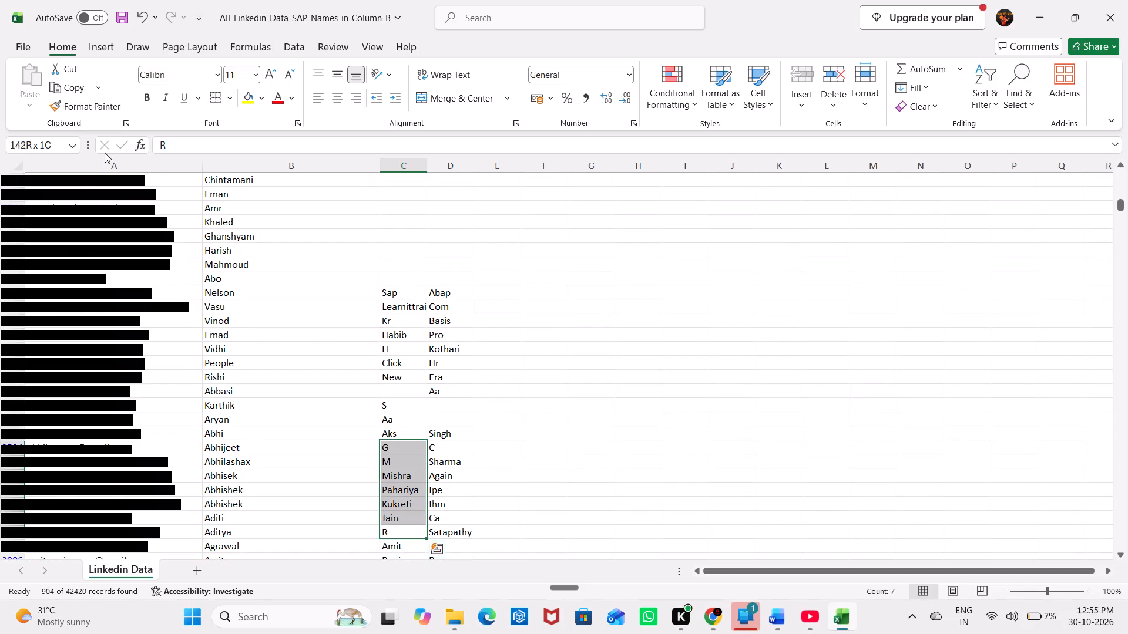
{"action": "key", "text": "shift+Up"}
{"action": "key", "text": "shift+Right"}
{"action": "key", "text": "Delete"}
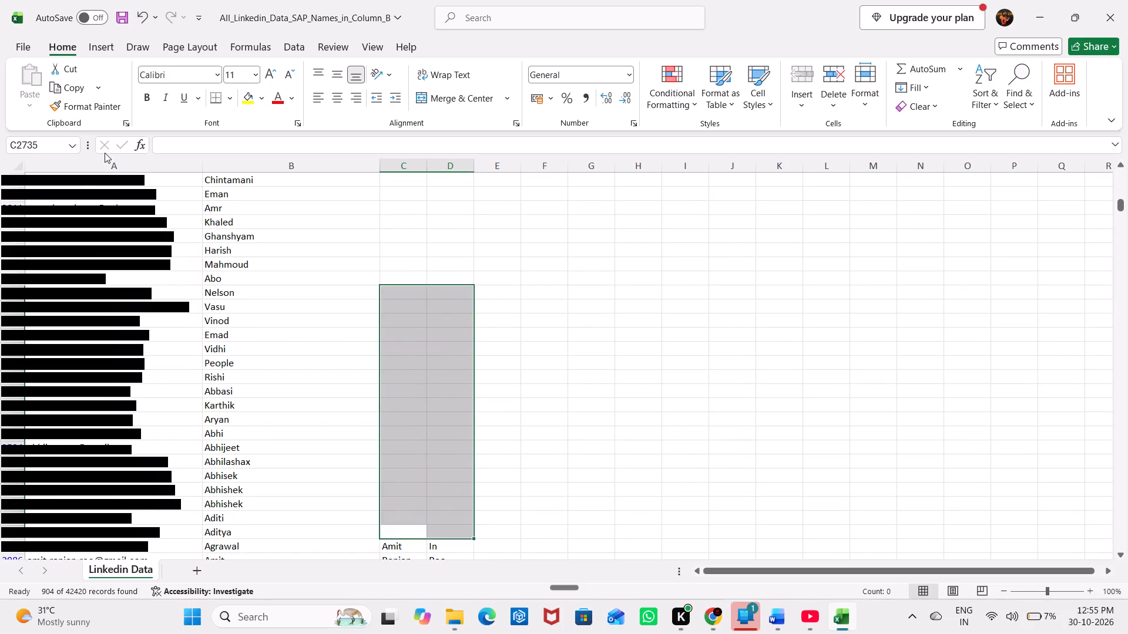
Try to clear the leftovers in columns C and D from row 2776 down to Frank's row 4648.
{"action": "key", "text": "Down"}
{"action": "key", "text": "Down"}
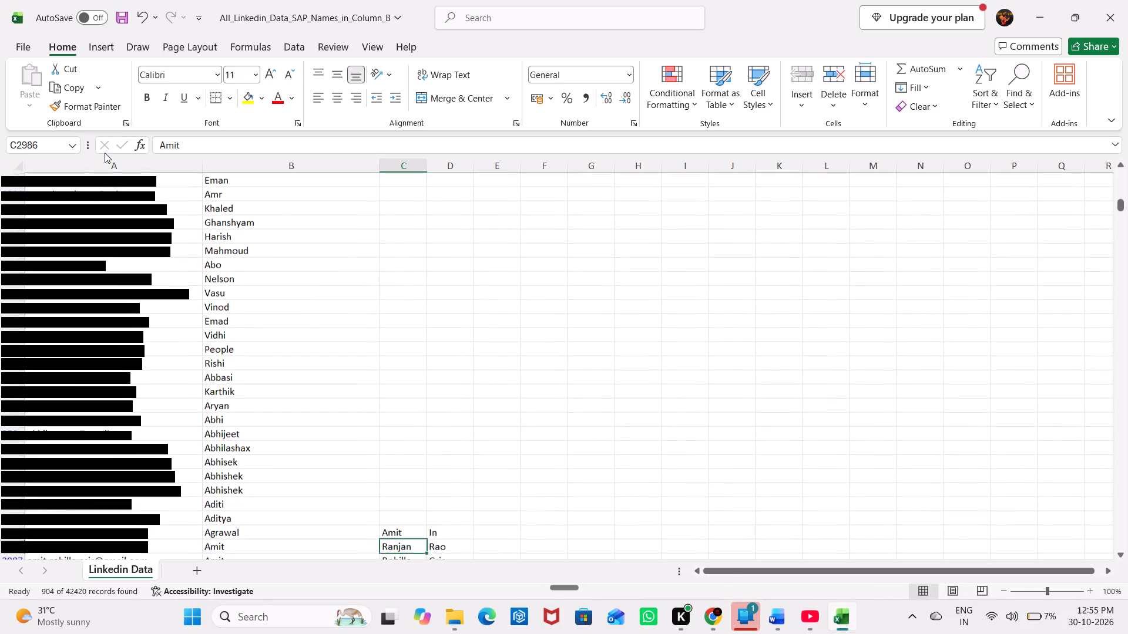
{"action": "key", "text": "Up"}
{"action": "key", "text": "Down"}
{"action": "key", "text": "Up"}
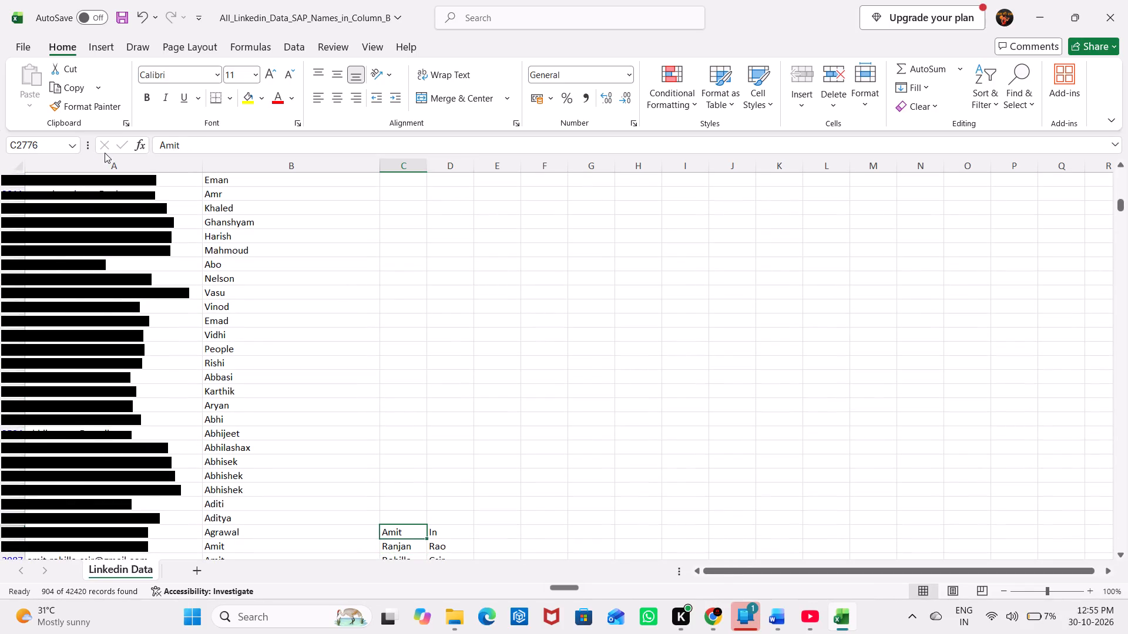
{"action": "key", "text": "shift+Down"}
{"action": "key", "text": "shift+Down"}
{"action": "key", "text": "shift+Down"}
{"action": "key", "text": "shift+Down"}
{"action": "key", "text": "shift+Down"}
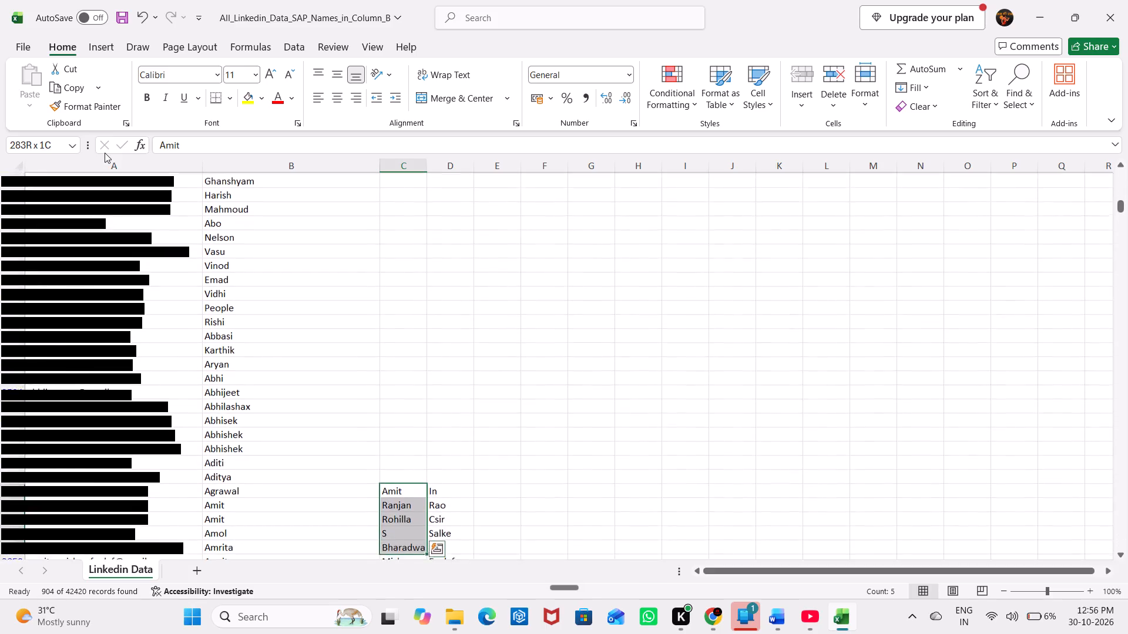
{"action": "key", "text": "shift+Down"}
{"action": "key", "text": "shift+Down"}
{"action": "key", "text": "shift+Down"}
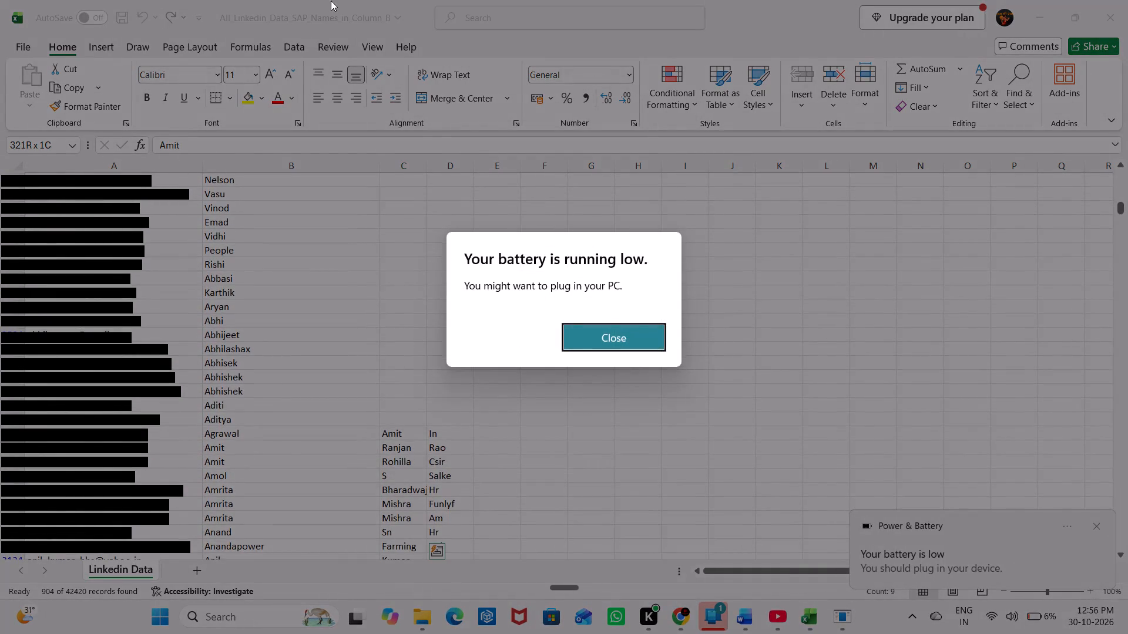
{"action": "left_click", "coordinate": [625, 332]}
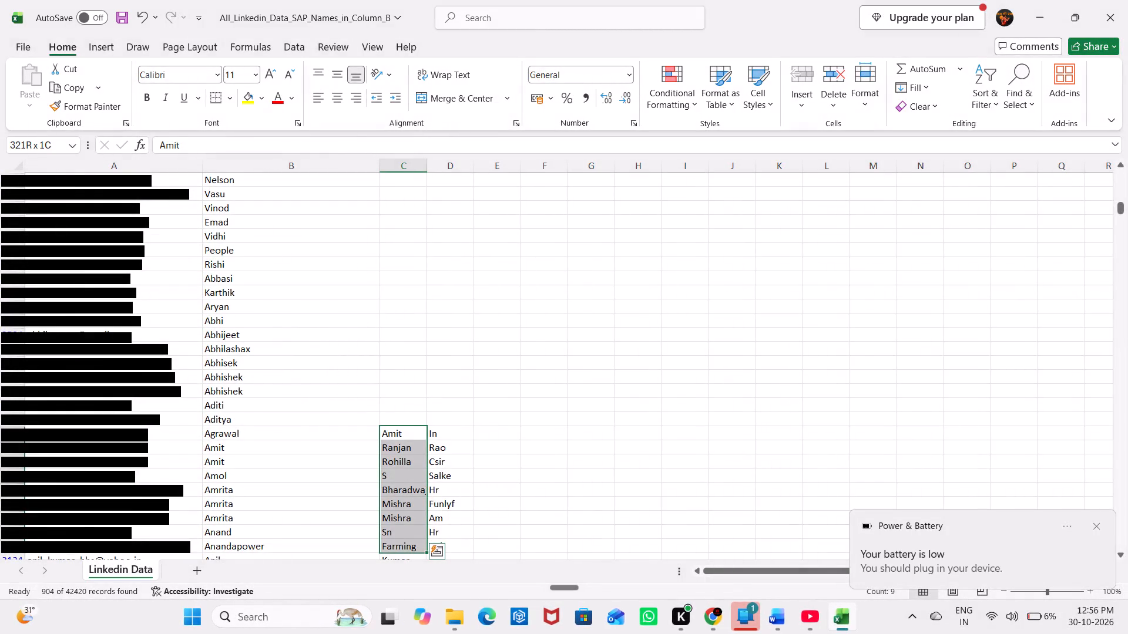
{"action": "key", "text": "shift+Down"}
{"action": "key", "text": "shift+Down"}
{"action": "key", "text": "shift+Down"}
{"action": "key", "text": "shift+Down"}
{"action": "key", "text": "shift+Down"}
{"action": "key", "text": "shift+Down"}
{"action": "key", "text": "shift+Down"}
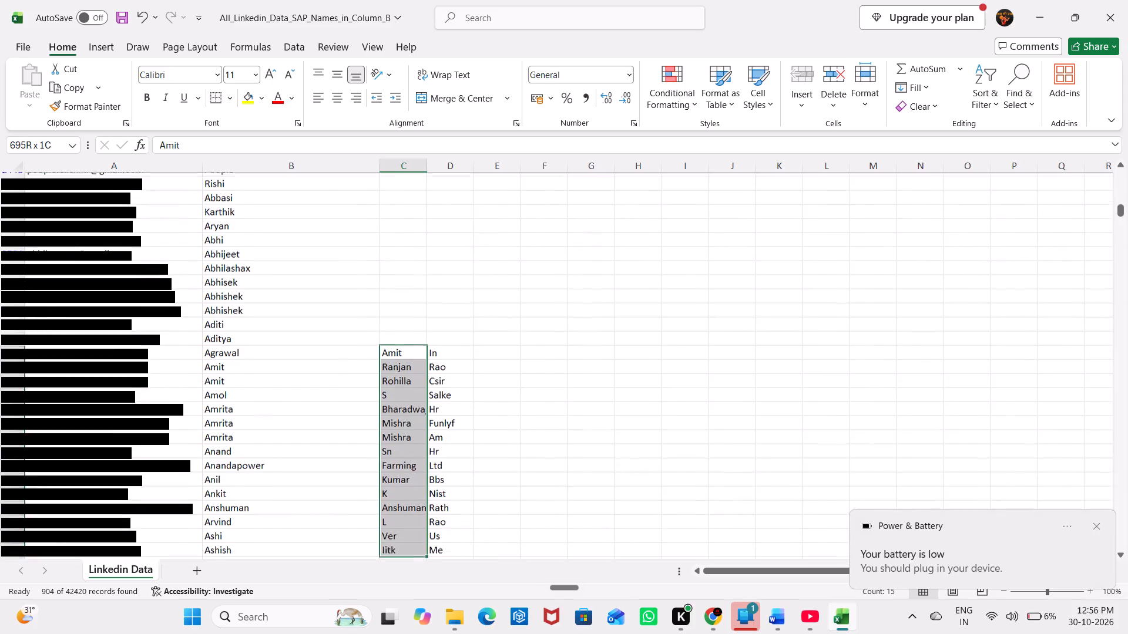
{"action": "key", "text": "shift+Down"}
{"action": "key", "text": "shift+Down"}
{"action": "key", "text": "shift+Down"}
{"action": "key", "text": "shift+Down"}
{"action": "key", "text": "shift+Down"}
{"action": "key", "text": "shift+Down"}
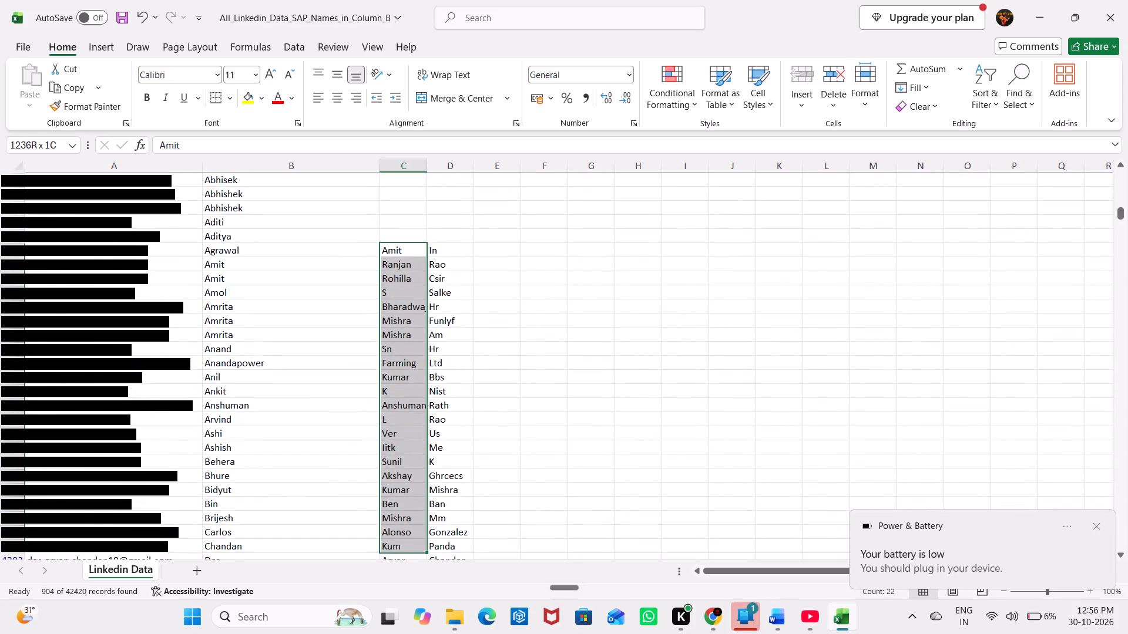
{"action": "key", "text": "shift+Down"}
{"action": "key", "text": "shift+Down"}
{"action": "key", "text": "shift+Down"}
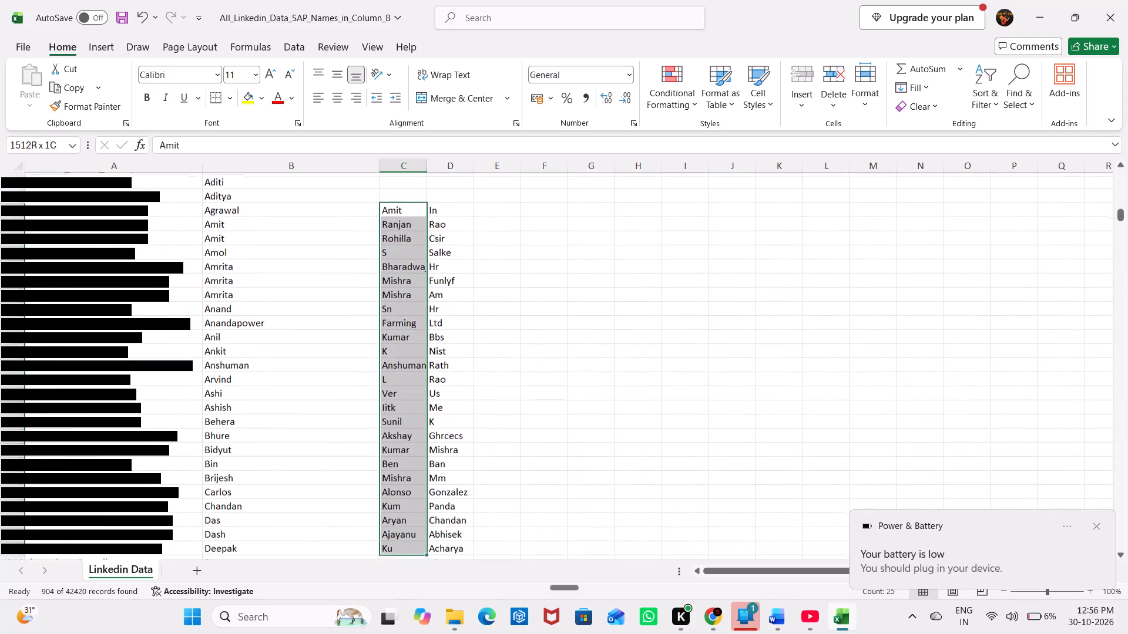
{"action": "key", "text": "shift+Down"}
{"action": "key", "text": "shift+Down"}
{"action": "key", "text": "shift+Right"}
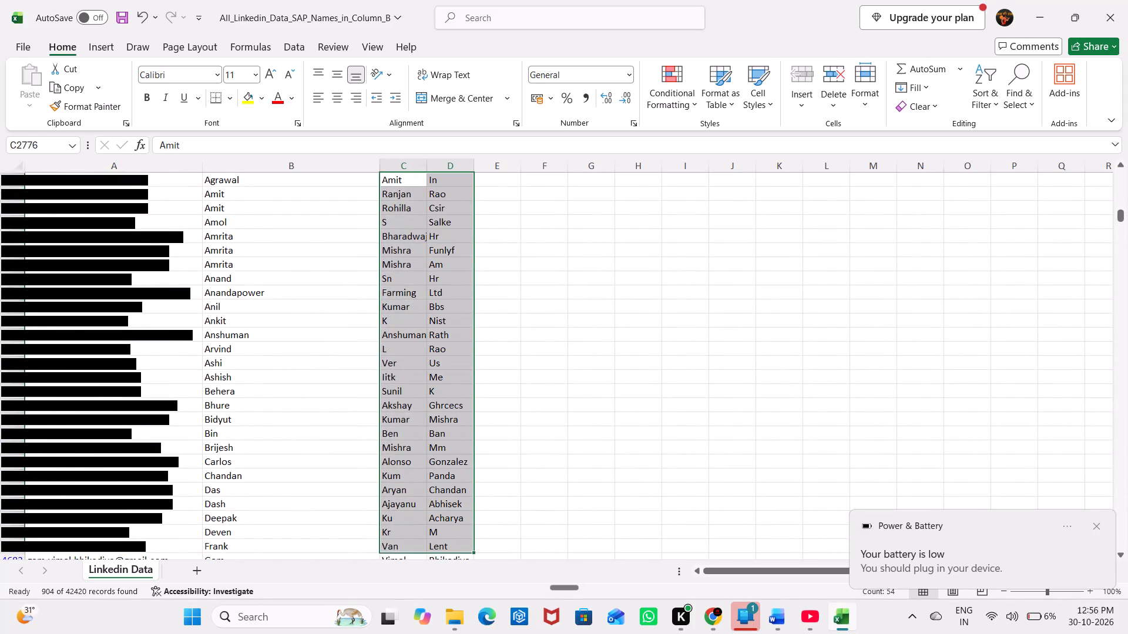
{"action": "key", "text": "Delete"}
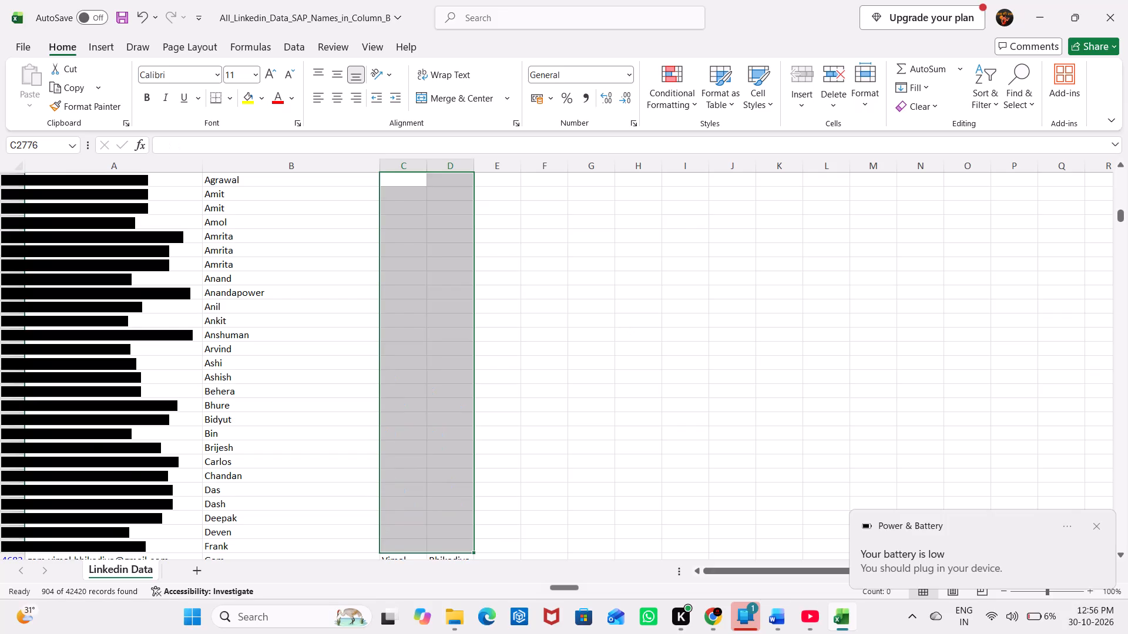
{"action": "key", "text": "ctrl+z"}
Replace the name Agrawal in column B of row 2776 with Amit.
{"action": "key", "text": "Up"}
{"action": "key", "text": "Left"}
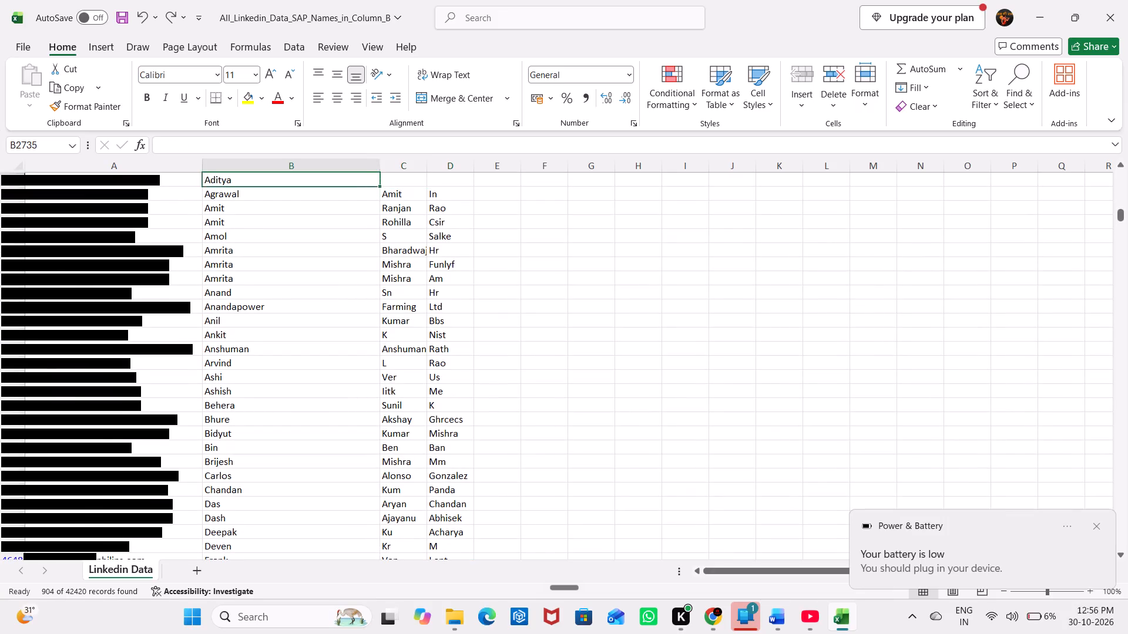
{"action": "key", "text": "Down"}
{"action": "type", "text": "Ami"}
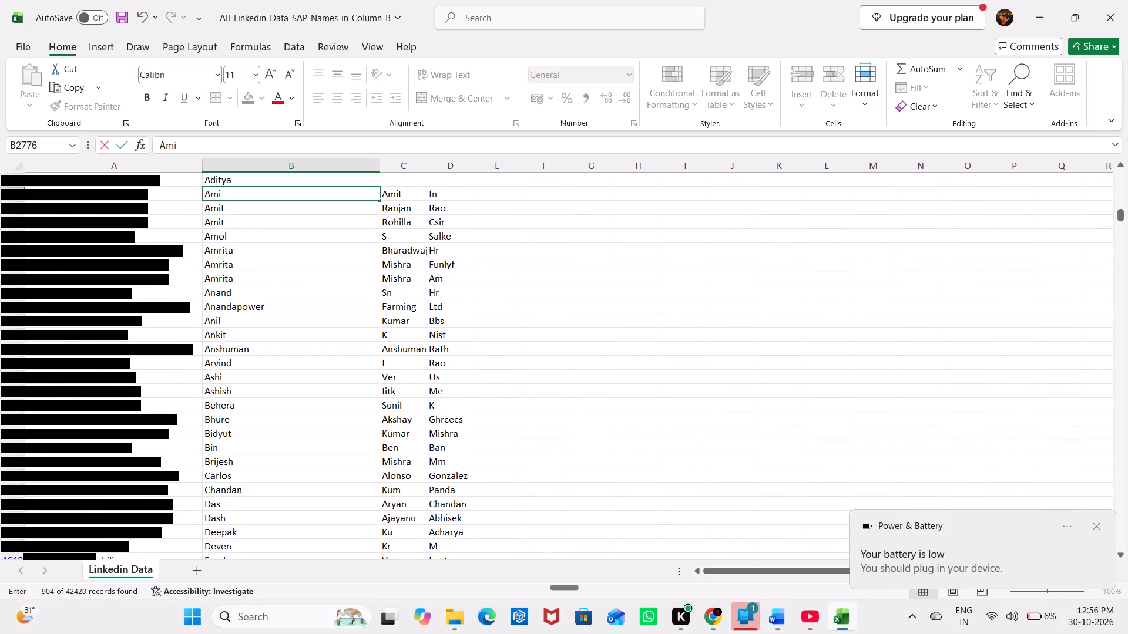
{"action": "key", "text": "y"}
{"action": "key", "text": "BackSpace"}
{"action": "key", "text": "t"}
{"action": "key", "text": "Return"}
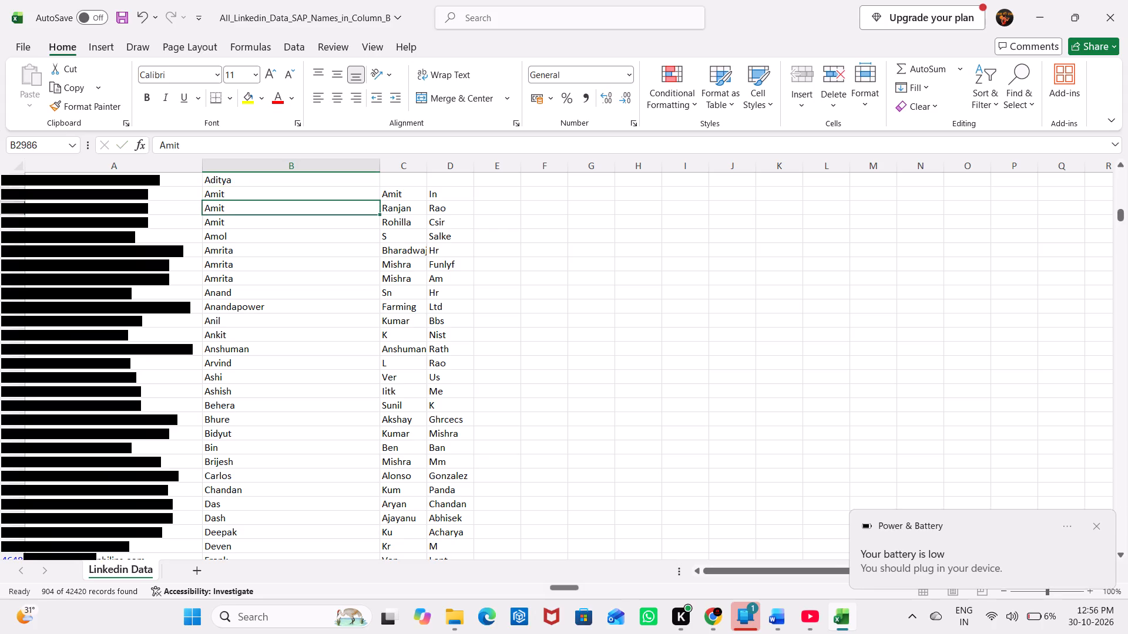
Clear the leftover name parts in columns C and D from row 2776 through Deven's row 4346.
{"action": "left_click", "coordinate": [424, 552]}
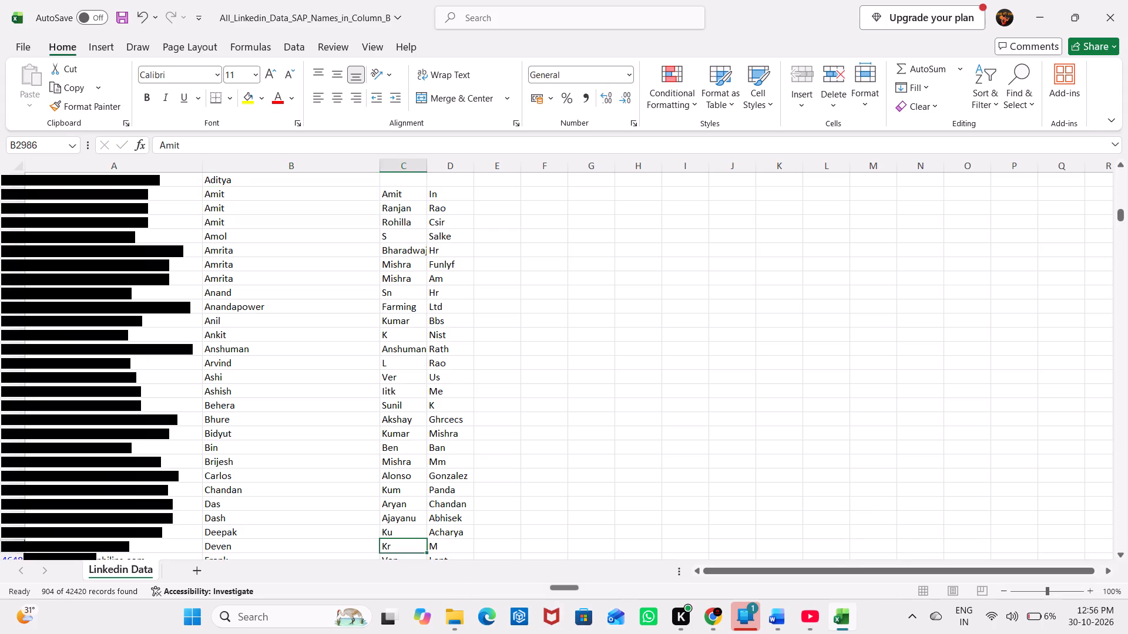
{"action": "key", "text": "ctrl+shift+Up"}
{"action": "key", "text": "shift+Right"}
{"action": "key", "text": "Delete"}
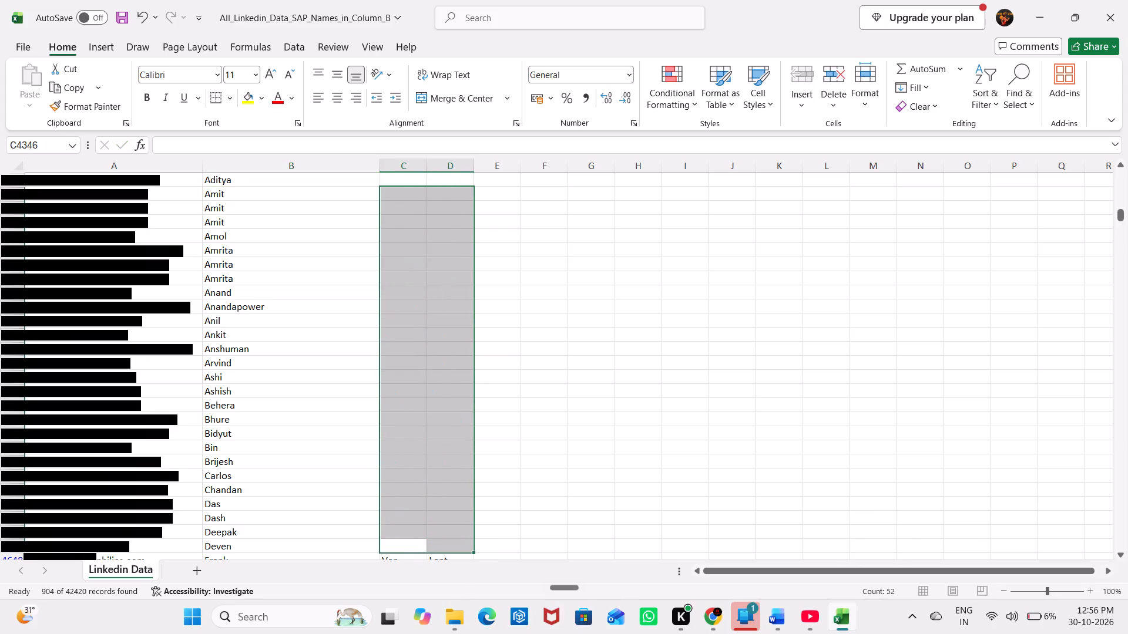
Turn off the filter on the data so all rows are shown.
{"action": "key", "text": "Down"}
{"action": "key", "text": "ctrl+shift+l"}
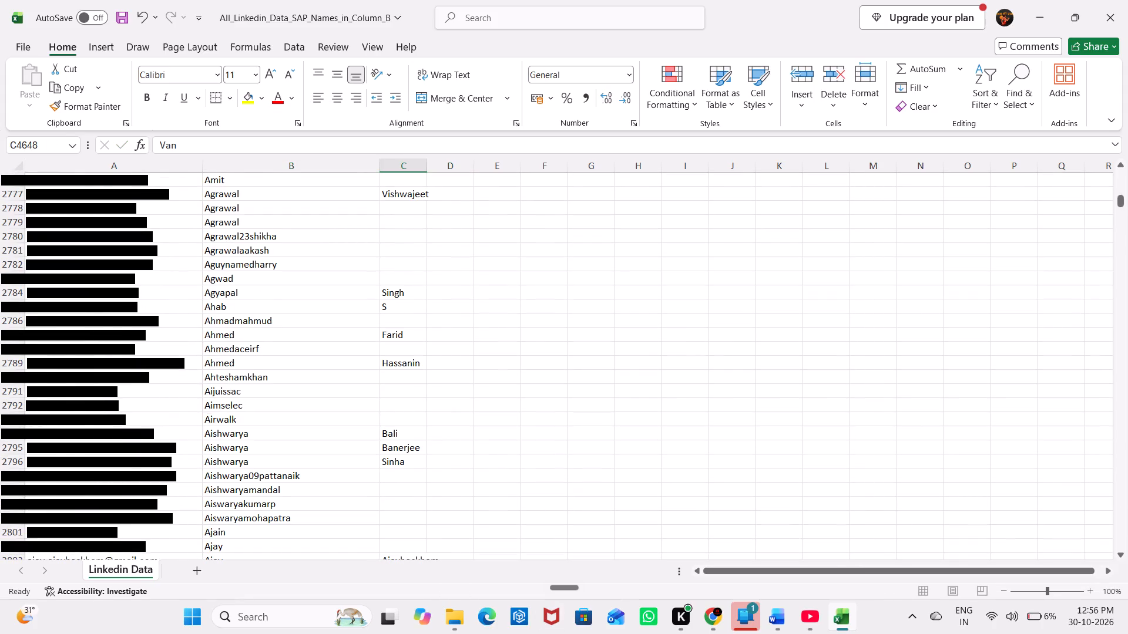
In row 4682, move Vimal from column C to column B, overwriting Gam, and clear the entry in column D.
{"action": "key", "text": "Right"}
{"action": "key", "text": "ctrl+Down"}
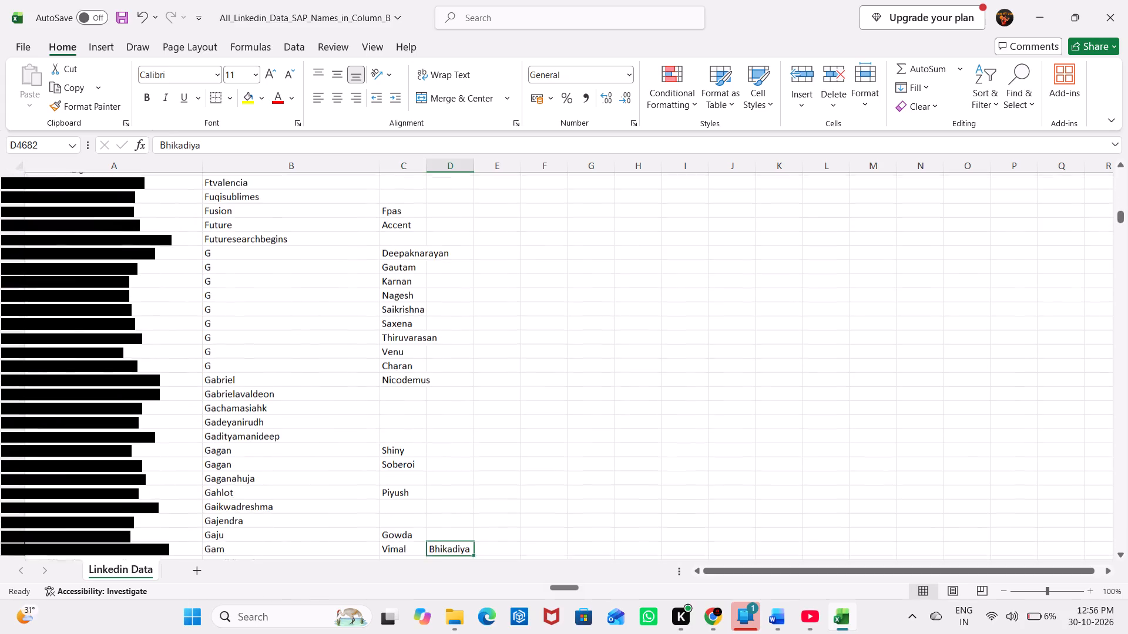
{"action": "key", "text": "Down"}
{"action": "key", "text": "Up"}
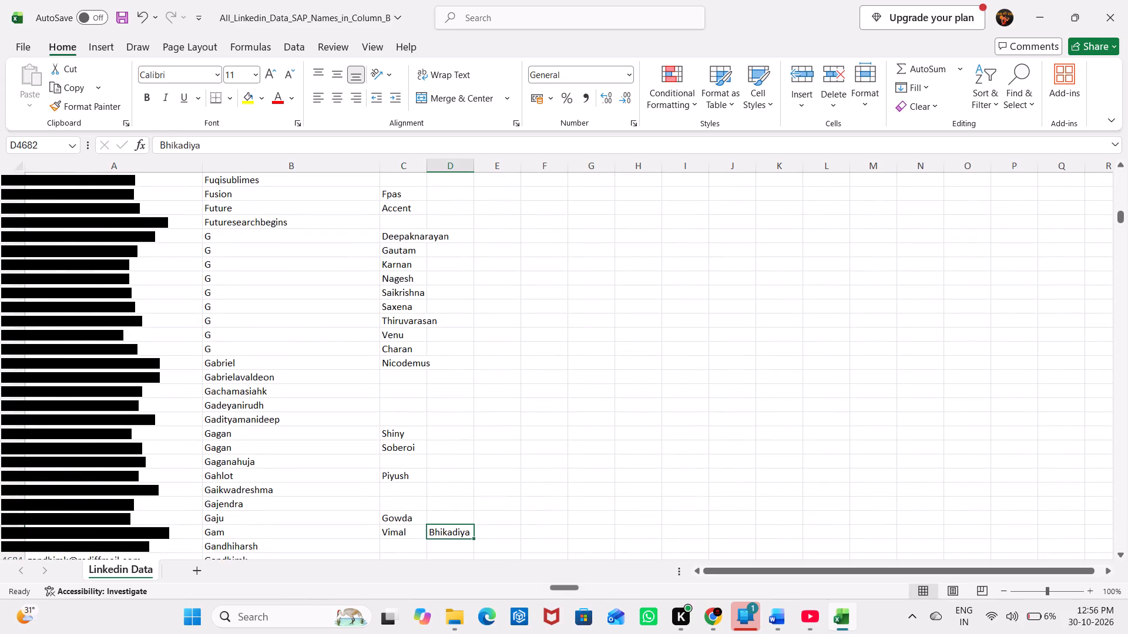
{"action": "key", "text": "Left"}
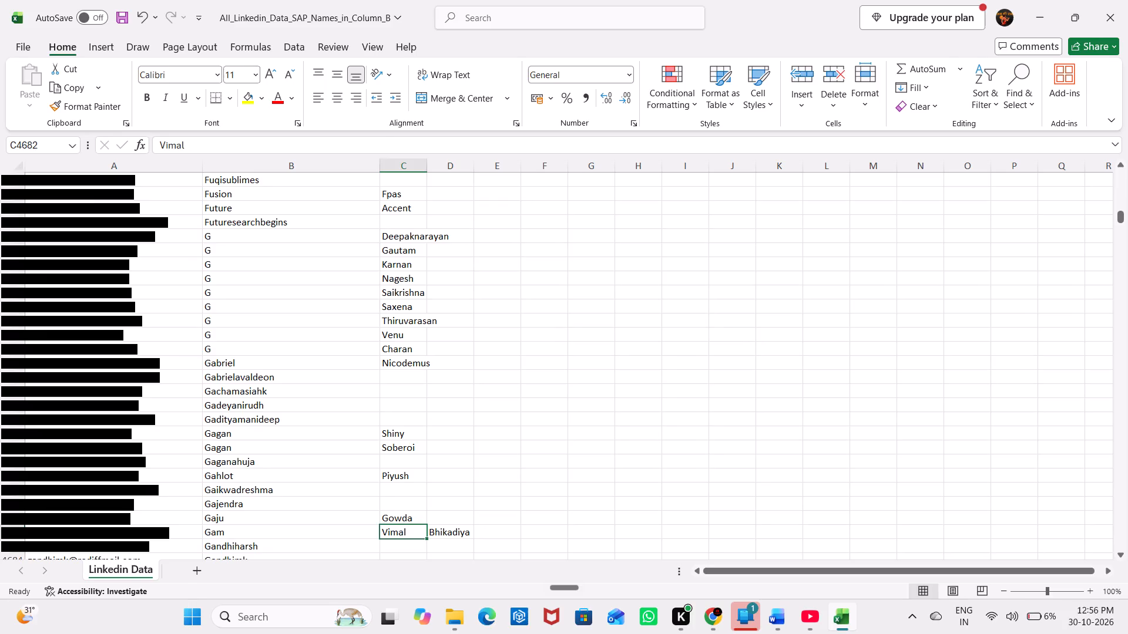
{"action": "key", "text": "ctrl+x"}
{"action": "key", "text": "Left"}
{"action": "key", "text": "ctrl+v"}
{"action": "key", "text": "Right"}
{"action": "key", "text": "Right"}
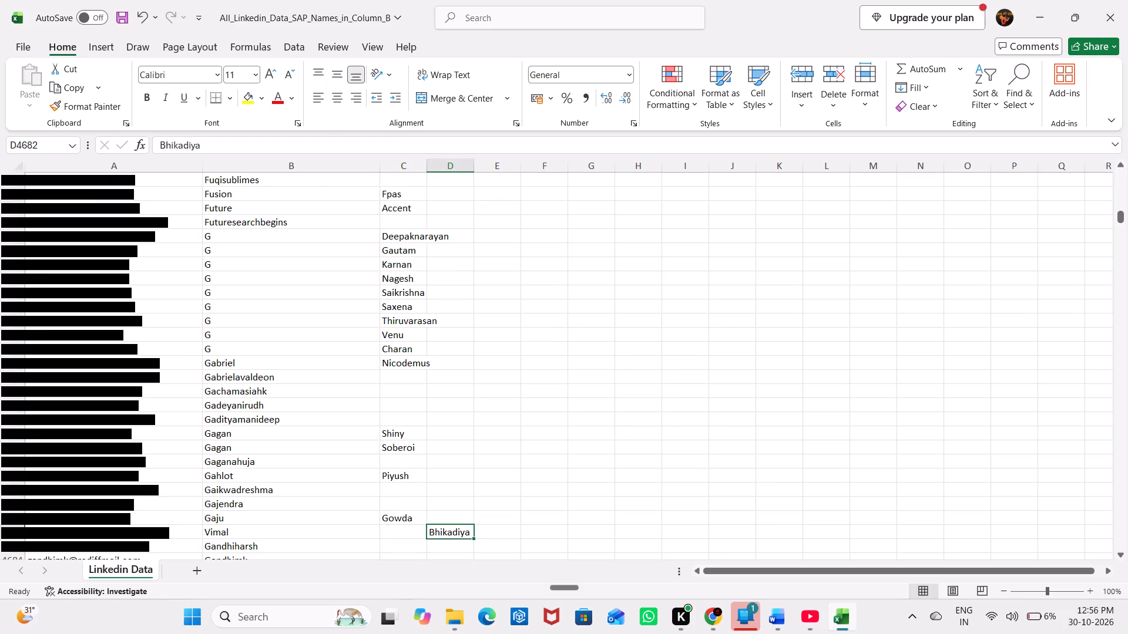
{"action": "key", "text": "Delete"}
In row 4750, clear the entry in column D and move Ashish from column C to column B, overwriting Genx.
{"action": "key", "text": "ctrl+Down"}
{"action": "key", "text": "Delete"}
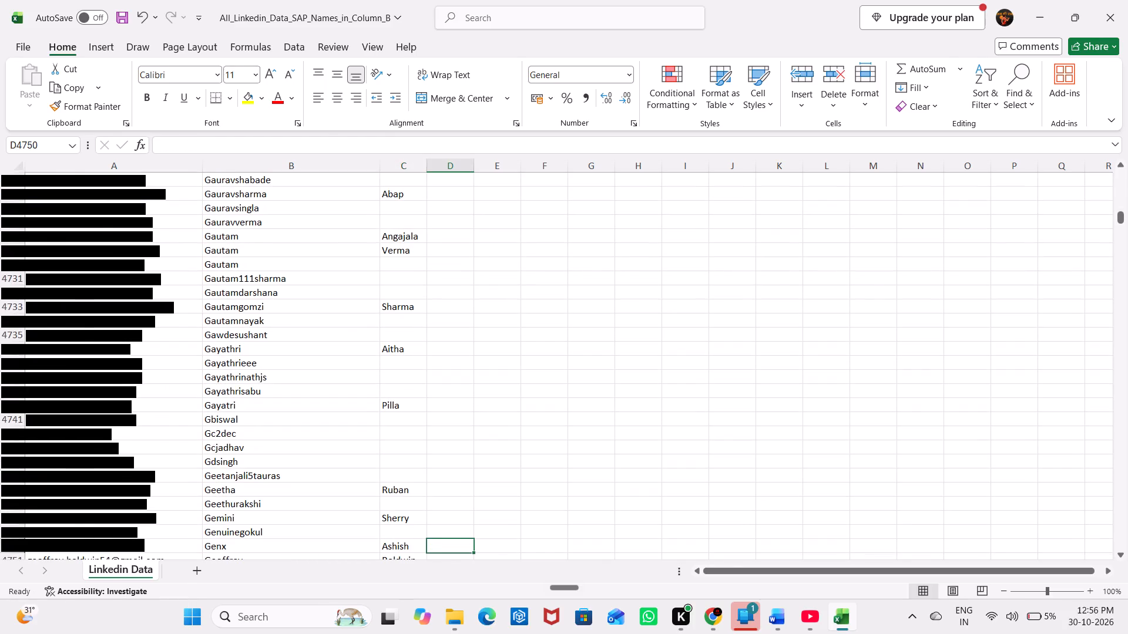
{"action": "key", "text": "Left"}
{"action": "key", "text": "ctrl+x"}
{"action": "key", "text": "Left"}
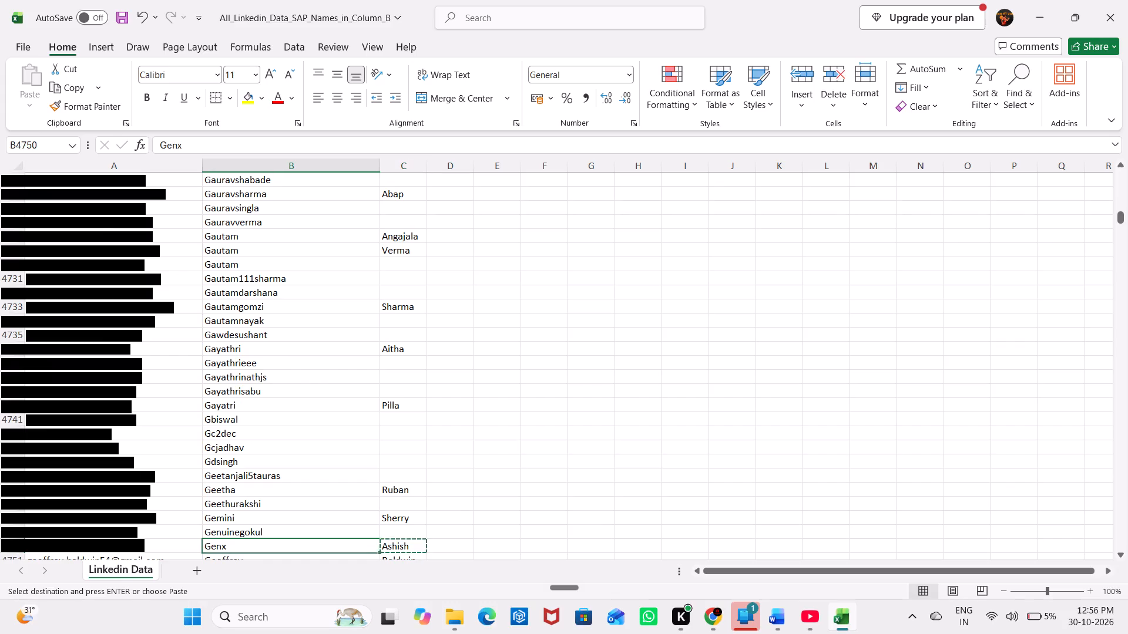
{"action": "key", "text": "ctrl+v"}
{"action": "key", "text": "Right"}
{"action": "key", "text": "Right"}
Clear the leftover entries in column D of rows 4819, 4889 and 4908.
{"action": "key", "text": "ctrl+Down"}
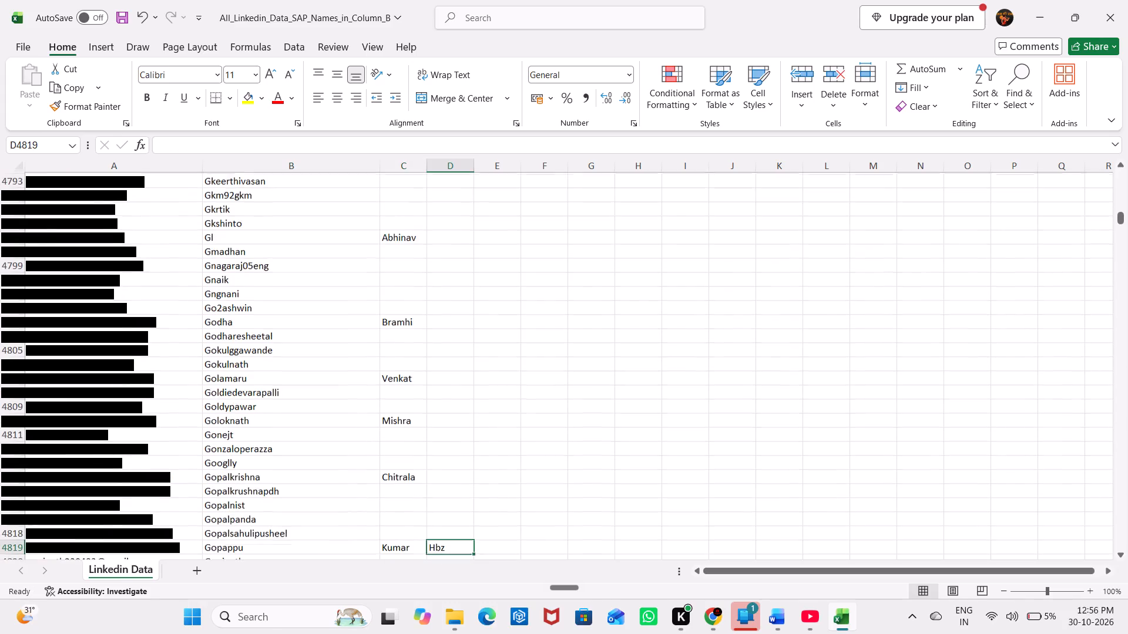
{"action": "key", "text": "Delete"}
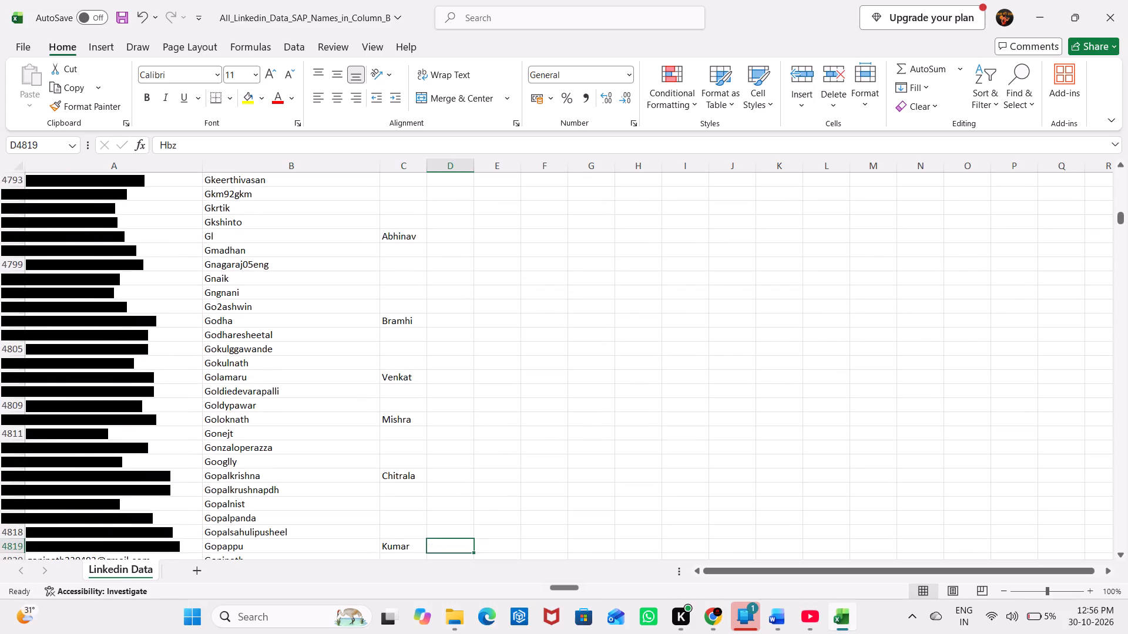
{"action": "key", "text": "ctrl+Down"}
{"action": "key", "text": "Delete"}
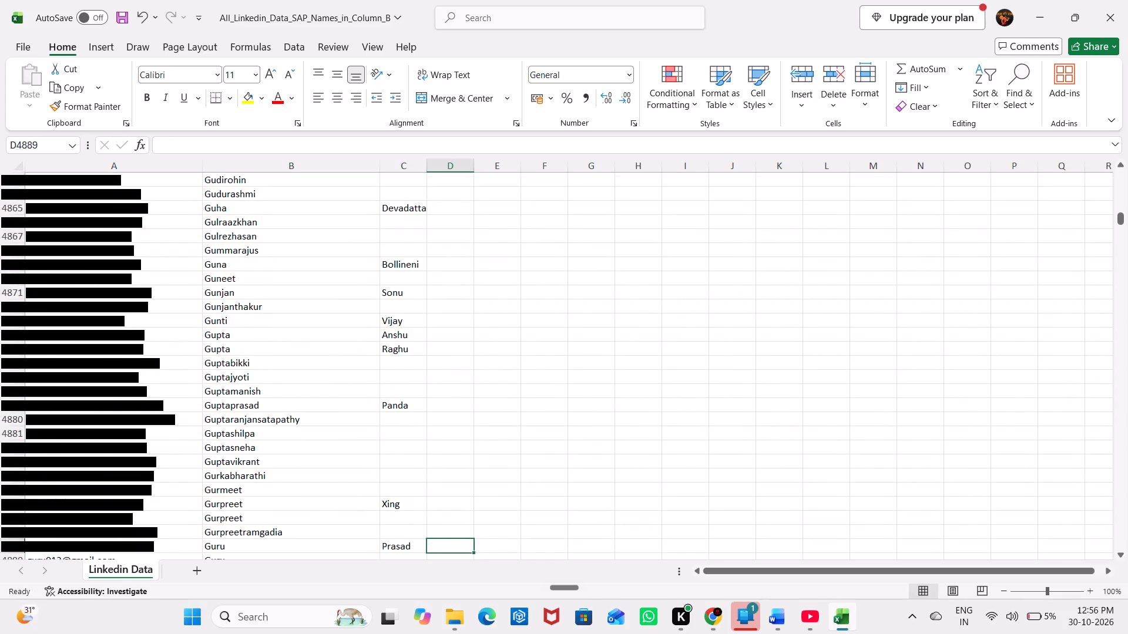
{"action": "key", "text": "ctrl+Down"}
{"action": "key", "text": "Delete"}
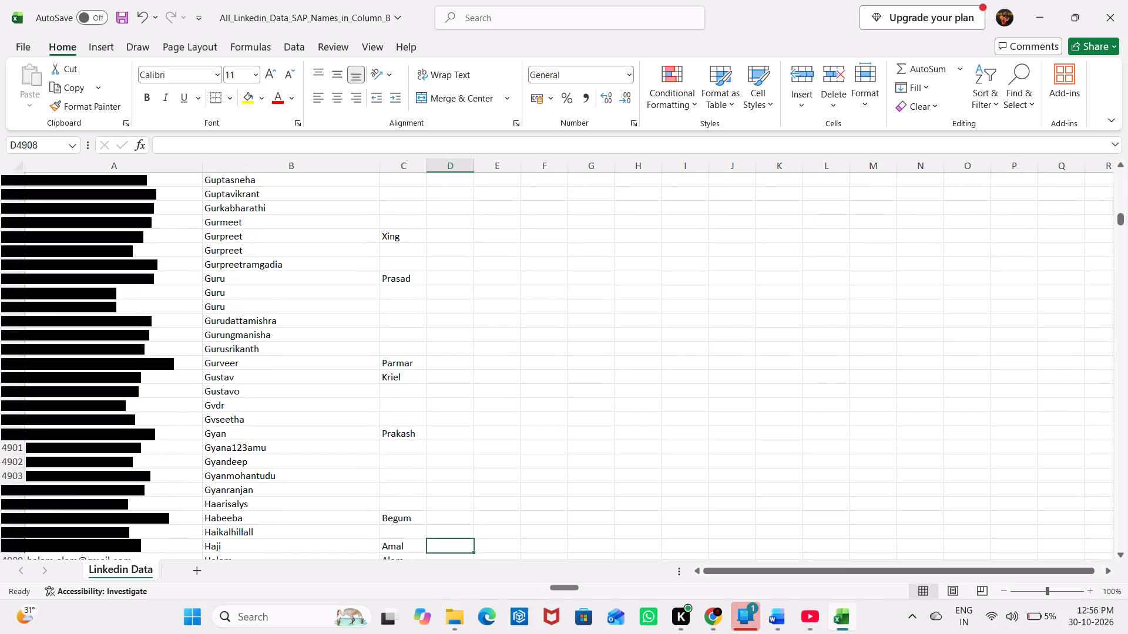
In row 5172, move Vivek from column C to column B, overwriting It.
{"action": "key", "text": "ctrl+Down"}
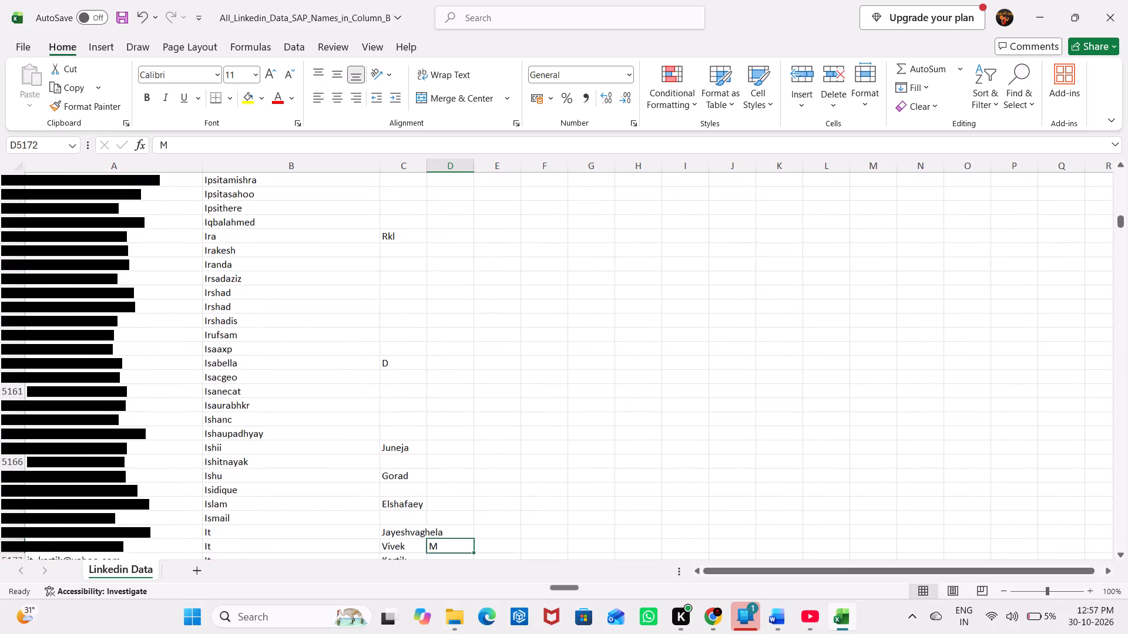
{"action": "key", "text": "Left"}
{"action": "key", "text": "ctrl+x"}
{"action": "key", "text": "Left"}
{"action": "key", "text": "ctrl+v"}
{"action": "key", "text": "Right"}
{"action": "key", "text": "Right"}
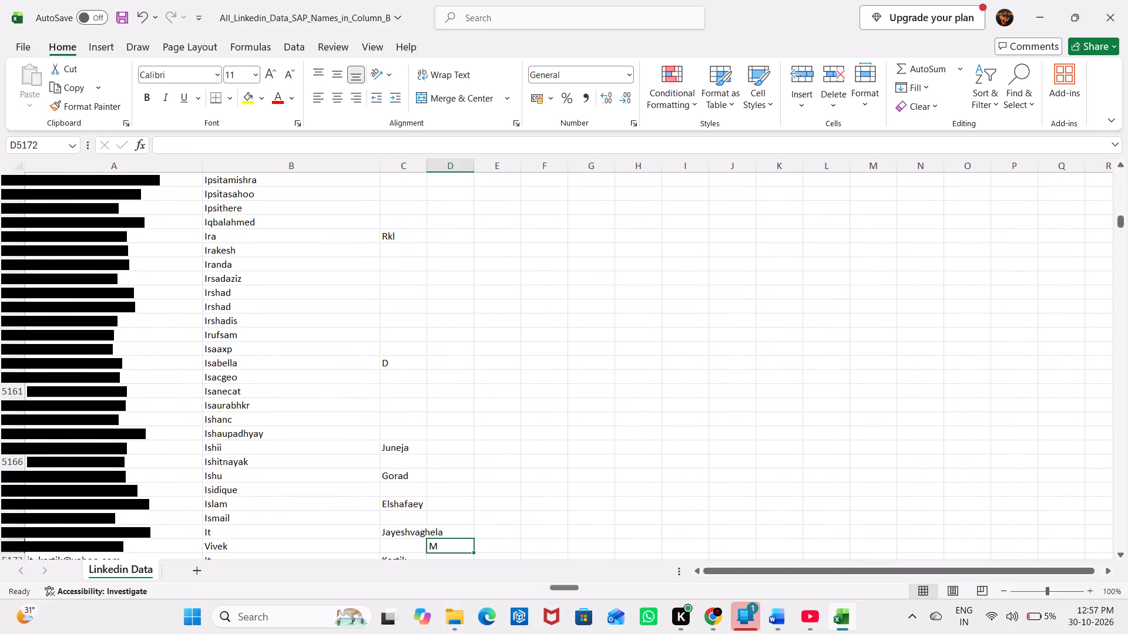
Clear the leftover entry M in column D of row 5172.
{"action": "key", "text": "Delete"}
In row 5171, move the name from column C to column B, overwriting It, and shorten it to Jayesh.
{"action": "key", "text": "Up"}
{"action": "key", "text": "Left"}
{"action": "key", "text": "ctrl+x"}
{"action": "key", "text": "Left"}
{"action": "key", "text": "ctrl+v"}
{"action": "key", "text": "Right"}
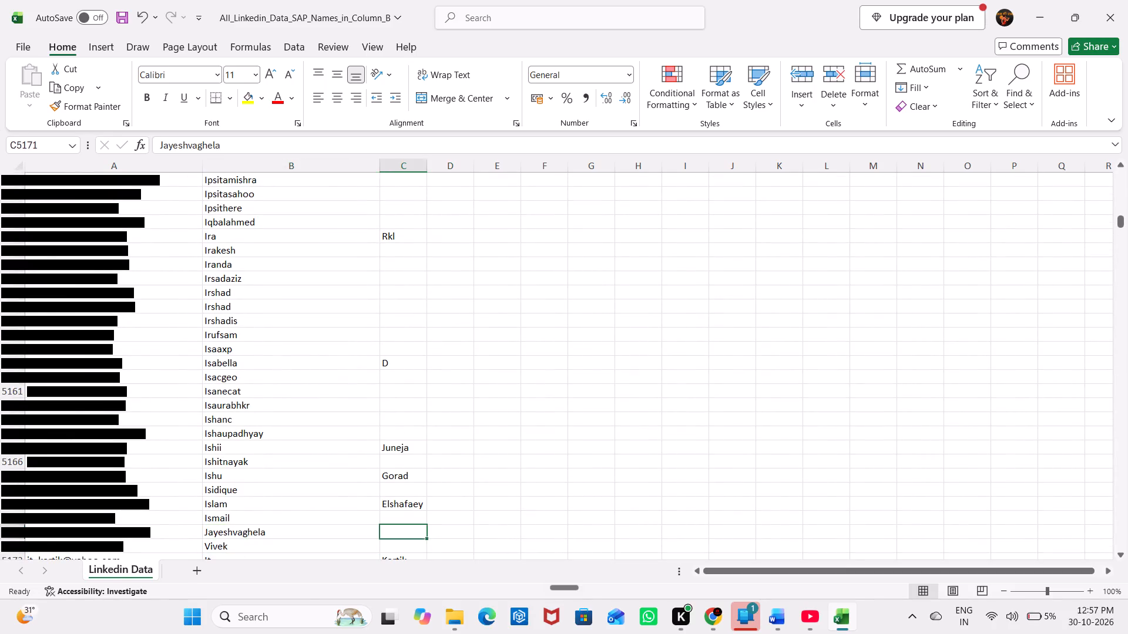
{"action": "key", "text": "Left"}
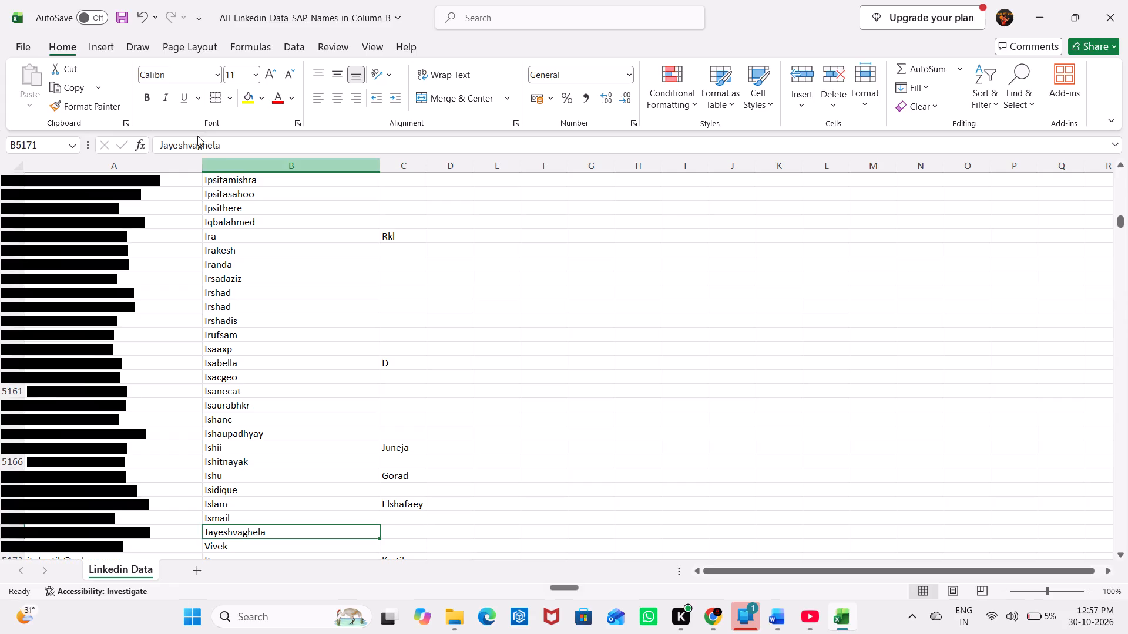
{"action": "left_click_drag", "start_coordinate": [193, 144], "coordinate": [402, 142]}
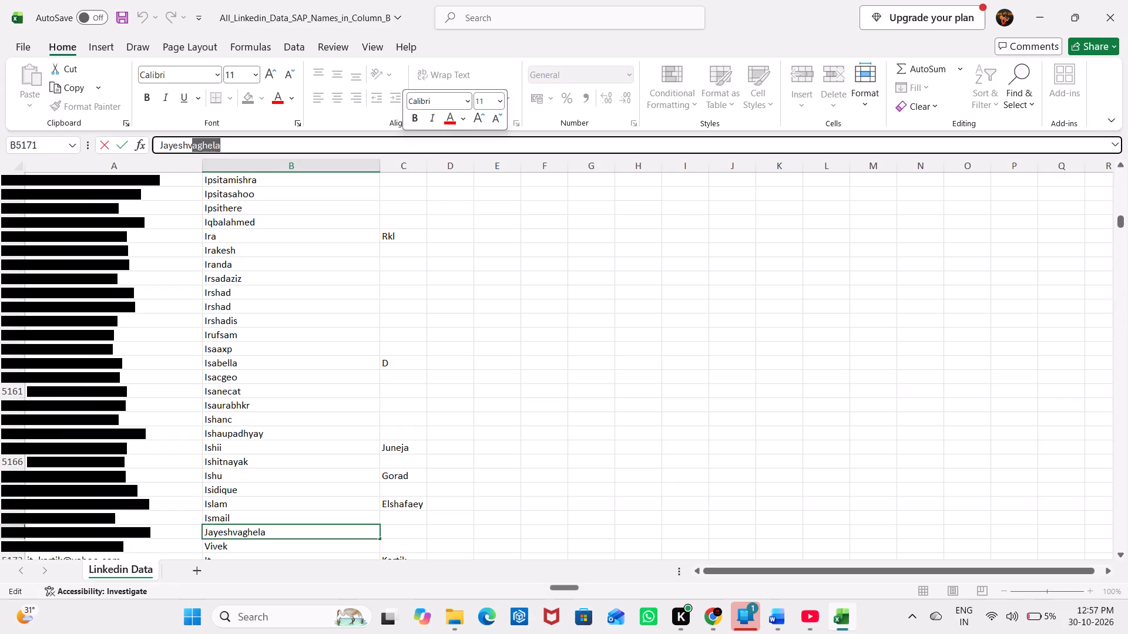
{"action": "key", "text": "BackSpace"}
{"action": "key", "text": "BackSpace"}
{"action": "key", "text": "Return"}
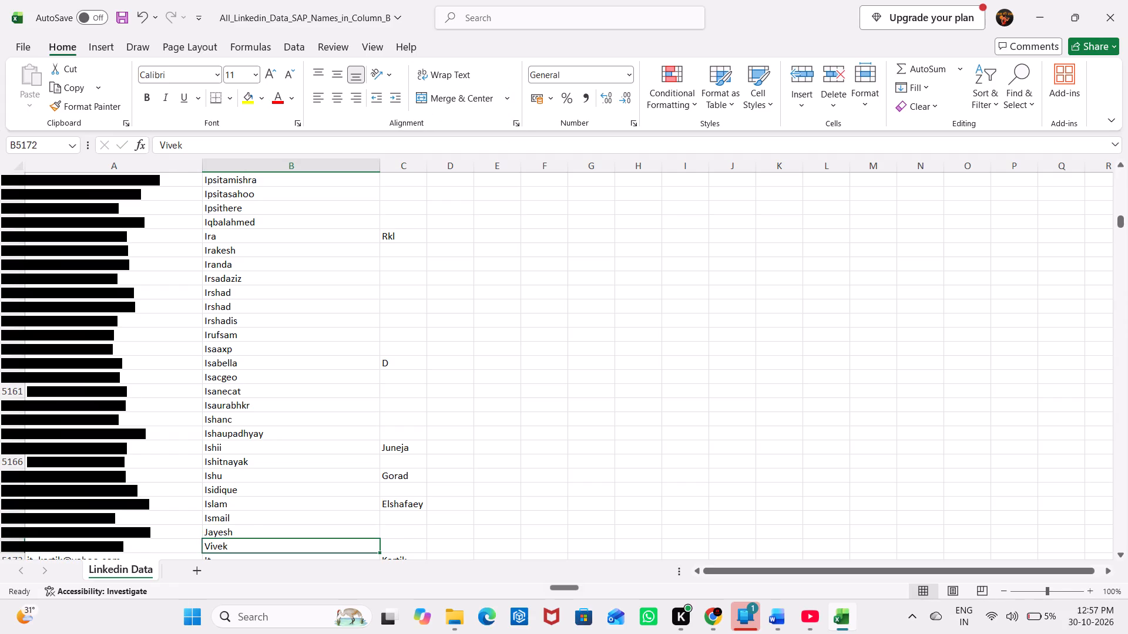
Save the workbook.
{"action": "key", "text": "ctrl+s"}
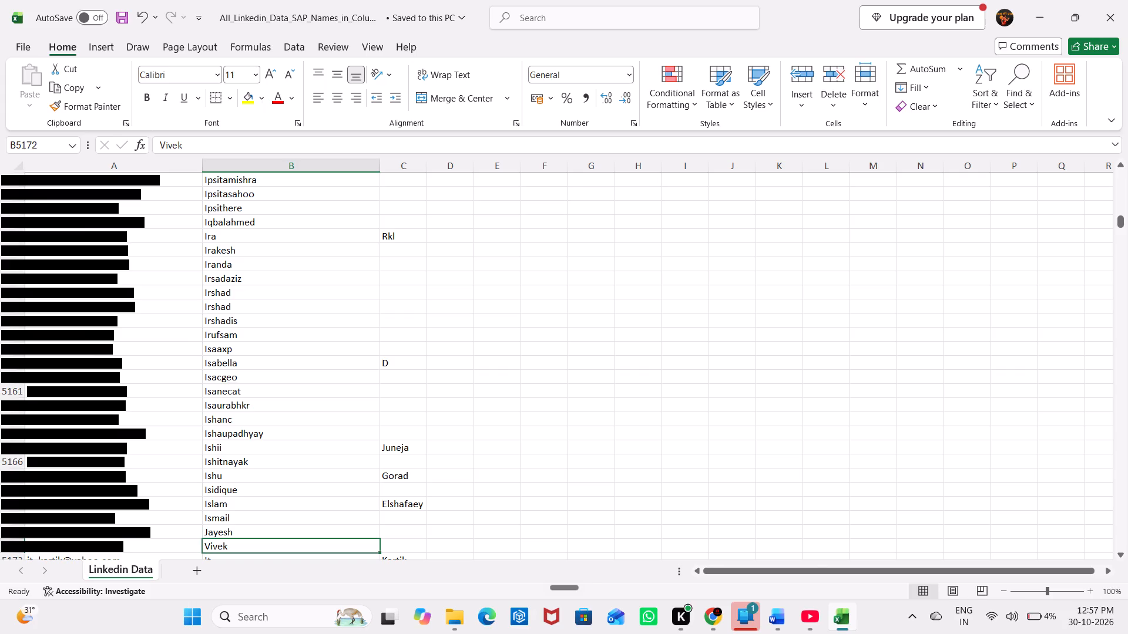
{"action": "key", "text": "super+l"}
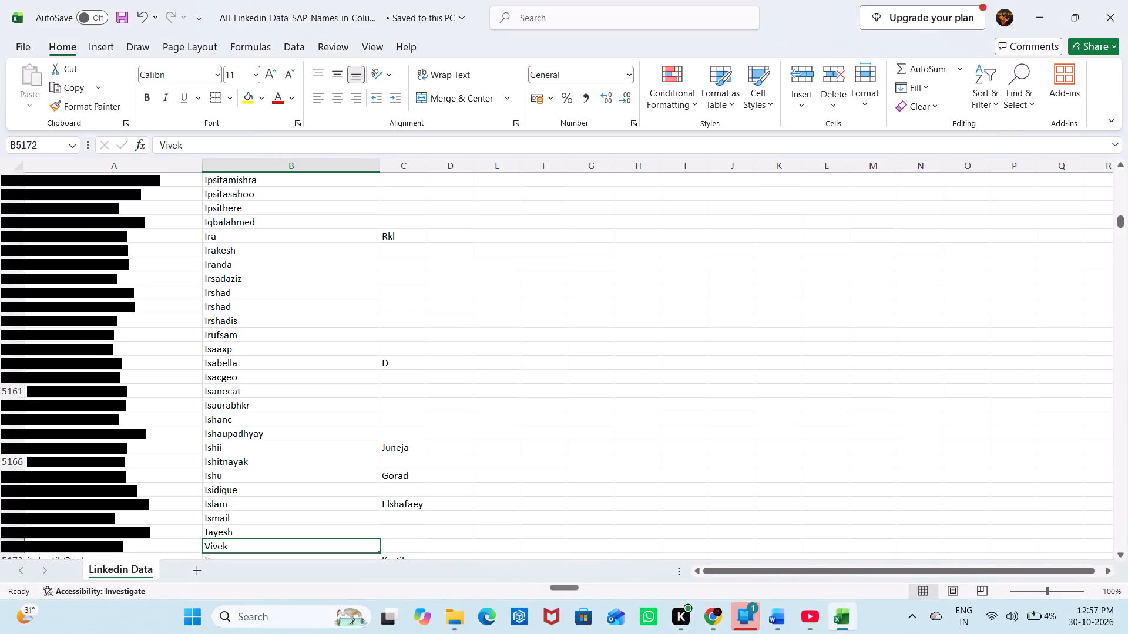